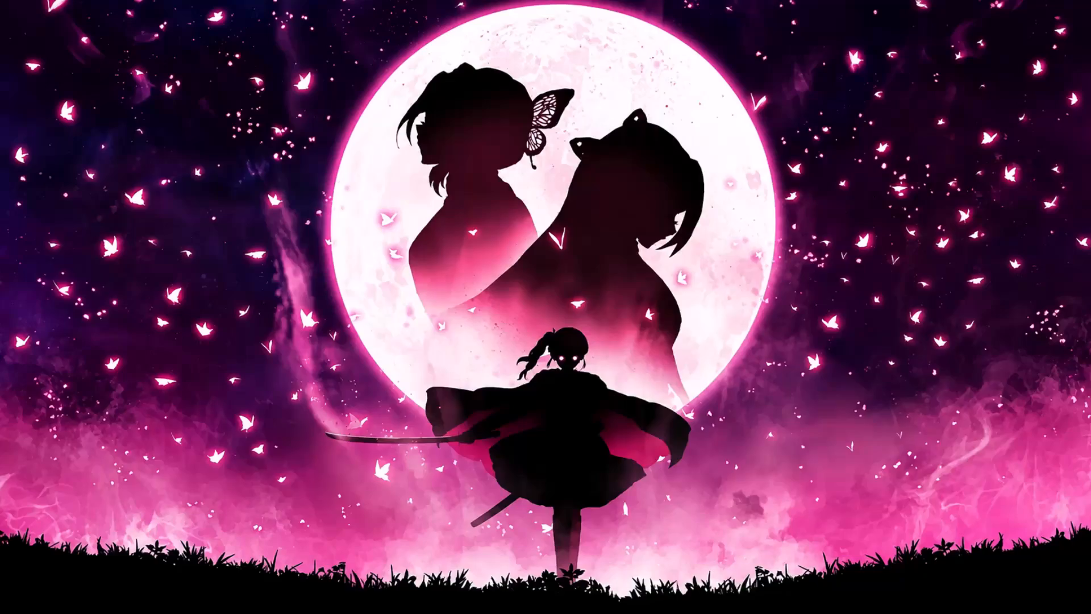
# Close the Edge window holding the EDP_Batches-CSE-A spreadsheet and the report PDFs, leaving the spreadsheet site without saving.
pyautogui.hotkey('alt', 'Tab')
pyautogui.hotkey('alt', 'Tab')
pyautogui.hotkey('alt', 'Tab')
pyautogui.hotkey('alt', 'Tab')
pyautogui.hotkey('alt', 'Tab')
pyautogui.hotkey('alt', 'Tab')
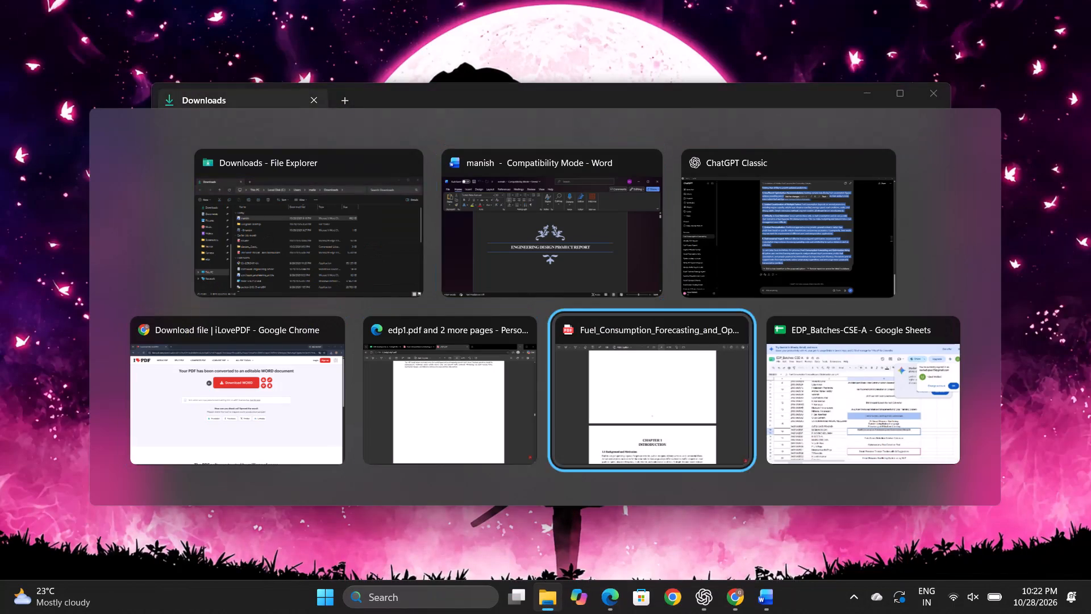
pyautogui.hotkey('alt', 'Tab')
pyautogui.hotkey('alt', 'Delete')
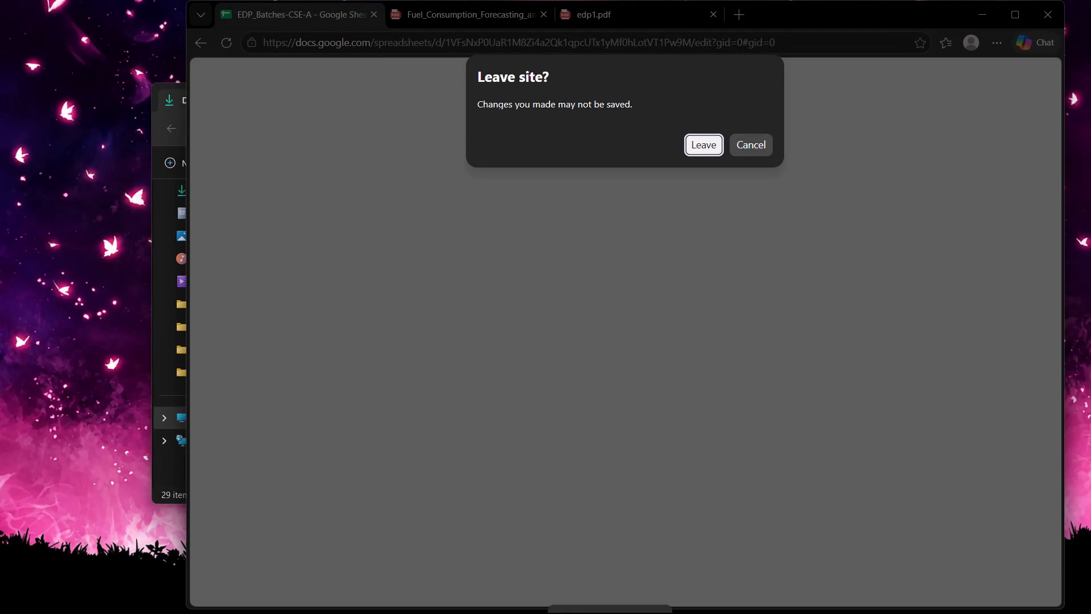
pyautogui.click(694, 135)
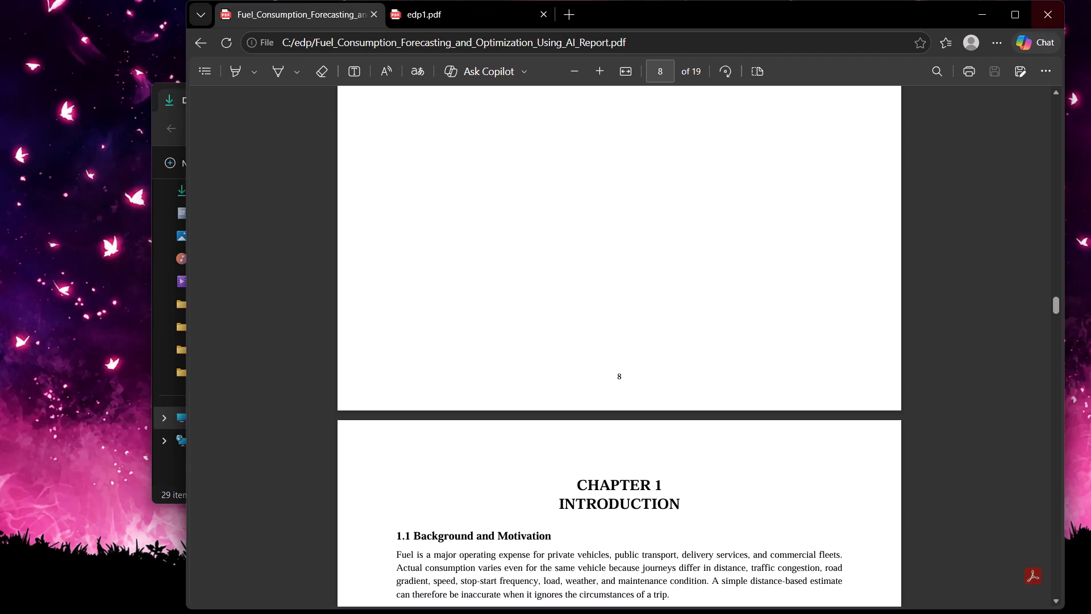
pyautogui.click(1050, 8)
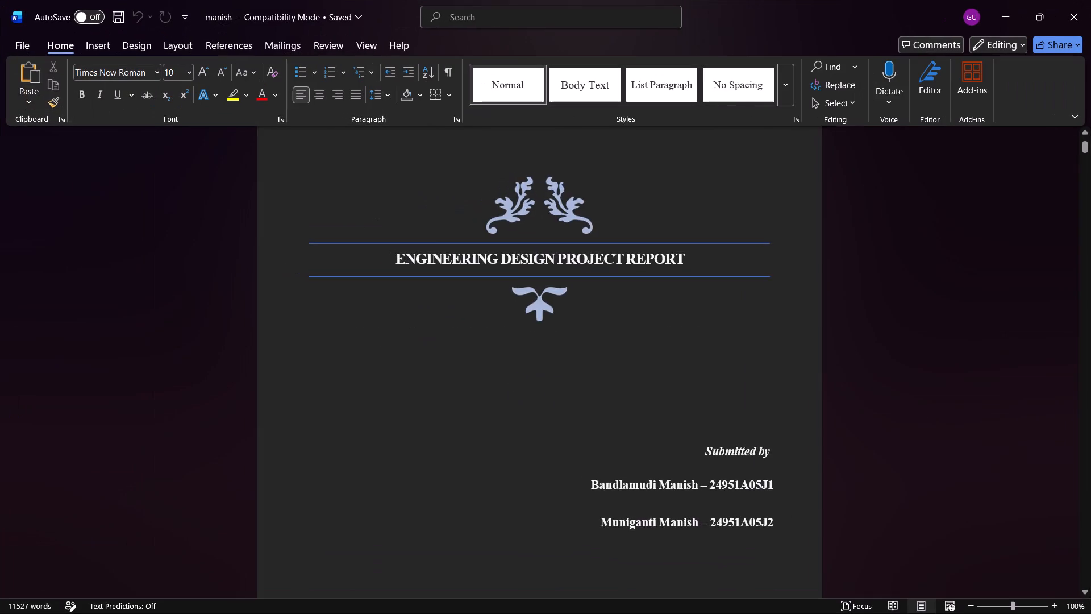
# Look through the report's opening pages, from the cover page to the Declaration page and back.
pyautogui.scroll(7, 582, 230)
pyautogui.scroll(-10, 582, 230)
pyautogui.scroll(1, 582, 230)
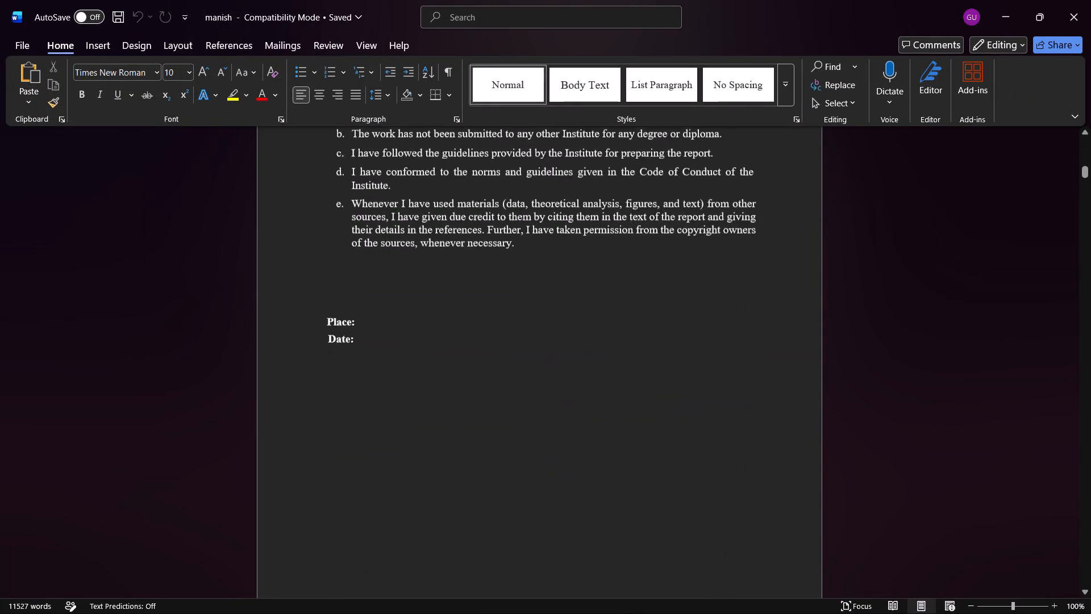
pyautogui.scroll(3, 582, 230)
pyautogui.scroll(-2, 582, 230)
pyautogui.scroll(1, 582, 230)
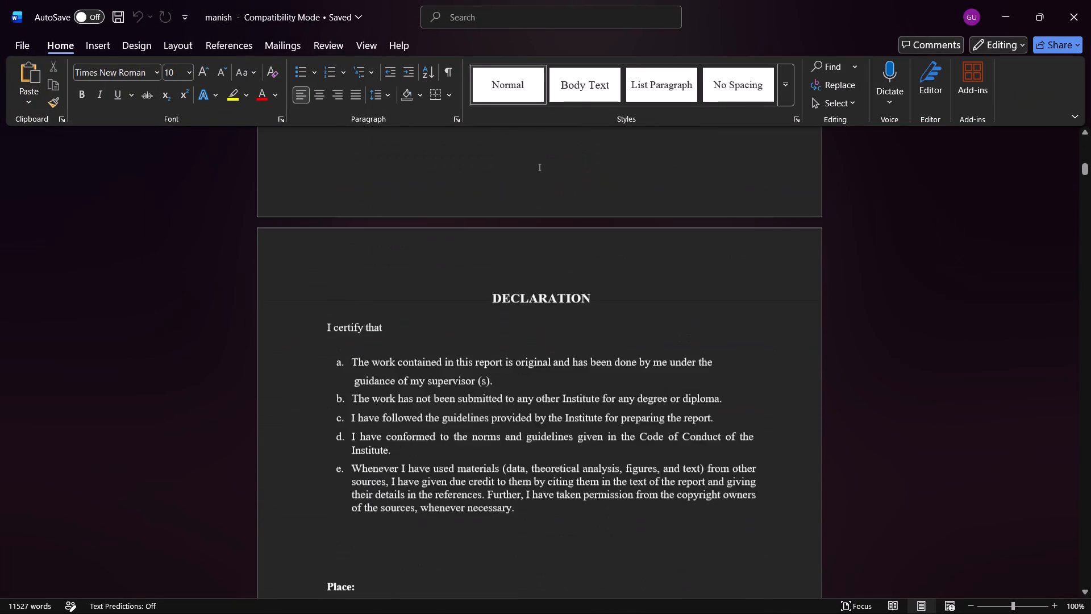
pyautogui.scroll(5, 582, 230)
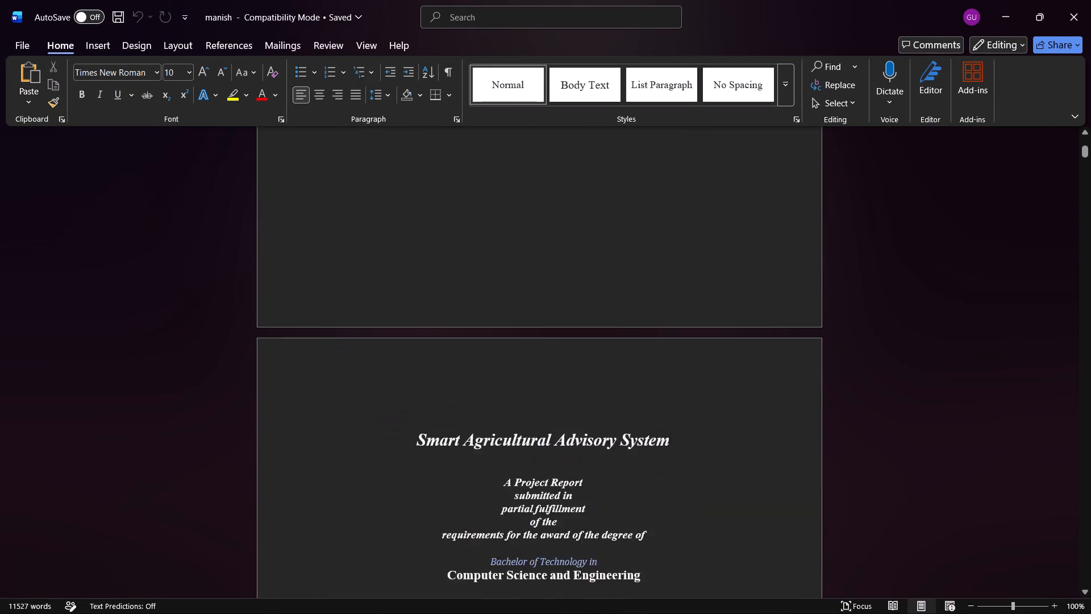
pyautogui.scroll(1, 582, 230)
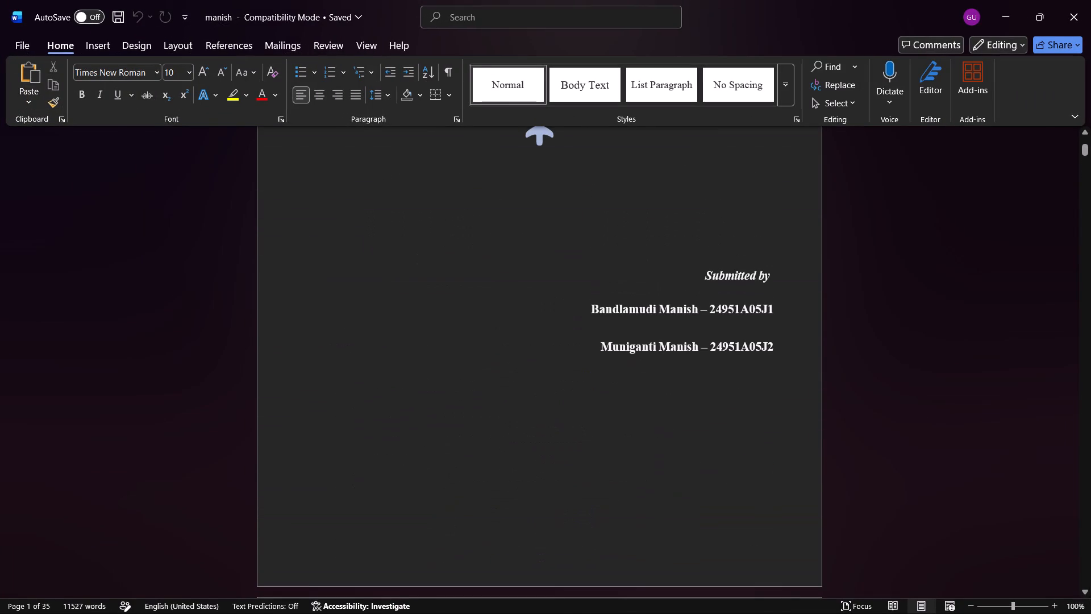
# Replace the first submitter's name under "Submitted by" on the cover page with the new student's full name.
pyautogui.click(694, 310)
pyautogui.tripleClick(694, 310)
pyautogui.doubleClick(694, 310)
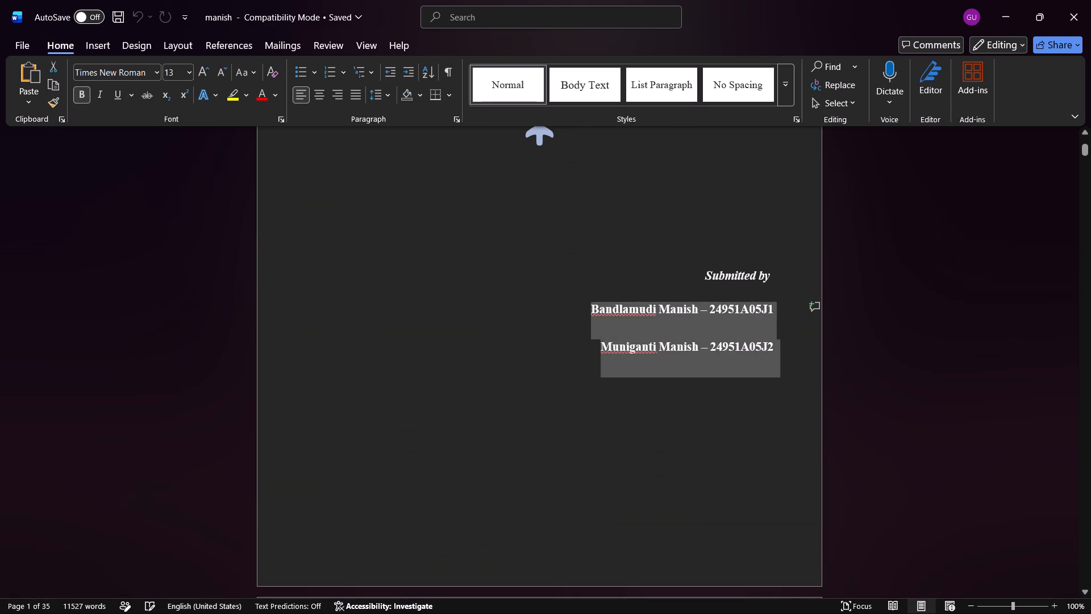
pyautogui.click(694, 310)
pyautogui.click(694, 310)
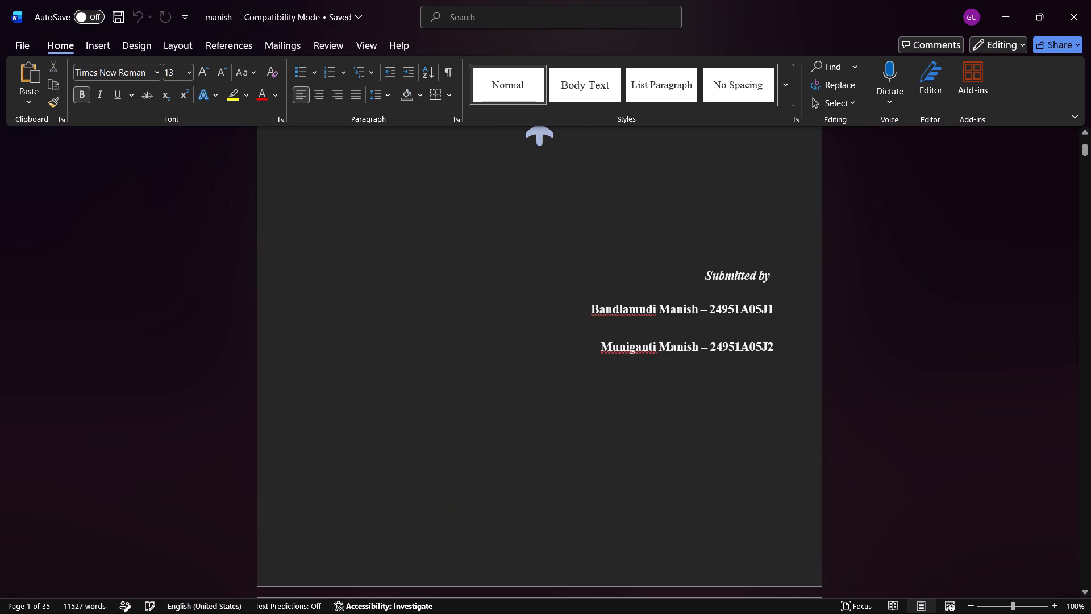
pyautogui.moveTo(700, 308); pyautogui.dragTo(607, 305)
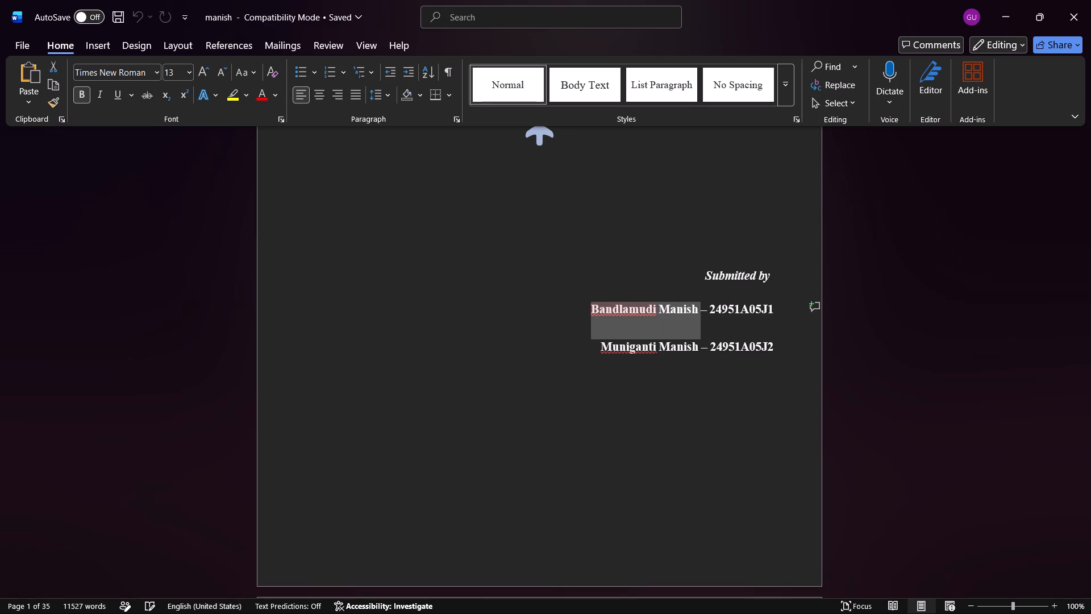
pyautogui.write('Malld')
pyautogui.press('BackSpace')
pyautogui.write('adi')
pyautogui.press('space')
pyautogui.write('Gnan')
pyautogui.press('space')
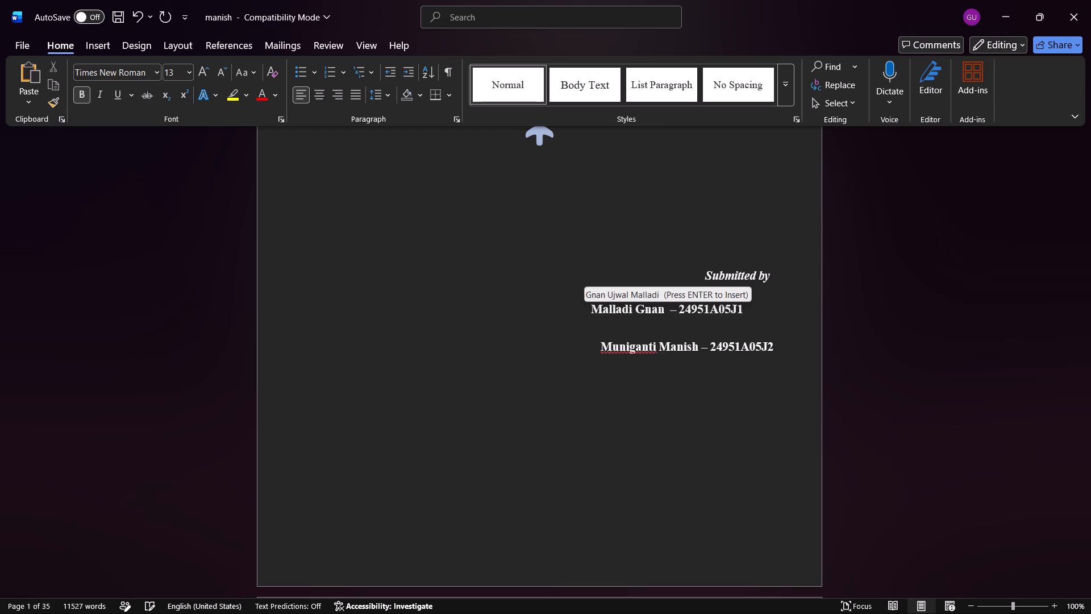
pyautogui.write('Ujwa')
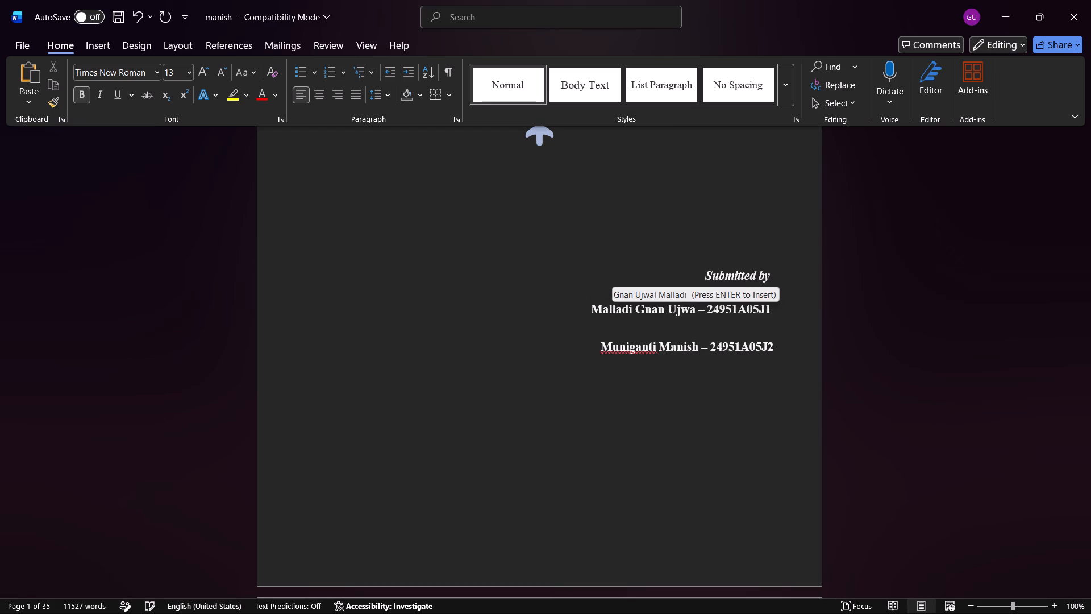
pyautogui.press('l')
# Replace the last two characters of the first submitter's roll number with the new student's digits.
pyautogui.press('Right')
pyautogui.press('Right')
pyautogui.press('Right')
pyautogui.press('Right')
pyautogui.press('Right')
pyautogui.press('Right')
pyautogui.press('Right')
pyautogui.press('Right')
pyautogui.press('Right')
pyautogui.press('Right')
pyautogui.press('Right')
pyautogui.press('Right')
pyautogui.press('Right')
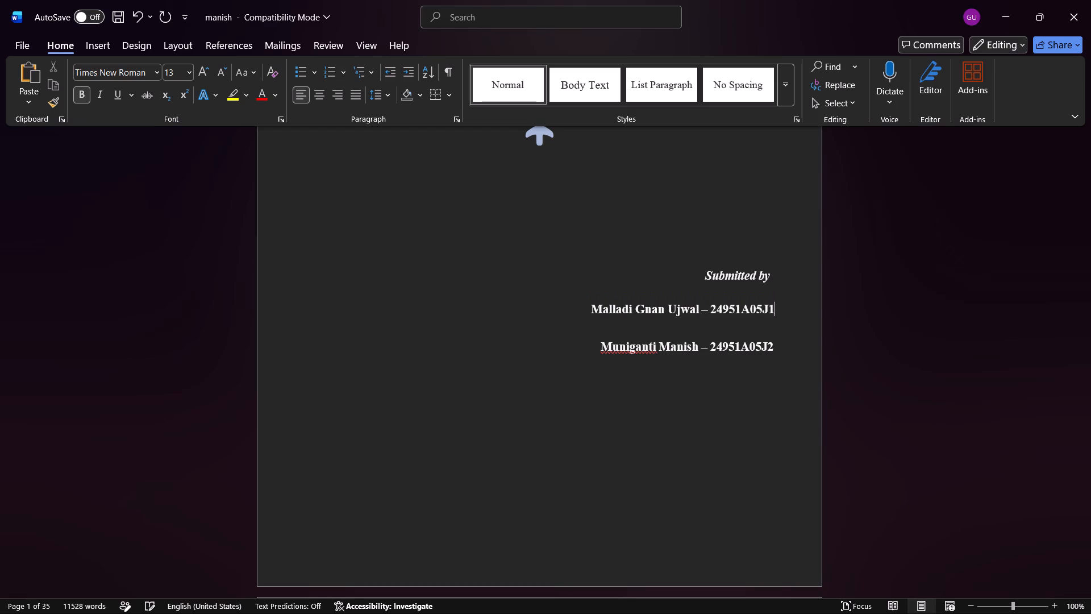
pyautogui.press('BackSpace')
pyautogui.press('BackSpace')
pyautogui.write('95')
# Replace the last two characters of the second submitter's roll number with the new student's digits.
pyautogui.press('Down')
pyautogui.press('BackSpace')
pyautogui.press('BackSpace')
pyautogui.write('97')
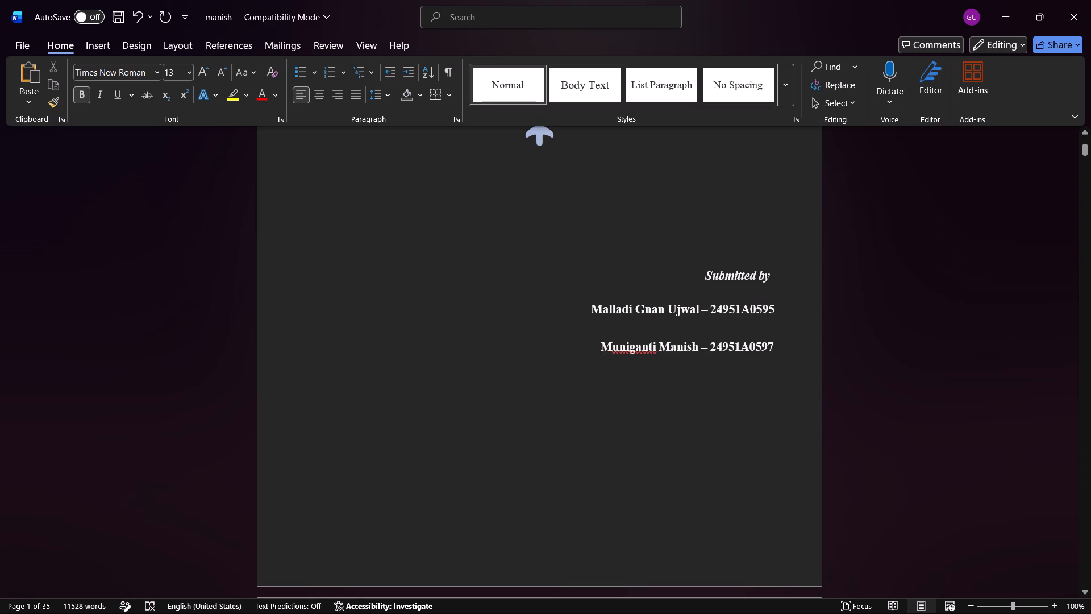
# Replace the second submitter's name on the cover page with the new student's given name and surname.
pyautogui.click(702, 349)
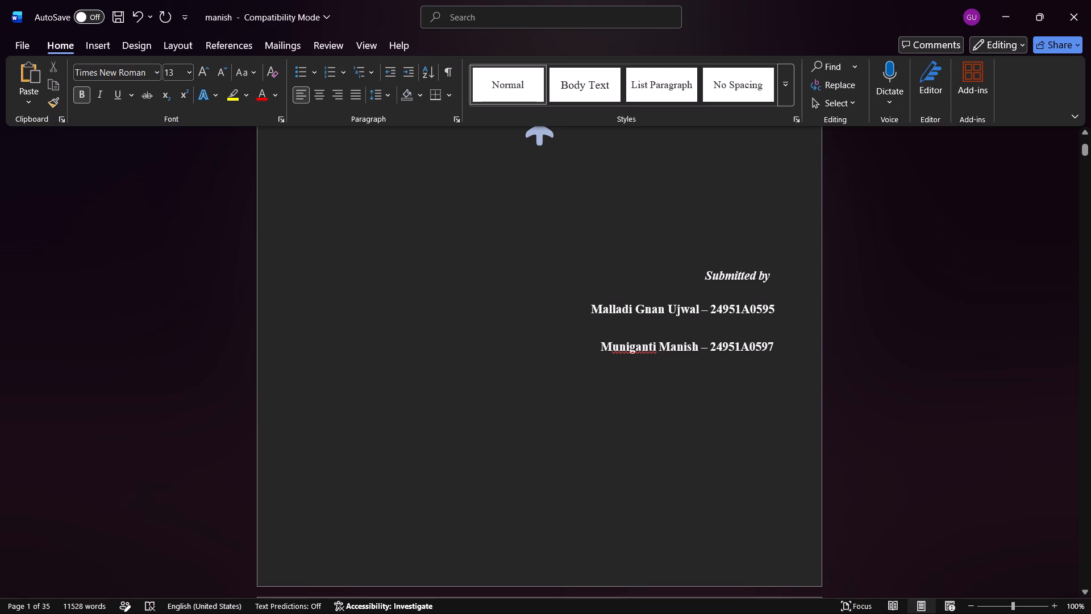
pyautogui.click(701, 347)
pyautogui.moveTo(697, 347); pyautogui.dragTo(631, 348)
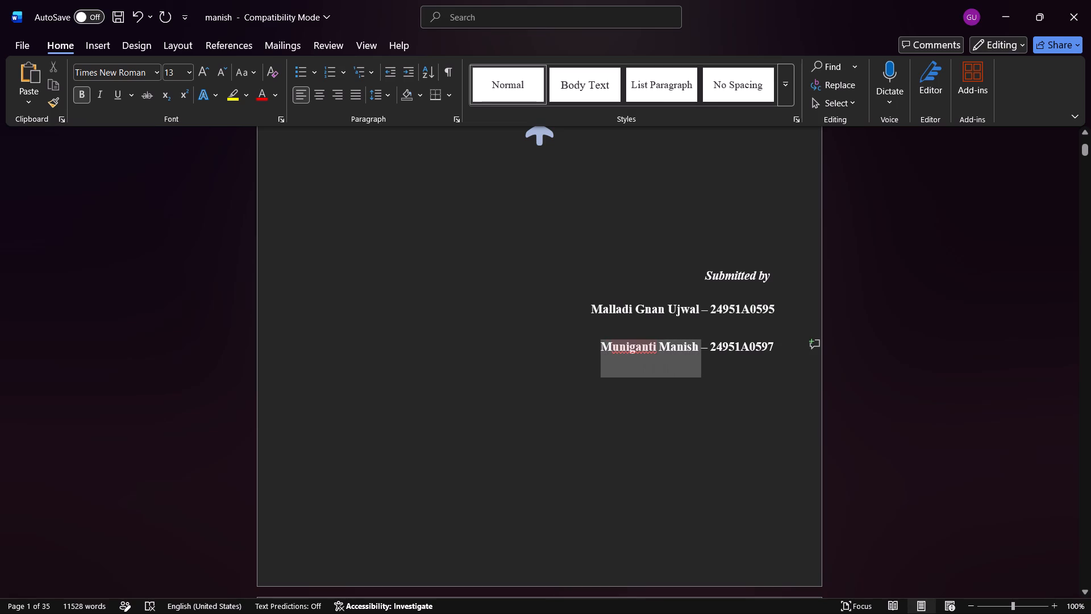
pyautogui.moveTo(631, 348); pyautogui.dragTo(622, 347)
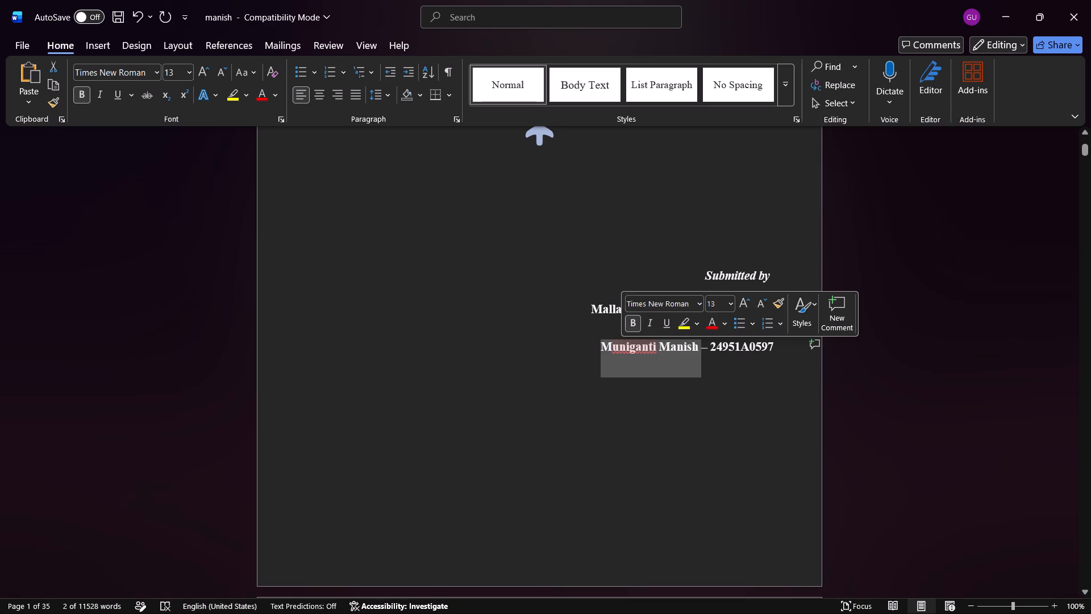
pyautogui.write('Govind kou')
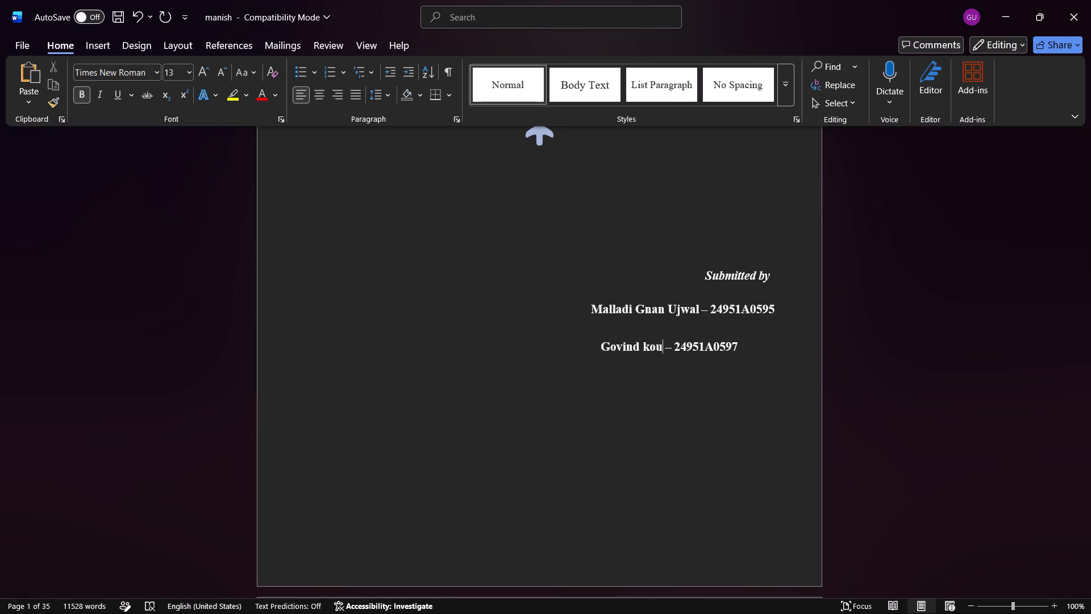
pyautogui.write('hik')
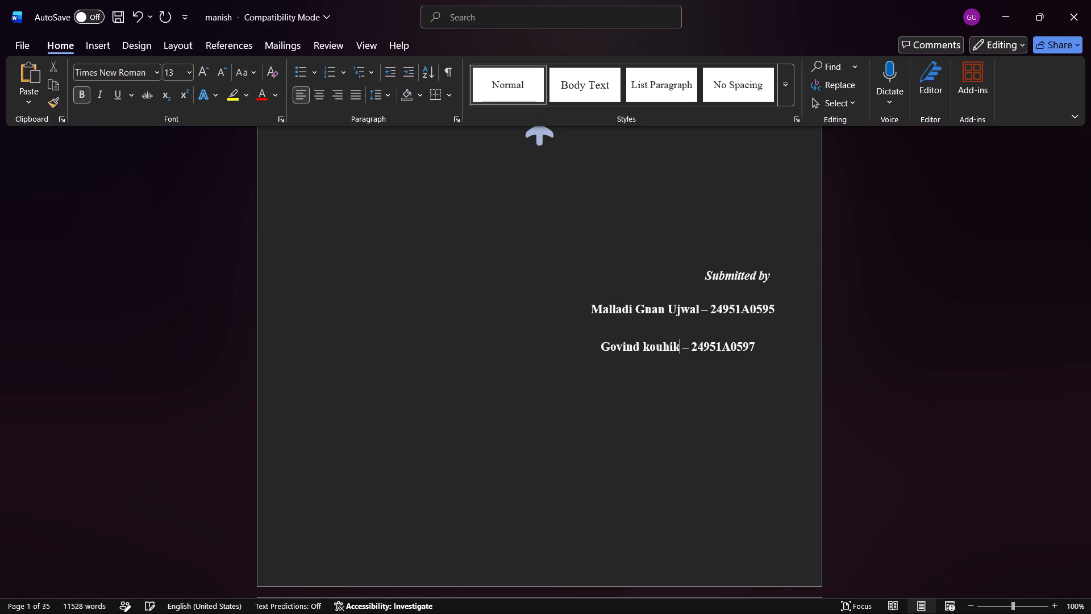
# Insert the capital initial P and a space before the second submitter's name.
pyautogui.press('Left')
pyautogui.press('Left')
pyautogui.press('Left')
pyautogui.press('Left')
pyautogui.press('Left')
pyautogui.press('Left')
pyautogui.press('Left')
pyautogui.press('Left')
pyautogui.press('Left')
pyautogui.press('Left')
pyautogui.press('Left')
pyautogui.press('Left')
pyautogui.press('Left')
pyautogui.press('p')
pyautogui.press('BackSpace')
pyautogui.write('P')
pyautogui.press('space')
# Correct the second submitter's surname on the cover page by capitalising its initial K and inserting the missing s.
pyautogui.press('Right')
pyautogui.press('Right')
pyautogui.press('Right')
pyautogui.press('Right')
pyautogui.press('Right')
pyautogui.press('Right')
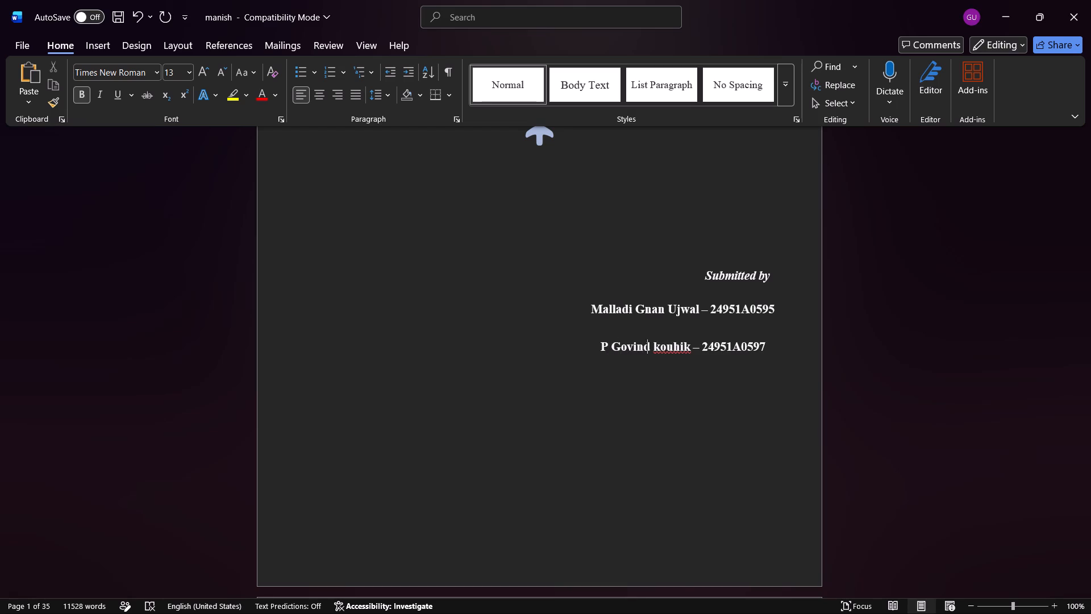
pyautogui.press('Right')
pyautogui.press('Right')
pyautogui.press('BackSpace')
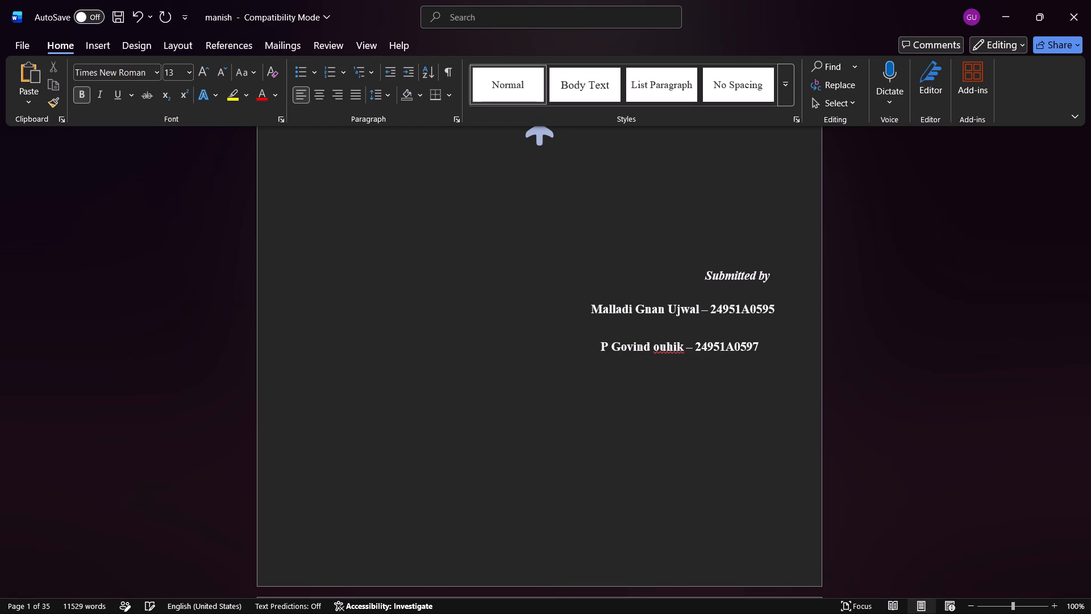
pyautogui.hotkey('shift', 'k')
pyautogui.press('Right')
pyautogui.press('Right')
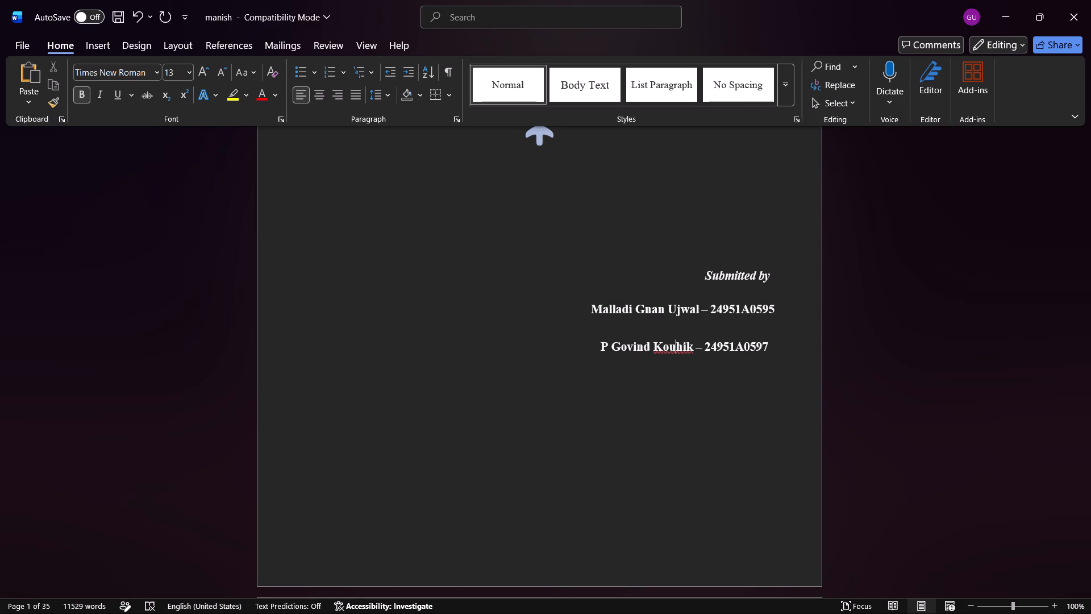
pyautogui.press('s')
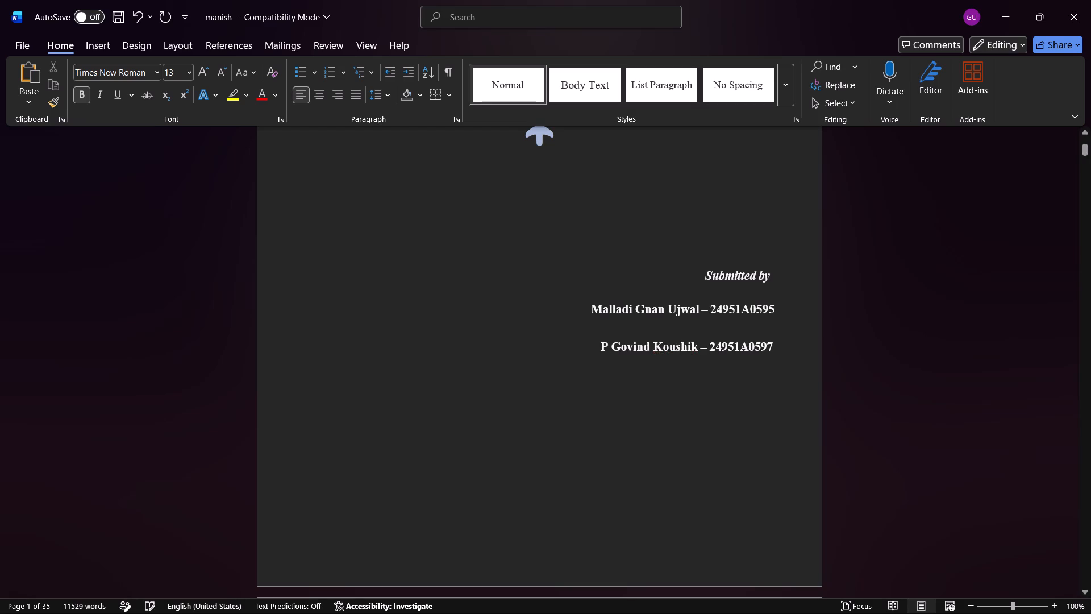
# Replace the last two characters of the first student's roll number on the title page with the new student's digits.
pyautogui.scroll(-3, 796, 304)
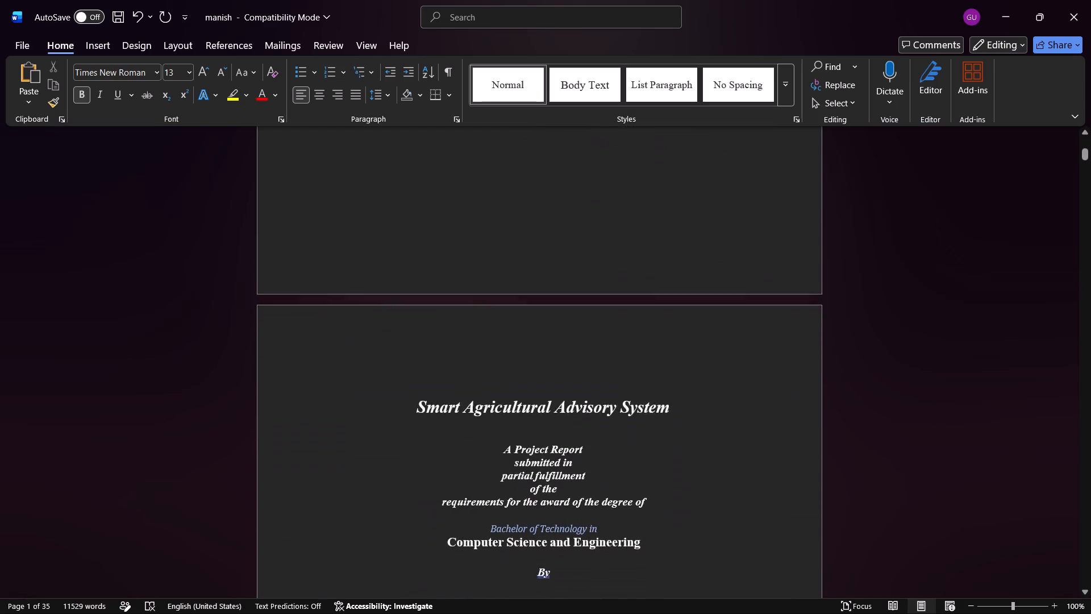
pyautogui.scroll(-2, 796, 304)
pyautogui.scroll(1, 796, 304)
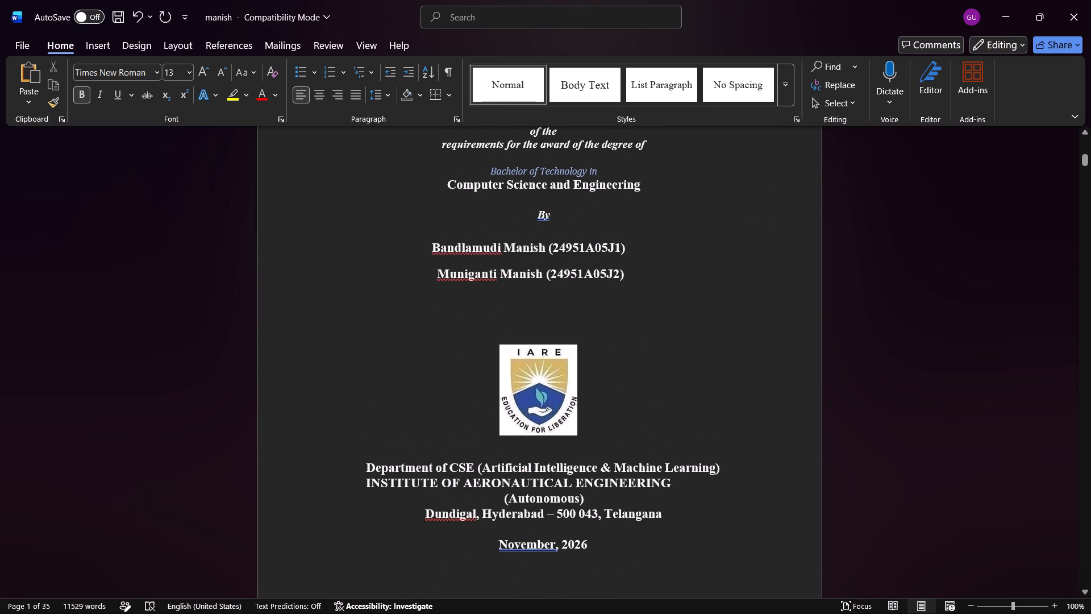
pyautogui.click(623, 248)
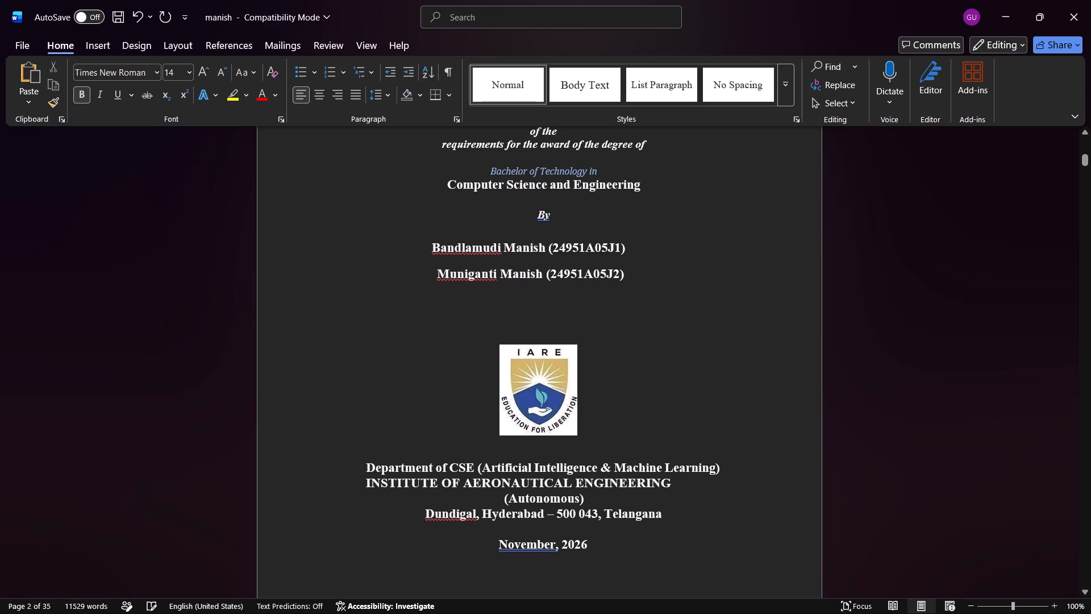
pyautogui.press('Left')
pyautogui.press('BackSpace')
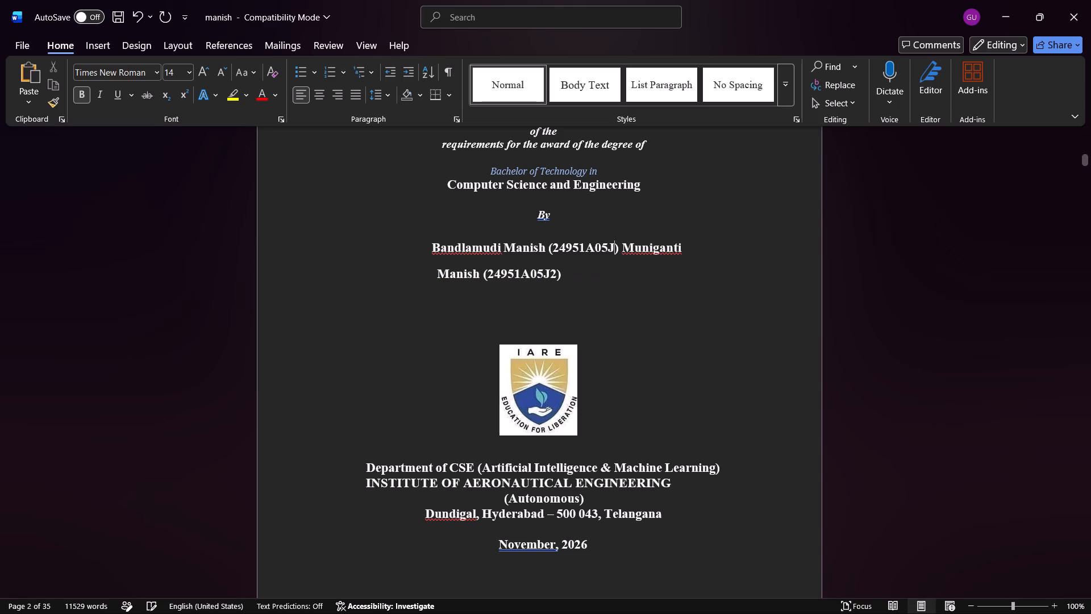
pyautogui.press('BackSpace')
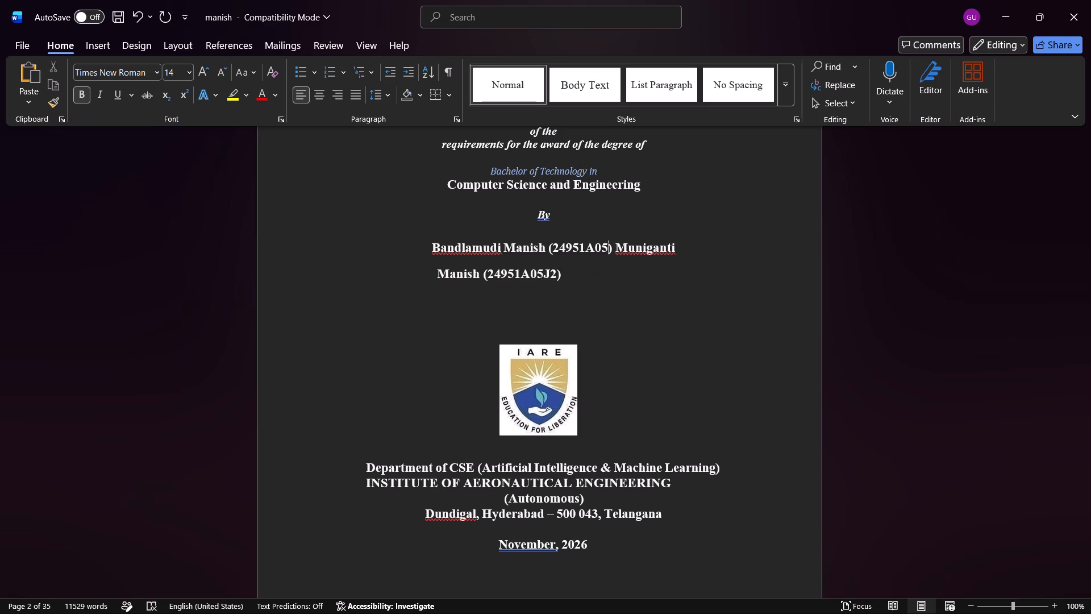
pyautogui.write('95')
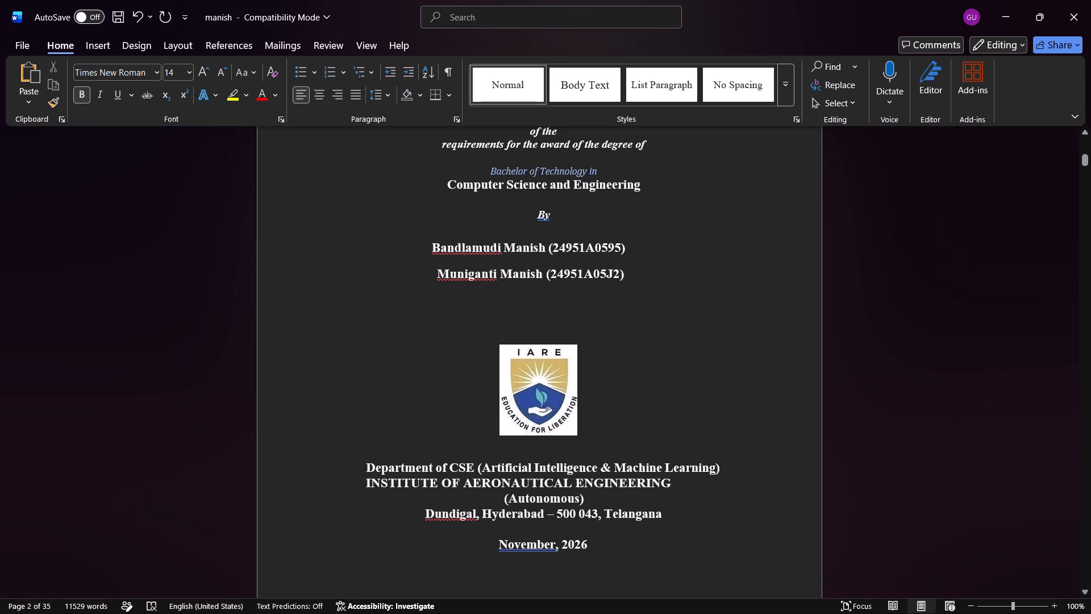
# Replace the first student's name on the title page with the new first submitter's full name, keeping a space before the roll number.
pyautogui.moveTo(544, 249); pyautogui.dragTo(460, 244)
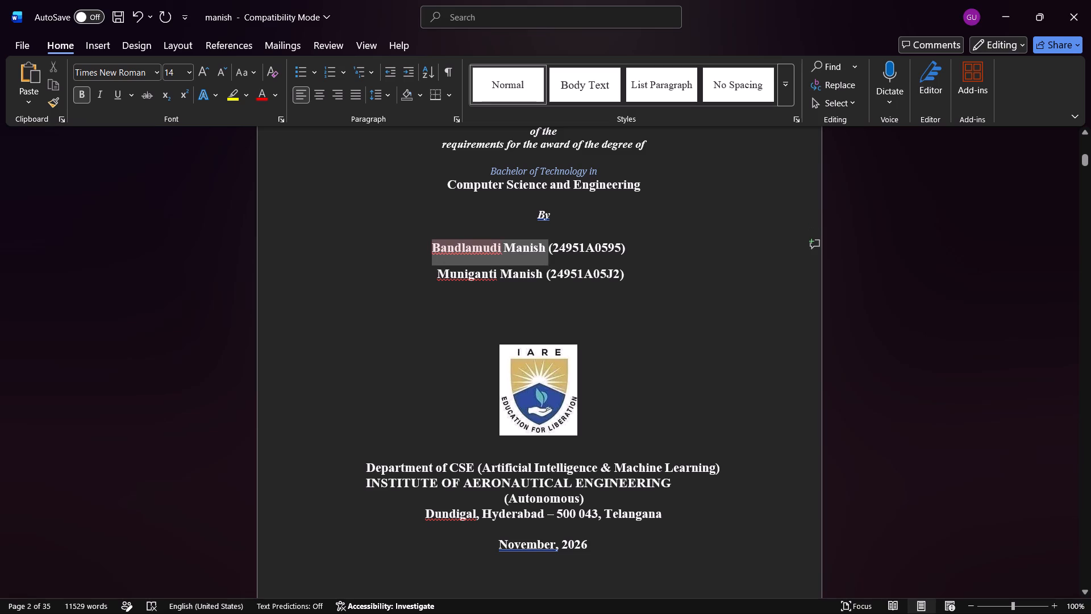
pyautogui.moveTo(460, 244); pyautogui.dragTo(434, 244)
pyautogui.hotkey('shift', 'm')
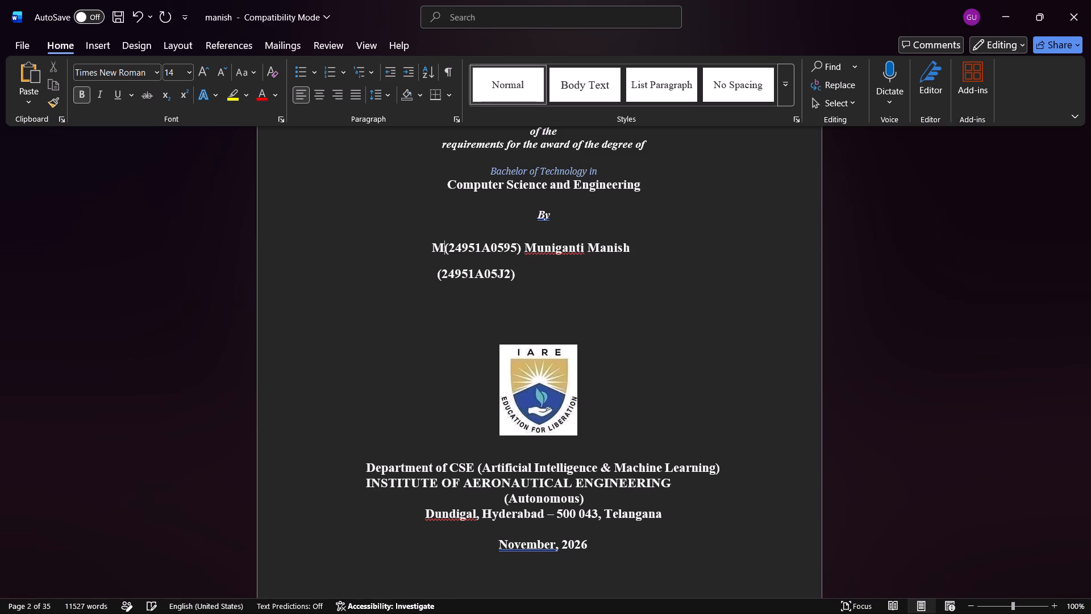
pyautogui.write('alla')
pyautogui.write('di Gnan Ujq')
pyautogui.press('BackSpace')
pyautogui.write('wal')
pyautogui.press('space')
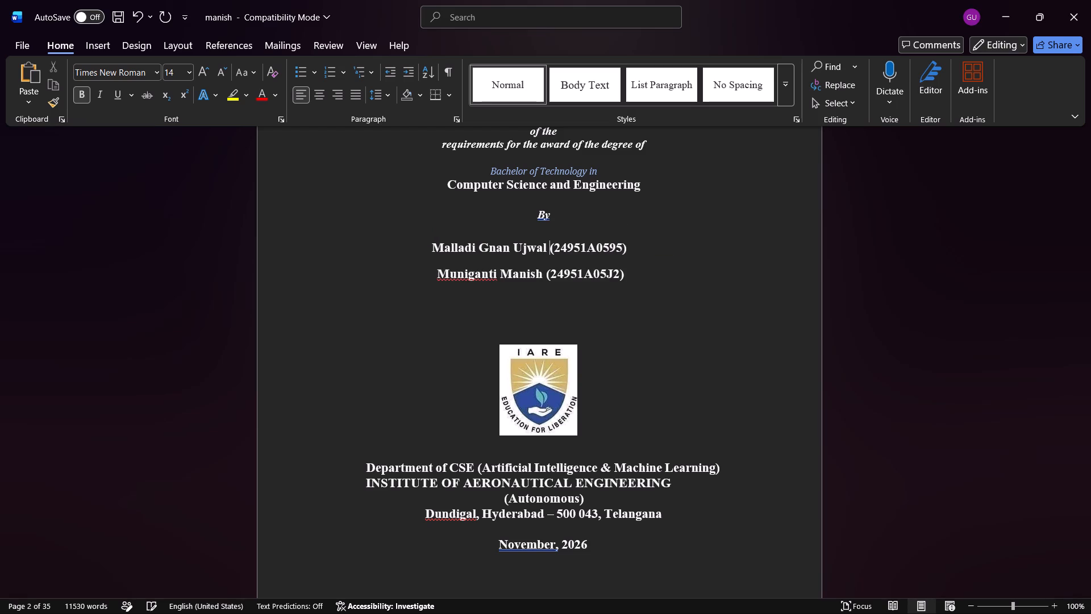
# Replace the second student's name on the title page with the new second submitter's initial, given name and surname.
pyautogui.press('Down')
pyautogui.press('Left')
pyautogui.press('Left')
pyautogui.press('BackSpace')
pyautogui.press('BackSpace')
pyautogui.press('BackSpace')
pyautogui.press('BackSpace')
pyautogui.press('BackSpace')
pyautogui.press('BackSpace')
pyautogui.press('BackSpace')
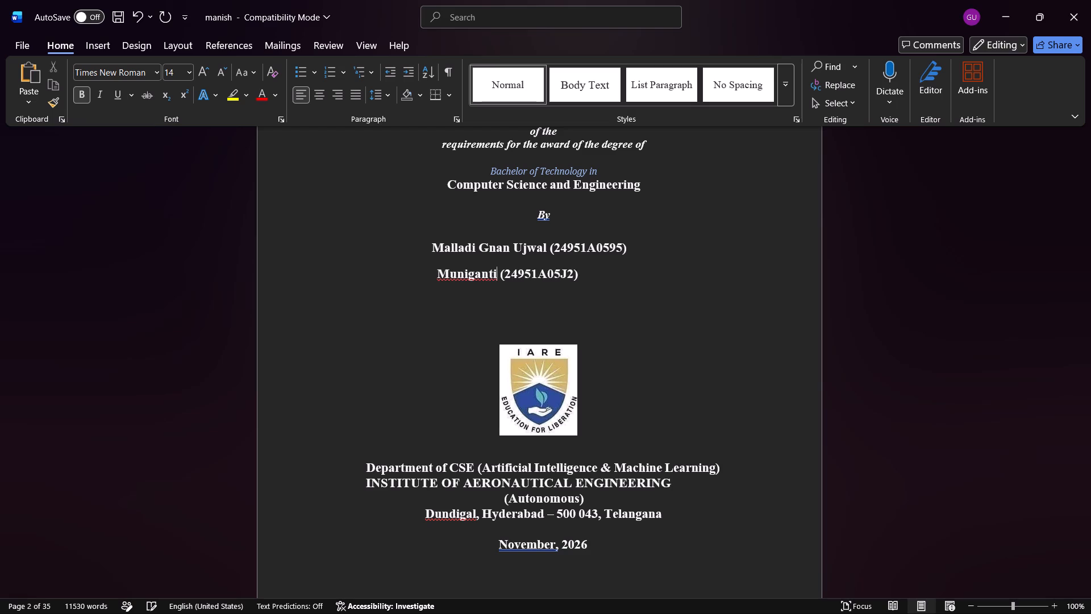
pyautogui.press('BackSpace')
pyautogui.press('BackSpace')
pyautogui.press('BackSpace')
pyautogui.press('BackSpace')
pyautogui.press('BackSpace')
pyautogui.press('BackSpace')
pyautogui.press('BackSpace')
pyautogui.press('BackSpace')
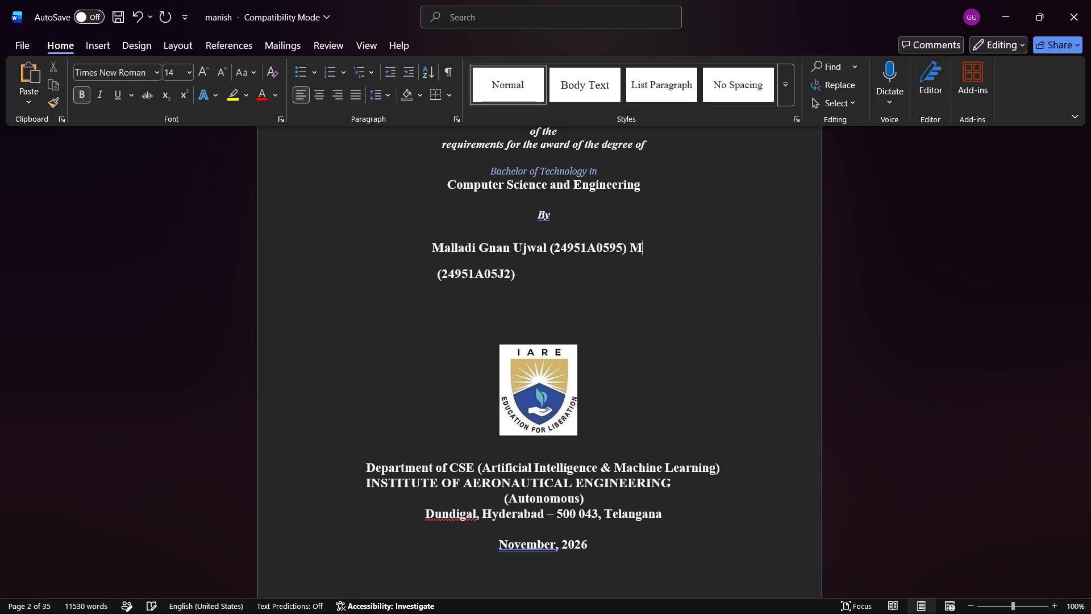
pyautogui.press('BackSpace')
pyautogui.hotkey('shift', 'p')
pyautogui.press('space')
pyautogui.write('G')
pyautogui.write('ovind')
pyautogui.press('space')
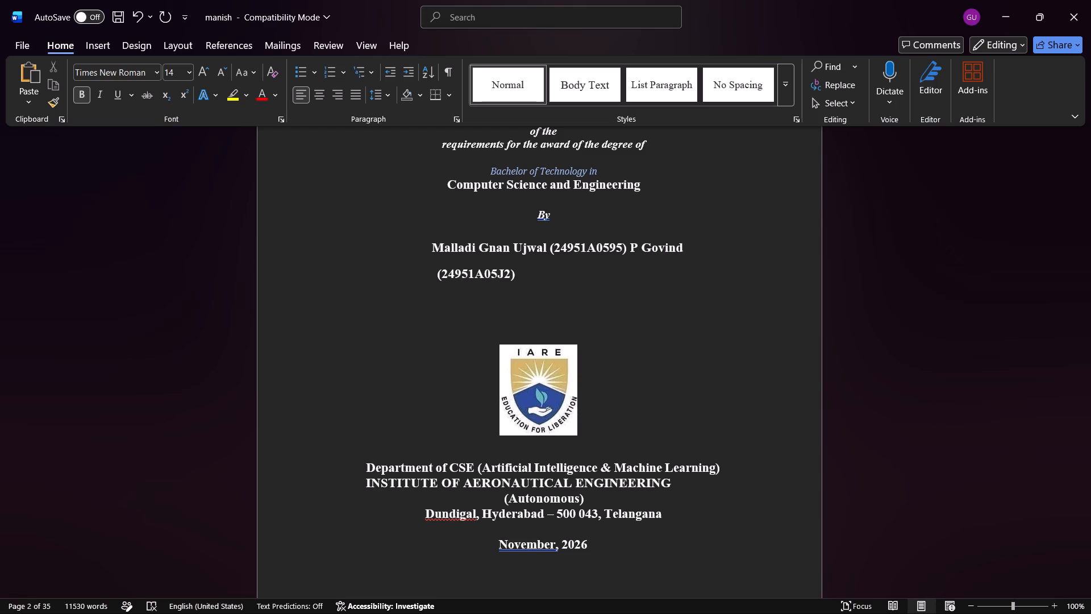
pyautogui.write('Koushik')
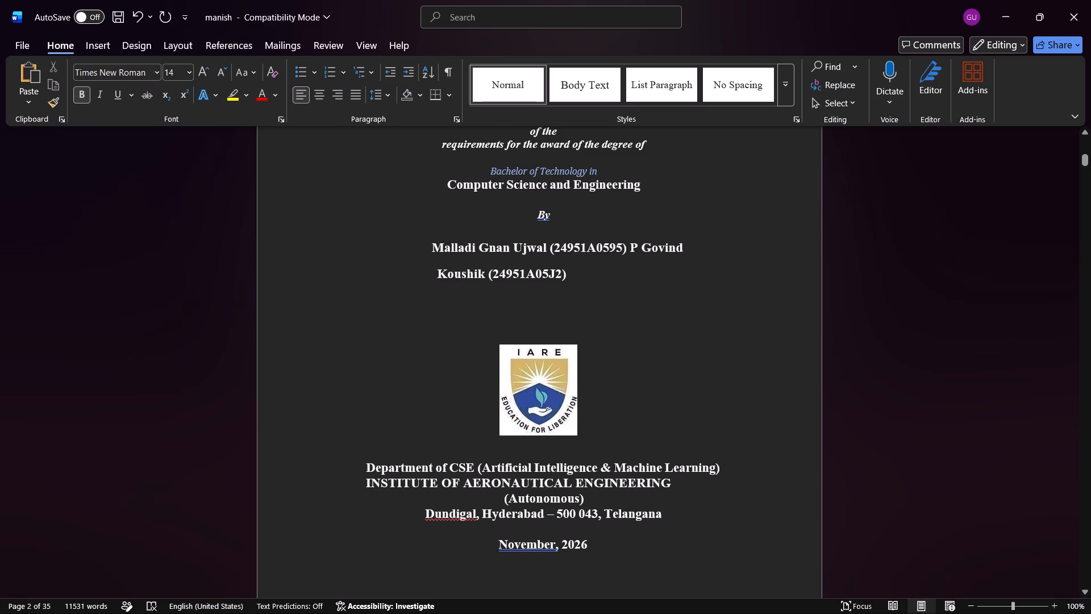
# Insert a paragraph break before the second student's name on the title page.
pyautogui.click(632, 252)
pyautogui.press('Return')
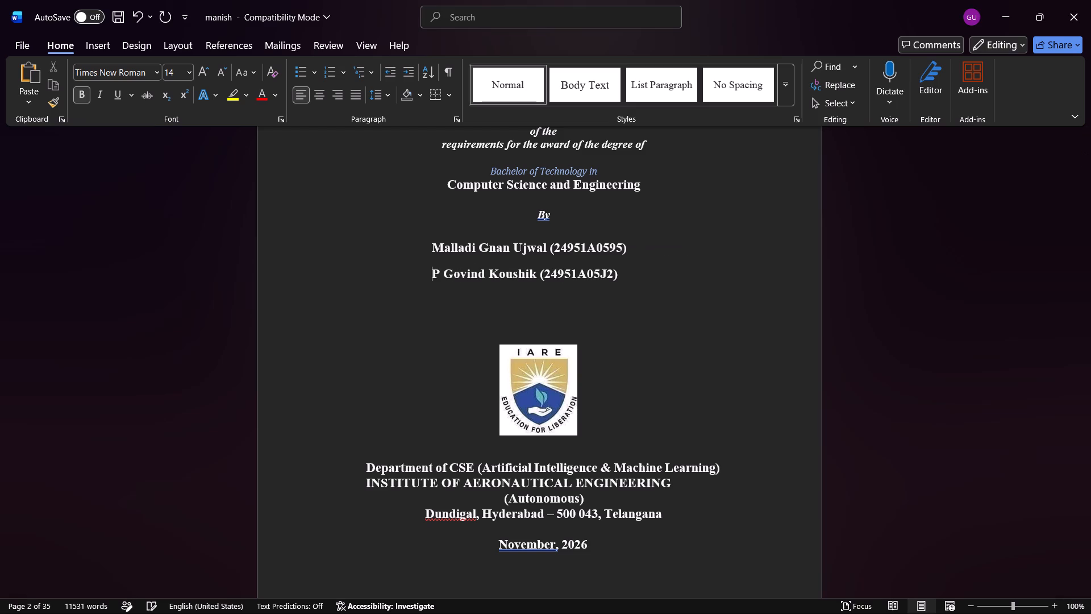
# Replace the last two characters of the second student's roll number on the title page with the new student's digits.
pyautogui.click(613, 273)
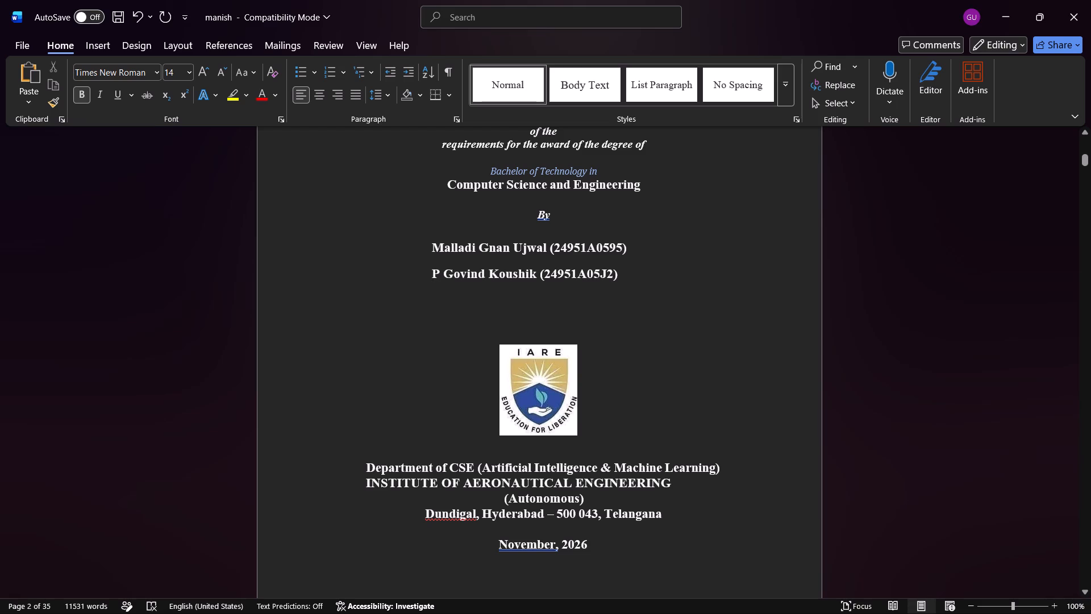
pyautogui.click(613, 273)
pyautogui.press('BackSpace')
pyautogui.press('BackSpace')
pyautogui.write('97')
# Look through the pages from the declaration to the abstract and its keywords for content that needs adapting.
pyautogui.scroll(-6, 571, 389)
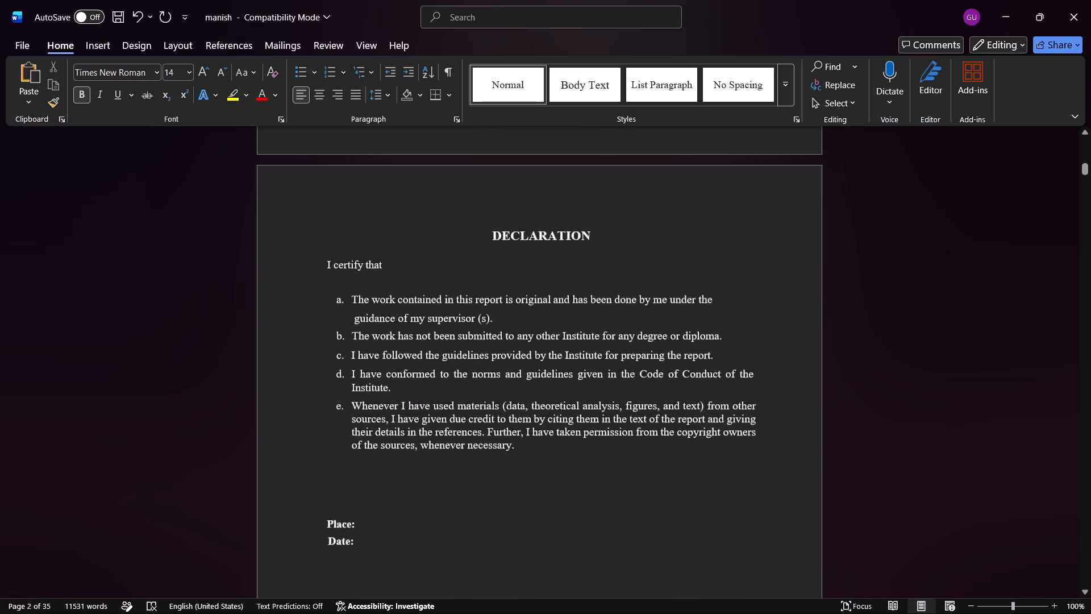
pyautogui.scroll(-5, 571, 389)
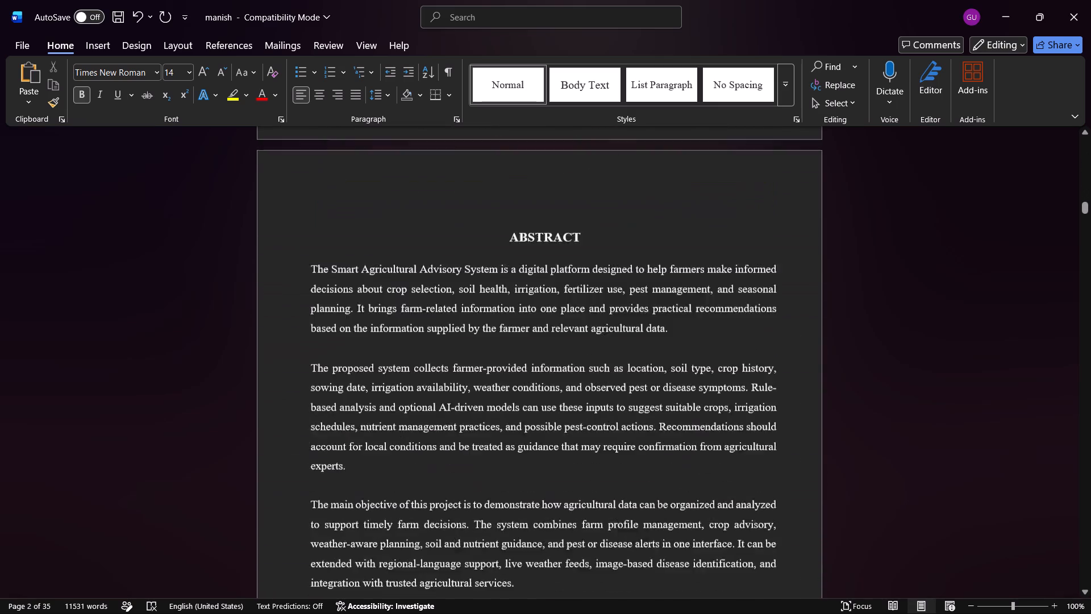
pyautogui.scroll(-1, 571, 389)
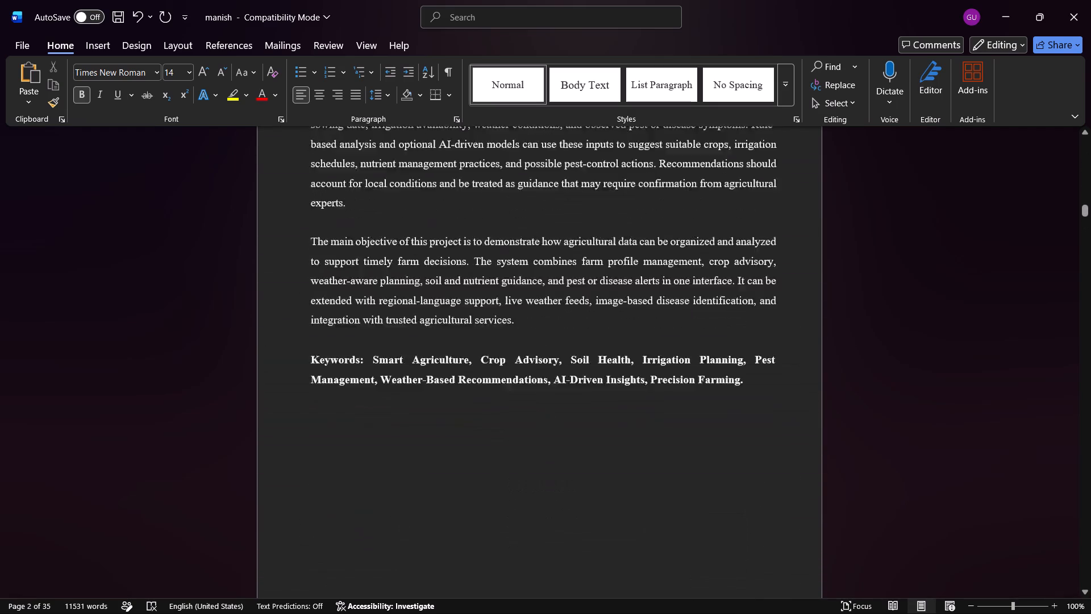
pyautogui.scroll(-1, 571, 389)
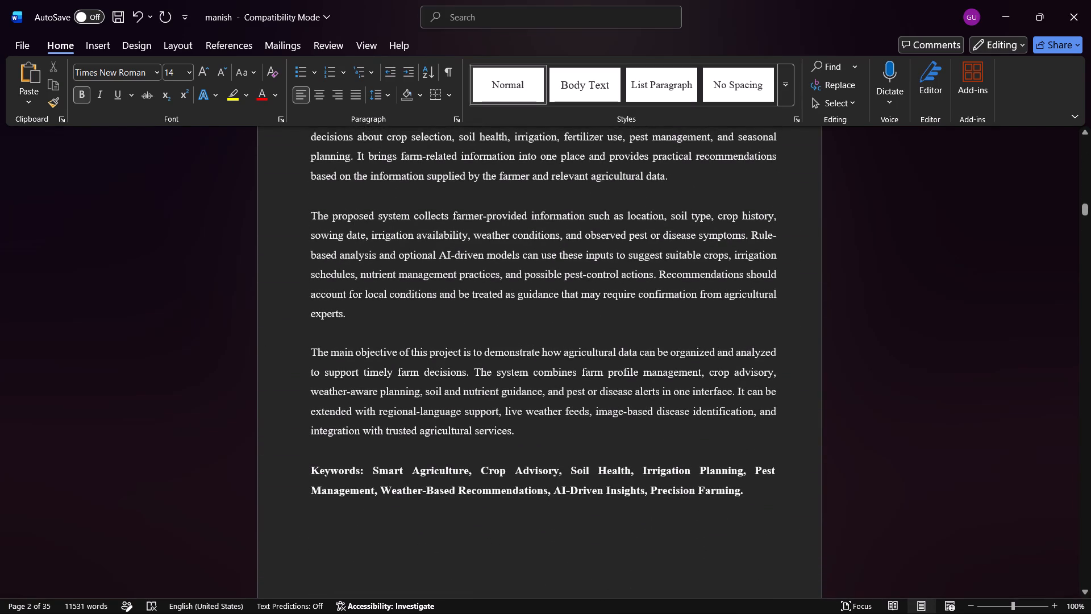
pyautogui.hotkey('alt', 'Tab')
pyautogui.hotkey('alt', 'Tab')
pyautogui.hotkey('alt', 'Tab')
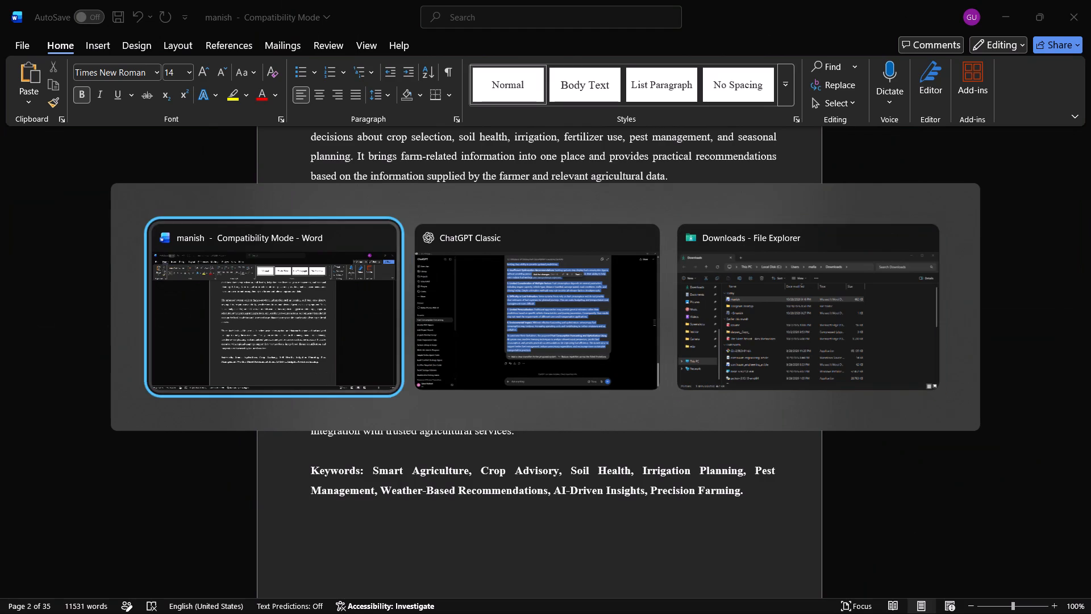
# Replace the title page's project title with the copied "Fuel Consumption Forecasting and Optimization Using AI" and add a paragraph break after it.
pyautogui.scroll(7, 571, 389)
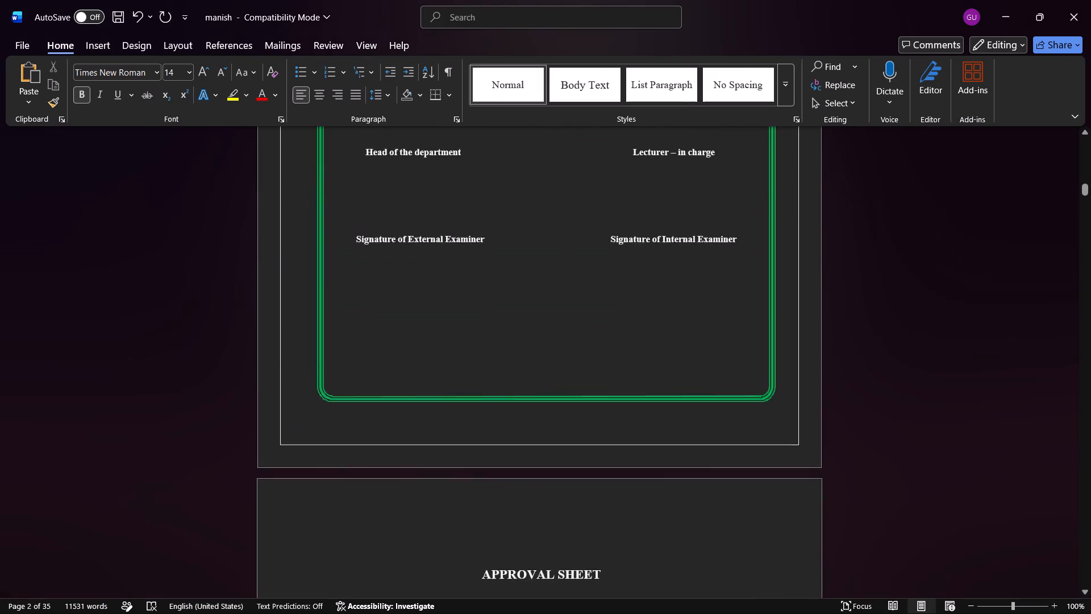
pyautogui.scroll(9, 571, 389)
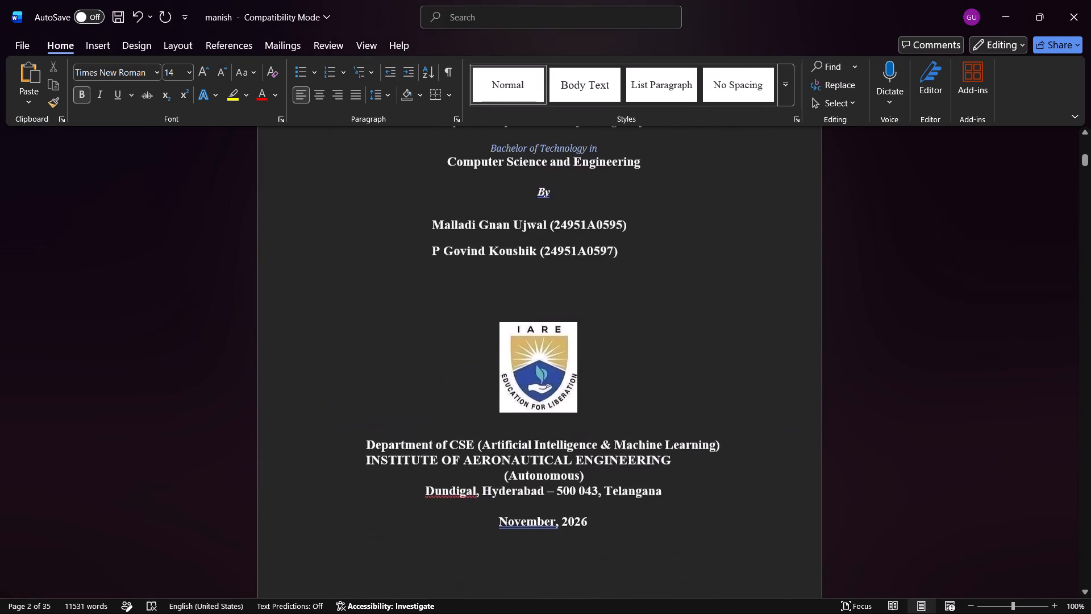
pyautogui.scroll(1, 571, 389)
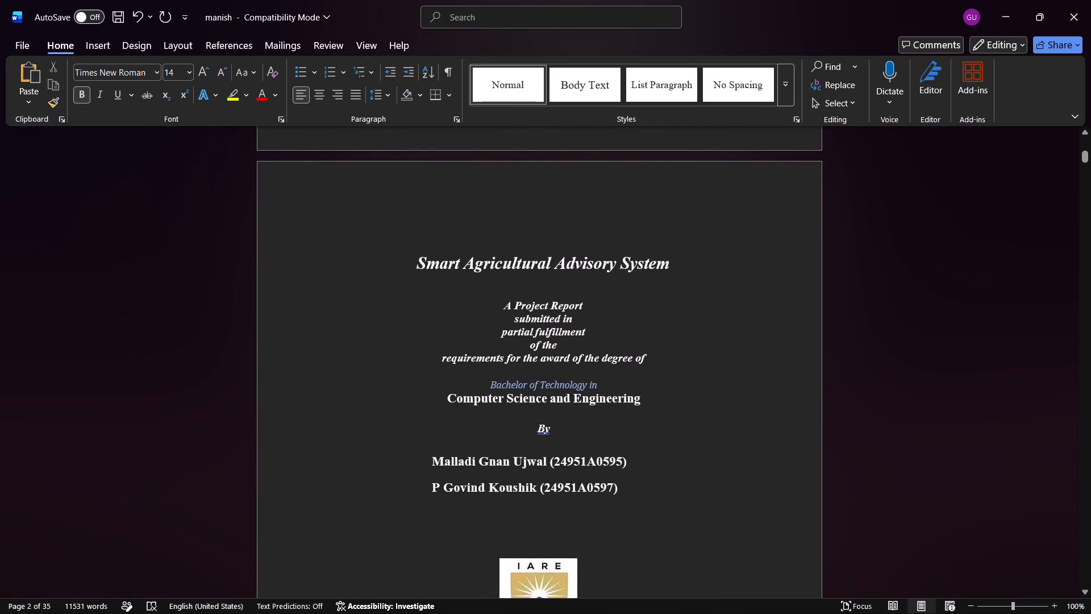
pyautogui.moveTo(670, 269); pyautogui.dragTo(466, 273)
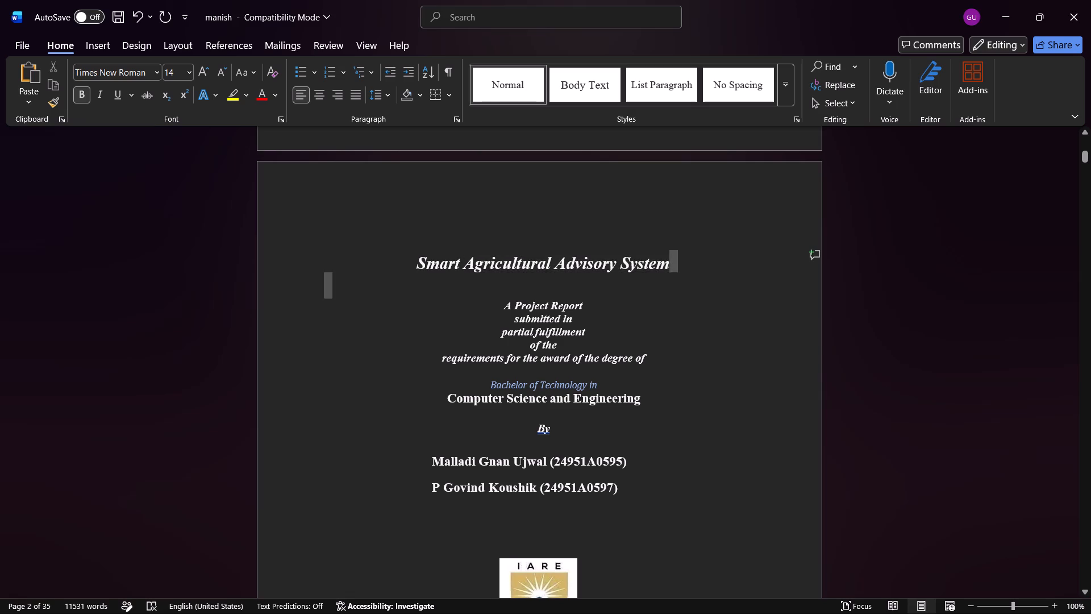
pyautogui.moveTo(466, 273); pyautogui.dragTo(425, 259)
pyautogui.press('super+v')
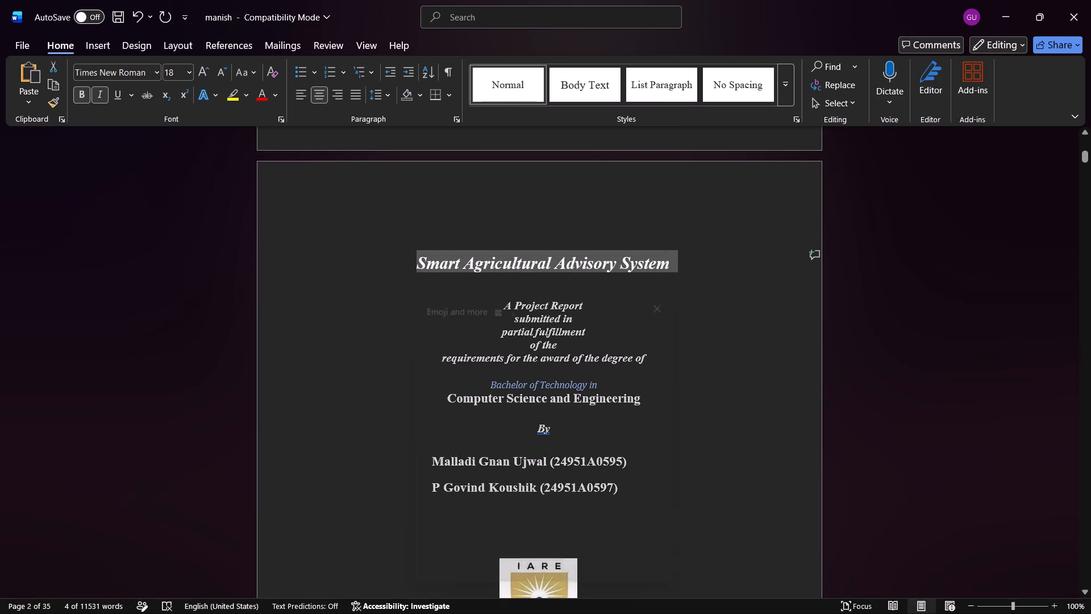
pyautogui.scroll(-4, 517, 435)
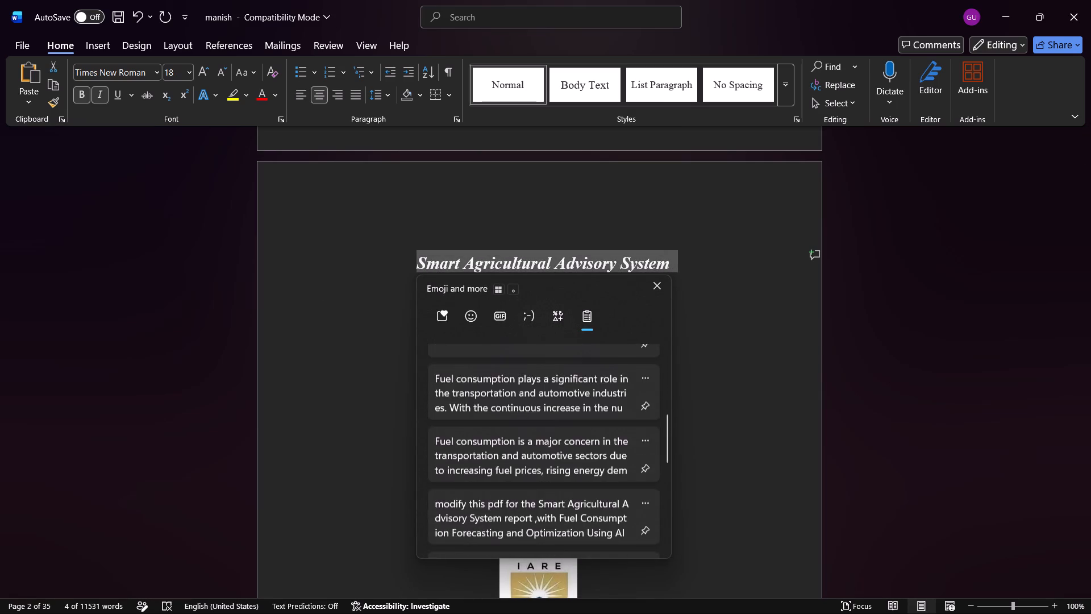
pyautogui.scroll(-3, 517, 435)
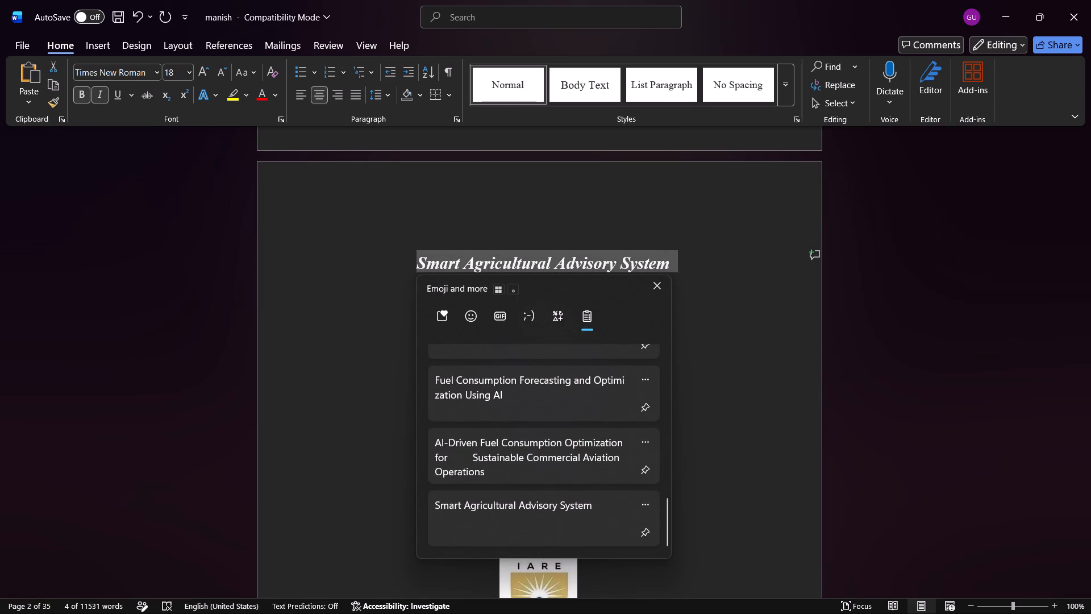
pyautogui.click(511, 401)
pyautogui.hotkey('ctrl', 'v')
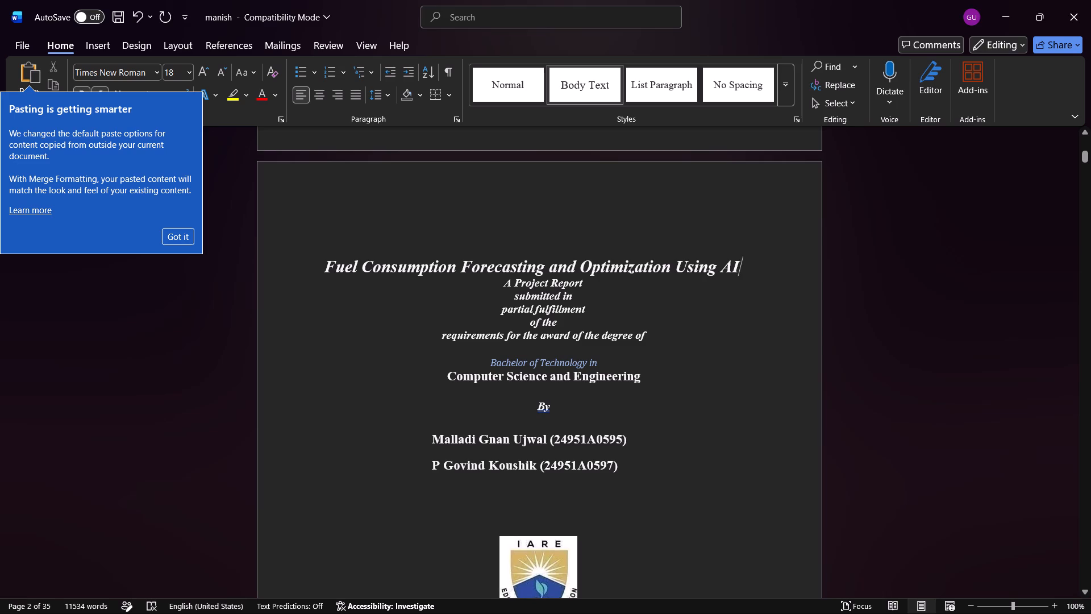
pyautogui.press('Return')
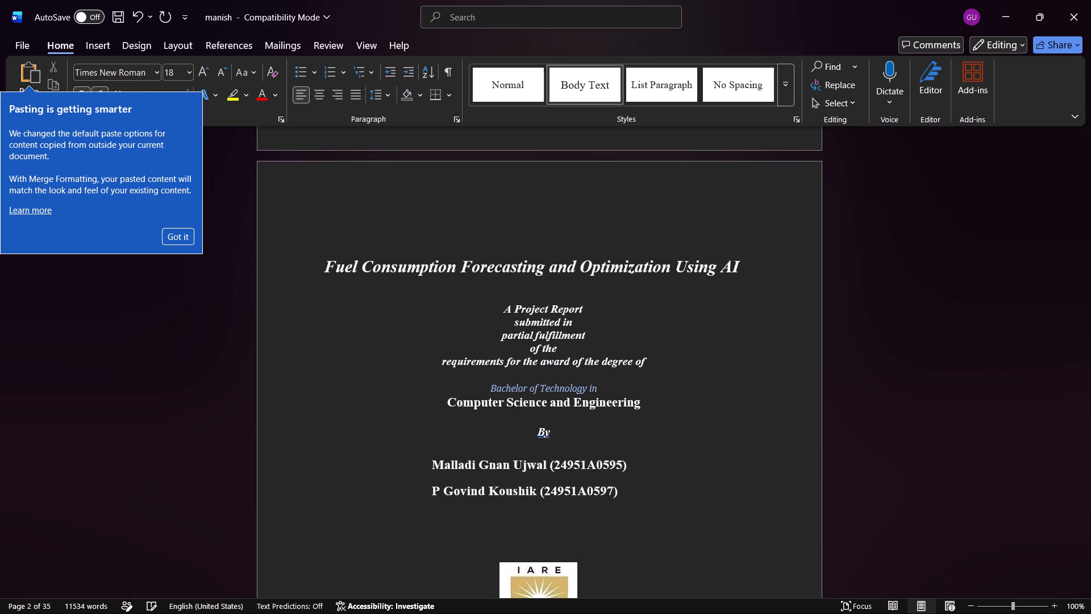
# Look through the pages from the title page to the abstract for remaining Smart Agricultural Advisory System content.
pyautogui.scroll(-7, 752, 243)
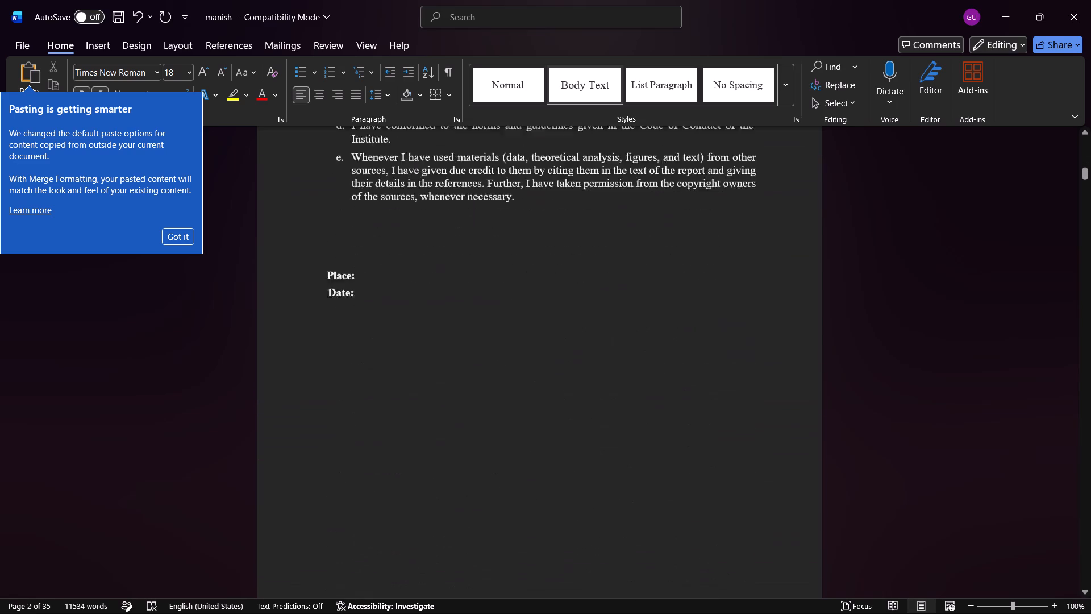
pyautogui.scroll(-5, 752, 243)
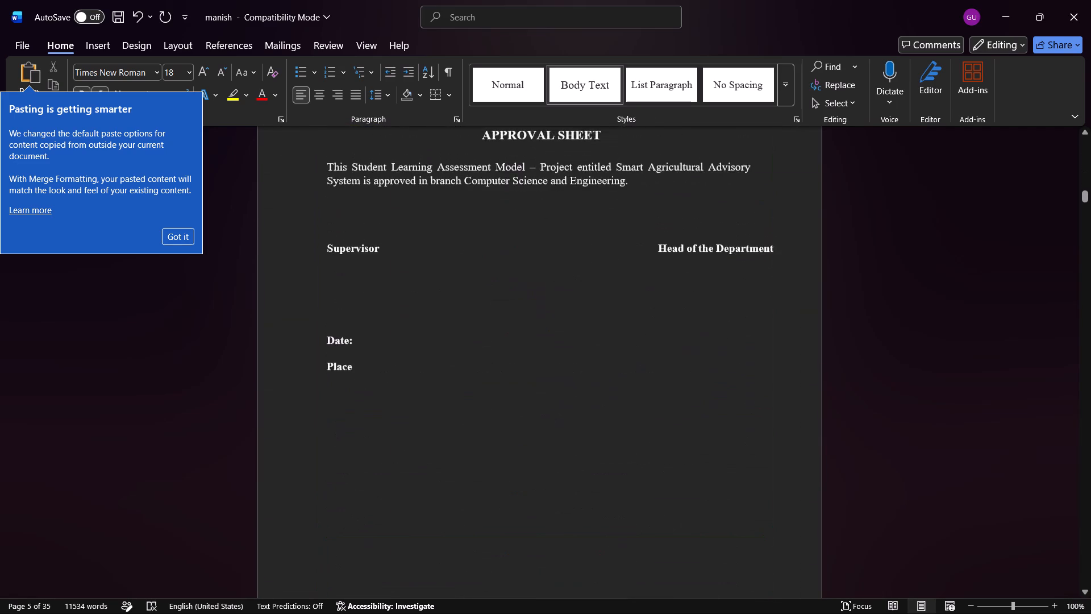
pyautogui.scroll(-2, 752, 243)
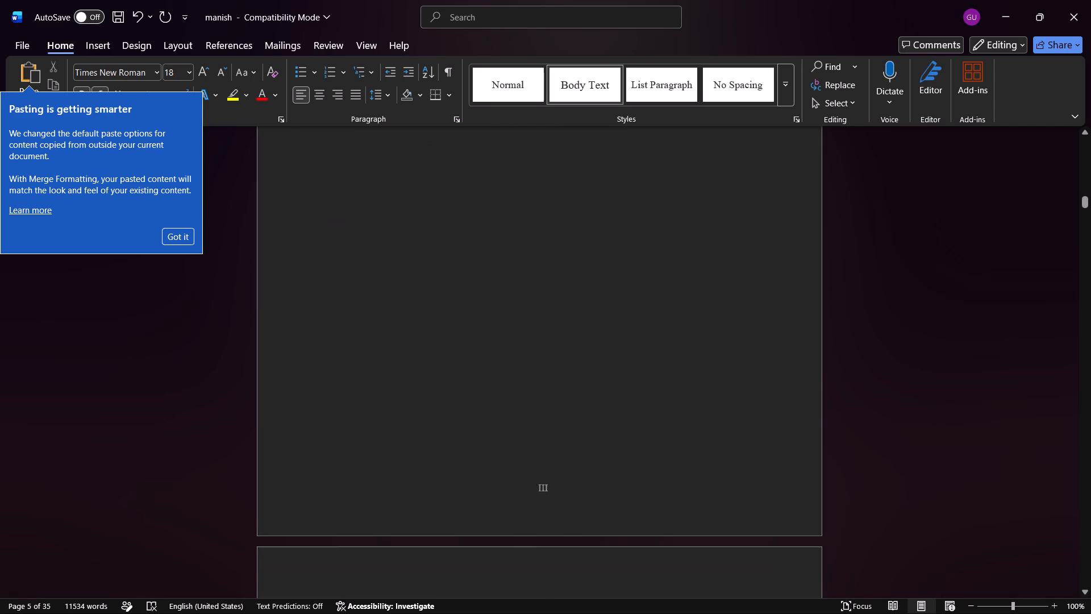
pyautogui.scroll(-4, 752, 243)
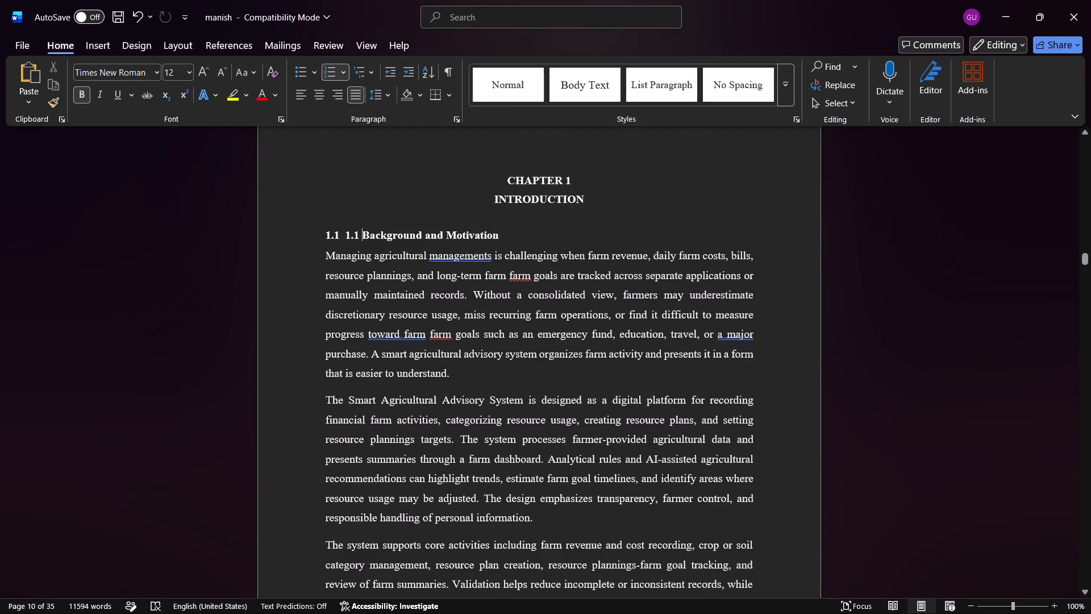
pyautogui.moveTo(327, 252); pyautogui.dragTo(567, 613)
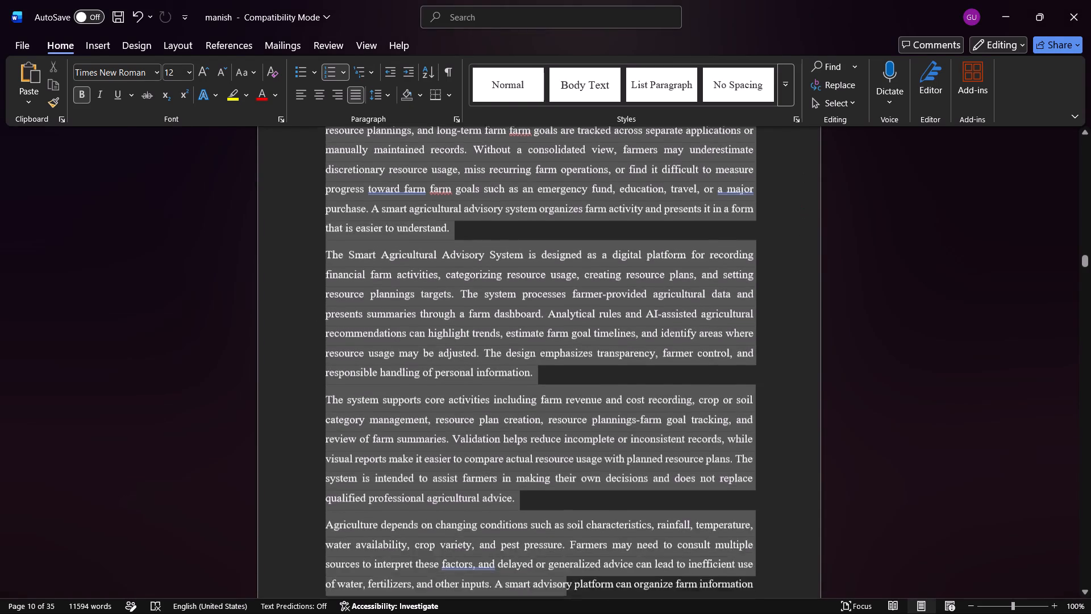
pyautogui.moveTo(567, 613); pyautogui.dragTo(699, 406)
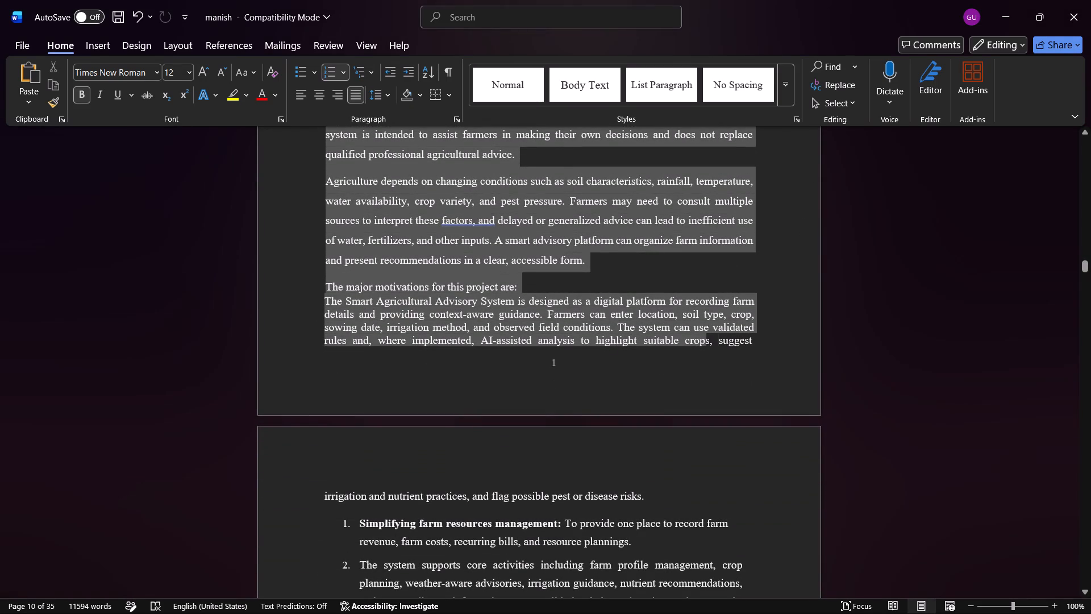
pyautogui.moveTo(699, 406); pyautogui.dragTo(643, 495)
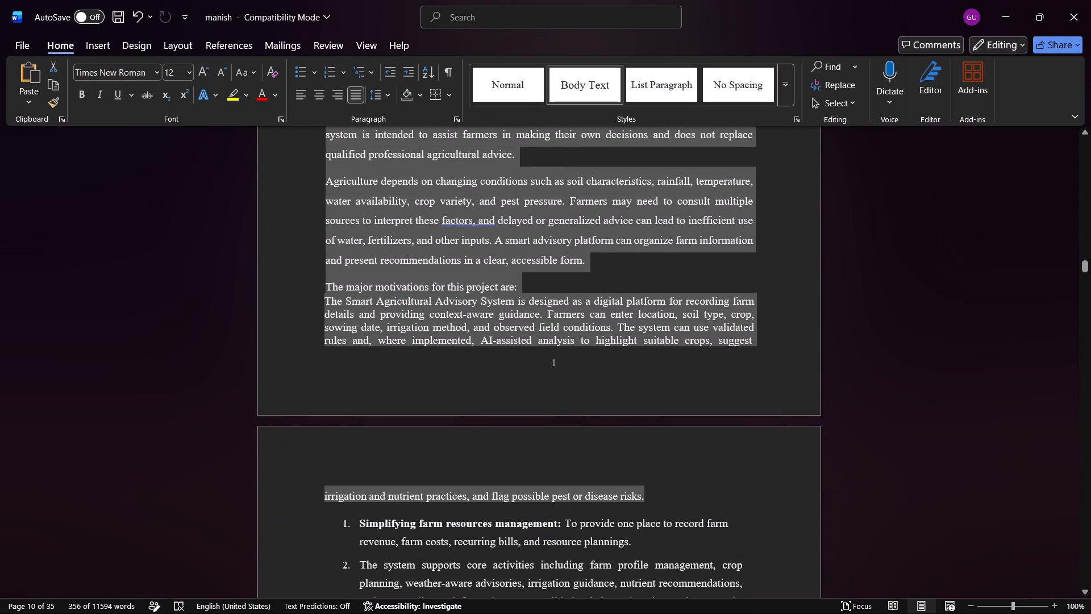
pyautogui.scroll(-5, 643, 495)
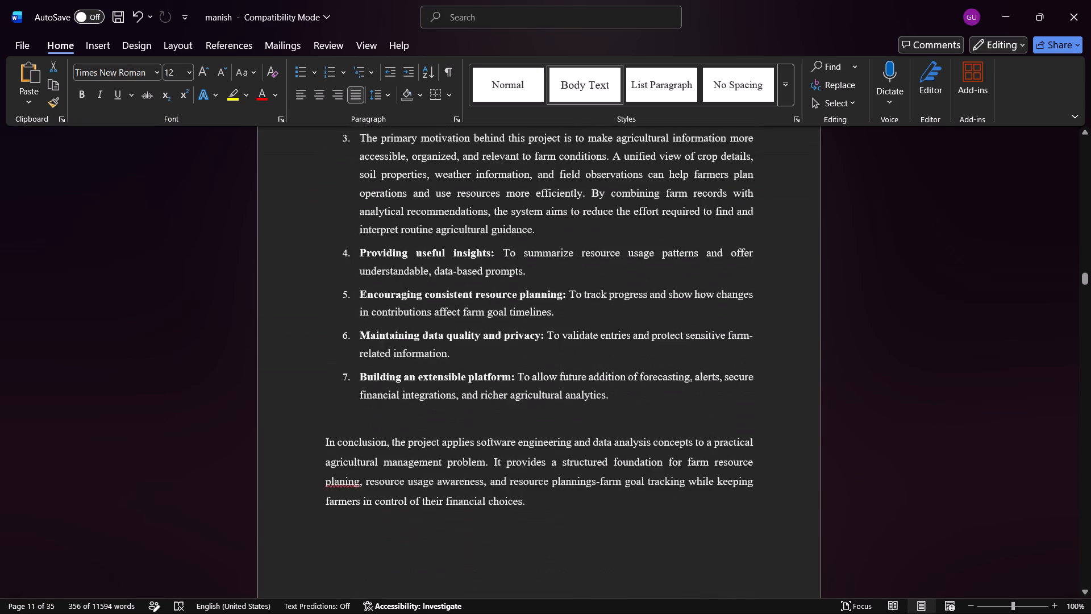
pyautogui.scroll(-2, 643, 495)
pyautogui.scroll(2, 643, 495)
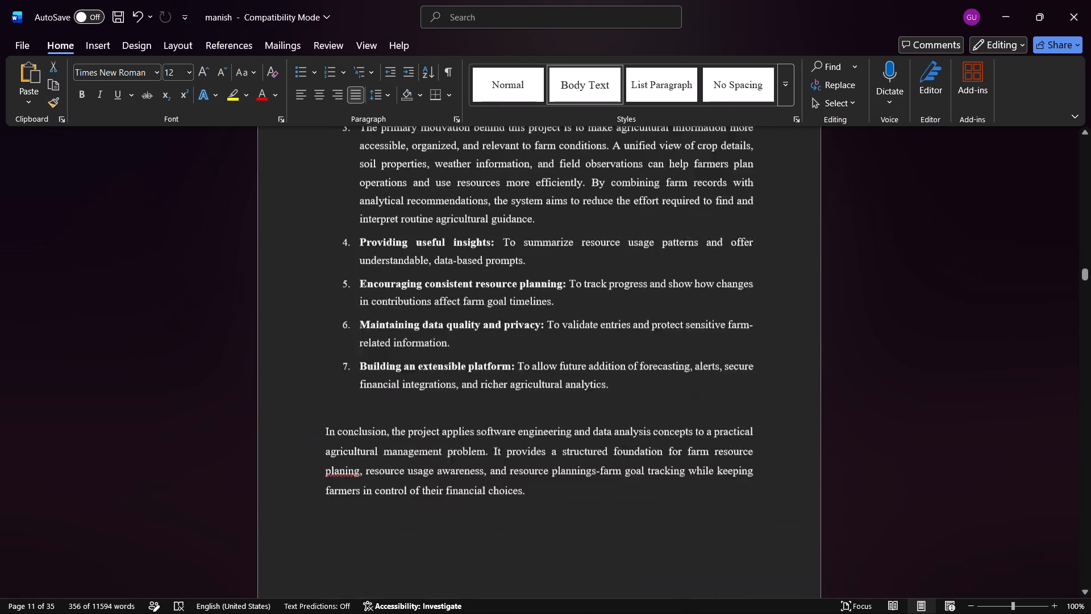
pyautogui.scroll(1, 643, 495)
pyautogui.click(294, 350)
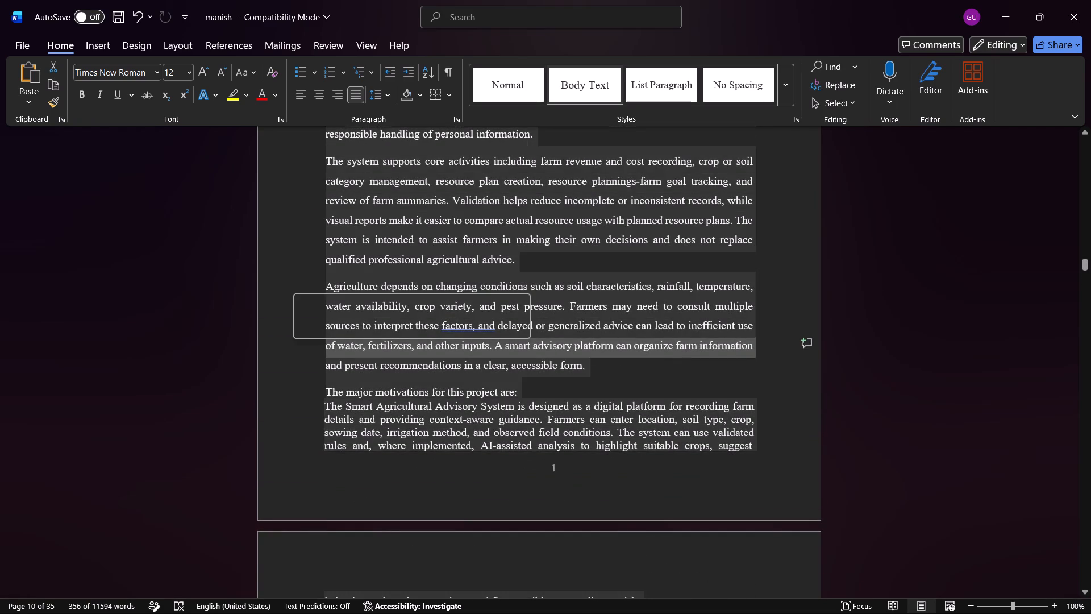
pyautogui.scroll(5, 294, 350)
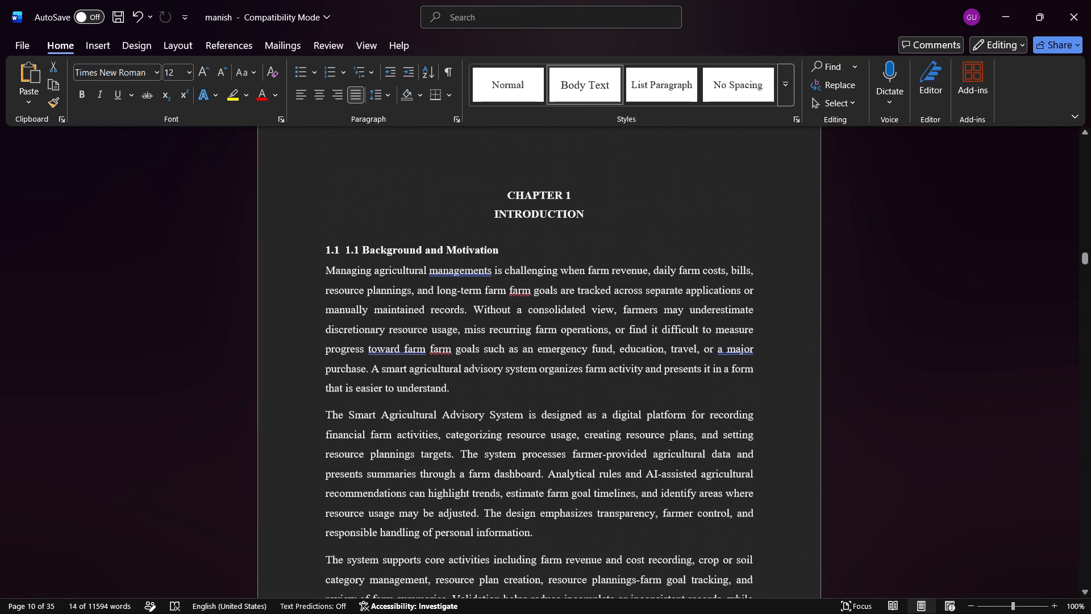
# Replace all agricultural text under 1.1 Background and Motivation, including the numbered motivations and conclusion paragraph, with the copied fuel consumption text.
pyautogui.moveTo(322, 272); pyautogui.dragTo(477, 613)
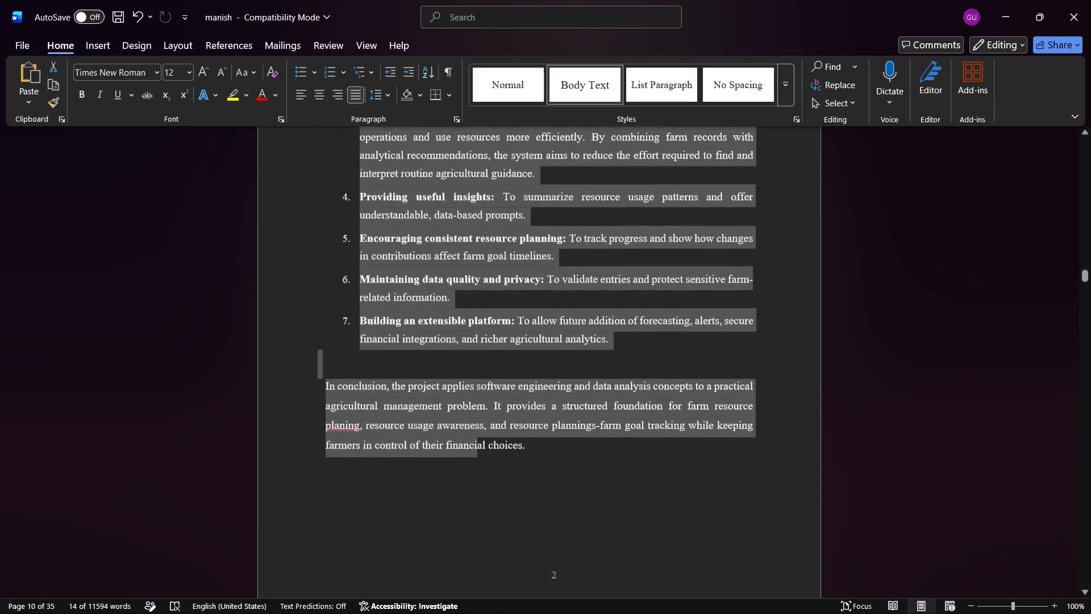
pyautogui.moveTo(477, 613); pyautogui.dragTo(576, 368)
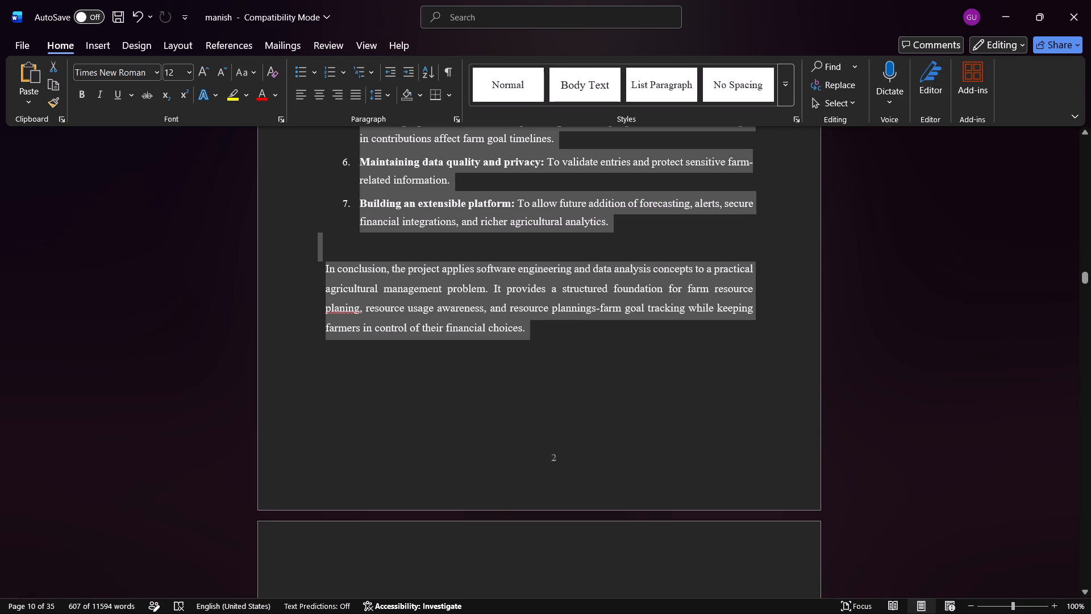
pyautogui.hotkey('ctrl', 'v')
# Remove the list number from the first pasted paragraph under 1.1 Background and Motivation, keeping its indent and separation from the heading.
pyautogui.scroll(1, 576, 368)
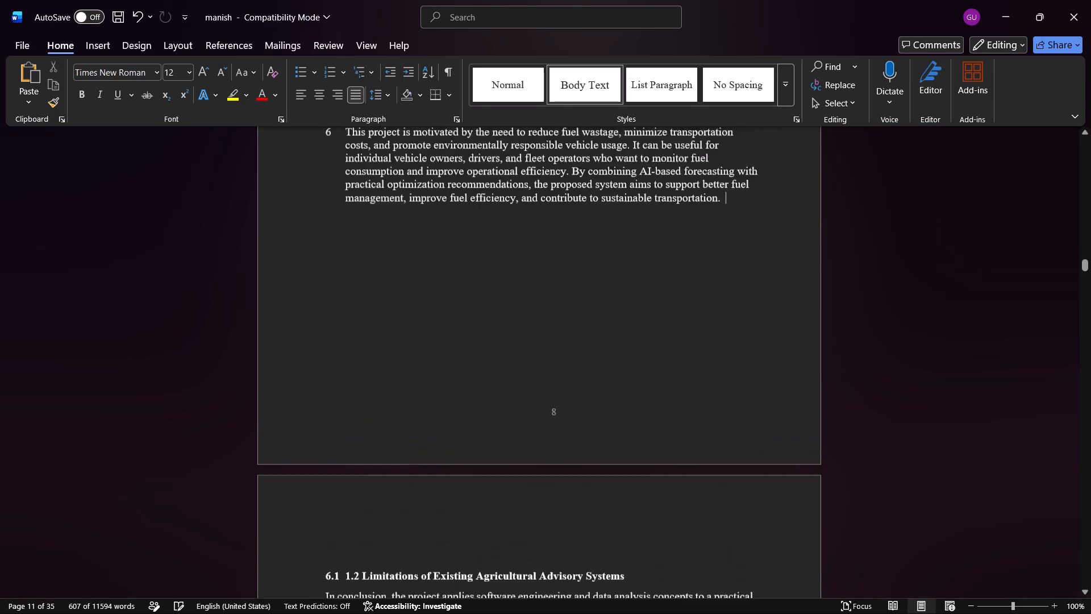
pyautogui.scroll(2, 576, 368)
pyautogui.scroll(-1, 576, 368)
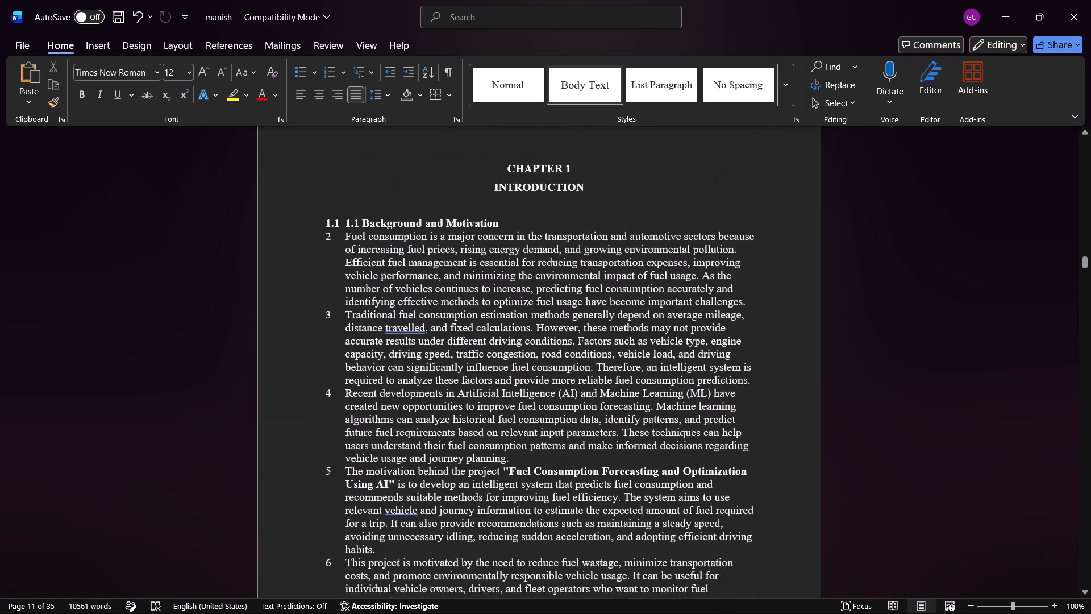
pyautogui.scroll(-1, 576, 368)
pyautogui.scroll(1, 576, 368)
pyautogui.scroll(-1, 576, 368)
pyautogui.scroll(1, 576, 368)
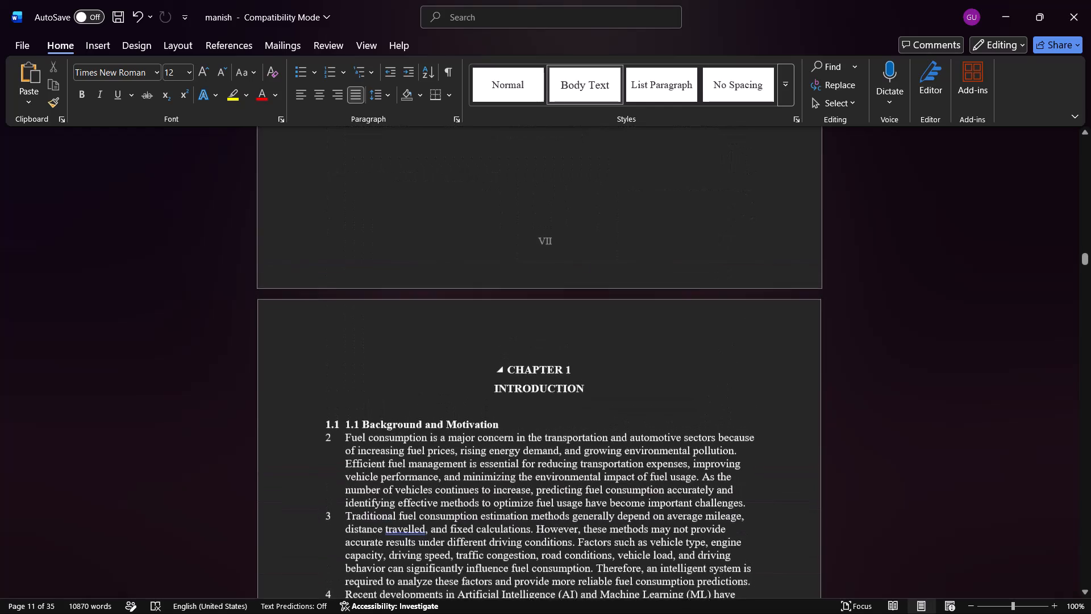
pyautogui.click(334, 435)
pyautogui.press('BackSpace')
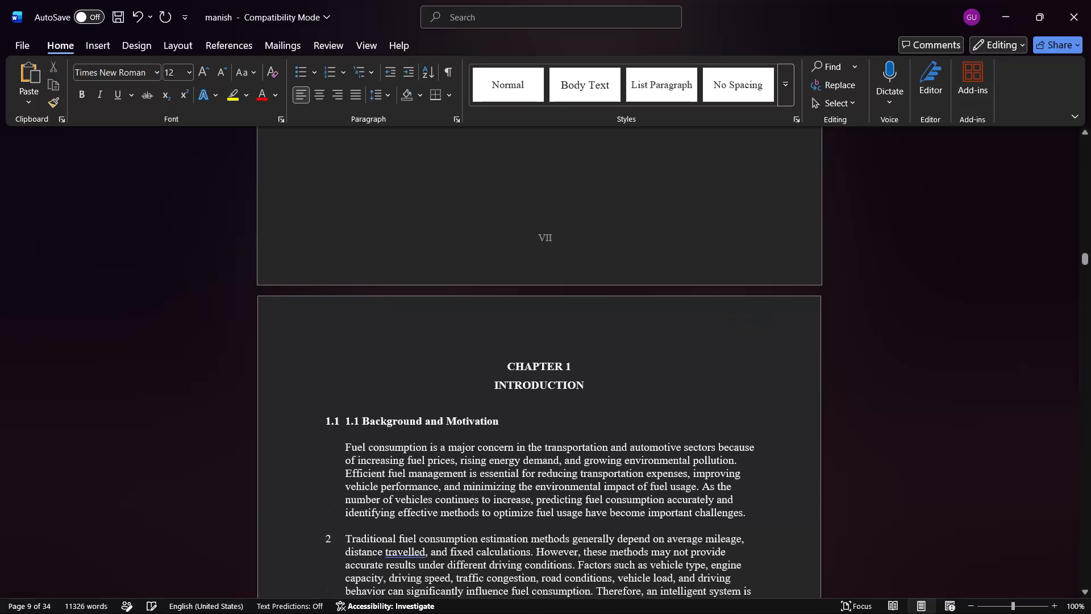
pyautogui.press('BackSpace')
pyautogui.hotkey('ctrl', 'z')
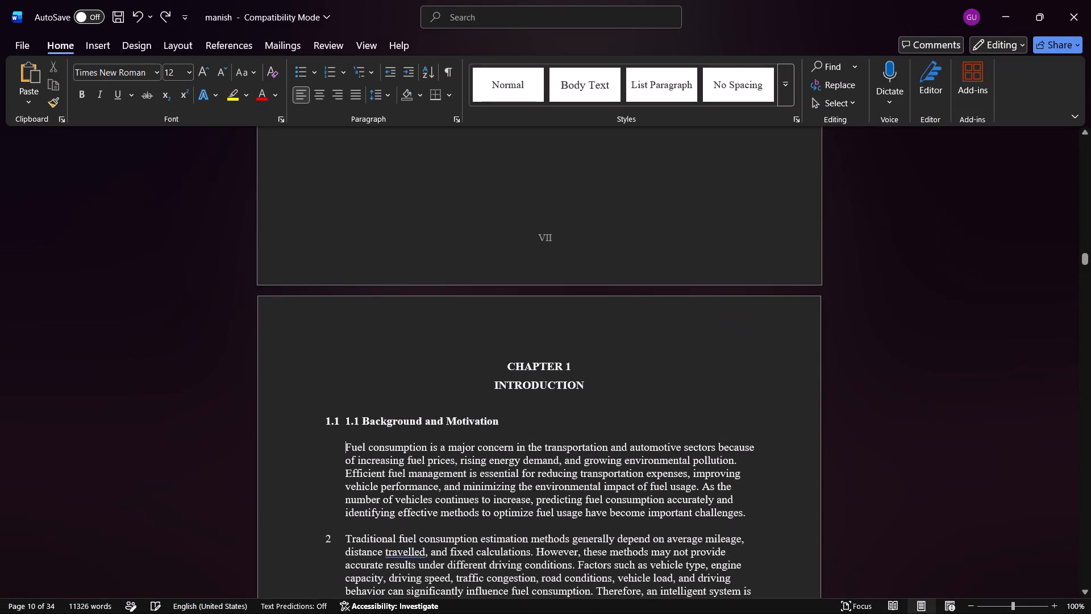
# Remove the list number from the second pasted paragraph, beginning "Traditional fuel consumption estimation methods".
pyautogui.press('Down')
pyautogui.press('Down')
pyautogui.press('Down')
pyautogui.press('Down')
pyautogui.press('Down')
pyautogui.press('Down')
pyautogui.press('BackSpace')
# Remove the list number from the third pasted paragraph under 1.1 Background and Motivation, beginning "Recent developments in Artificial Intelligence".
pyautogui.press('Down')
pyautogui.press('Down')
pyautogui.press('Down')
pyautogui.press('Down')
pyautogui.press('Down')
pyautogui.press('Down')
pyautogui.press('Down')
pyautogui.press('Down')
pyautogui.press('Down')
pyautogui.press('Down')
pyautogui.press('Down')
pyautogui.press('Down')
pyautogui.press('Down')
pyautogui.press('Down')
pyautogui.press('Down')
pyautogui.press('Down')
pyautogui.press('Down')
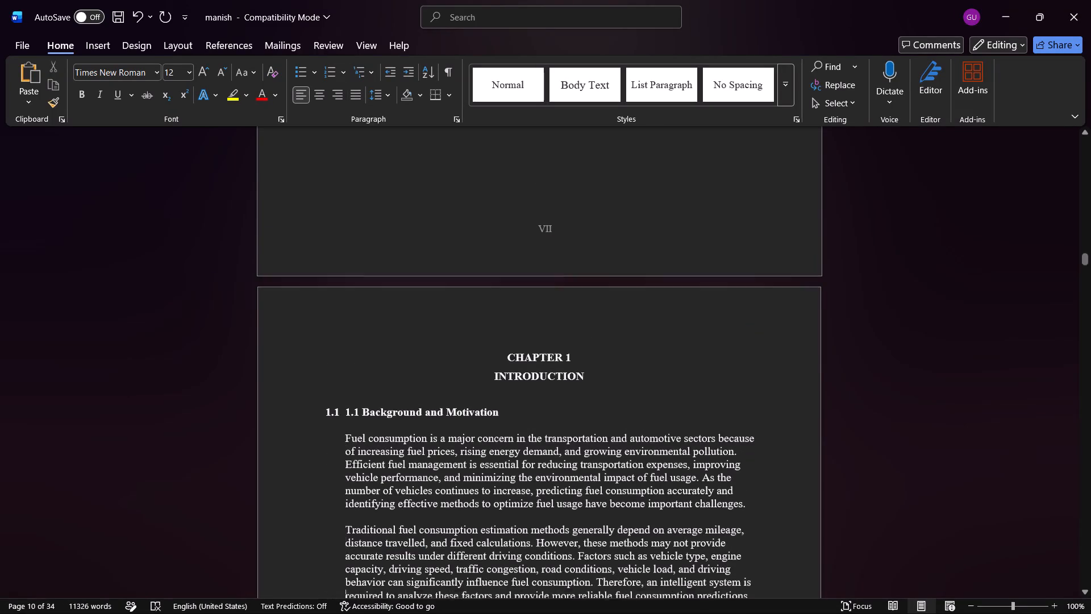
pyautogui.press('Down')
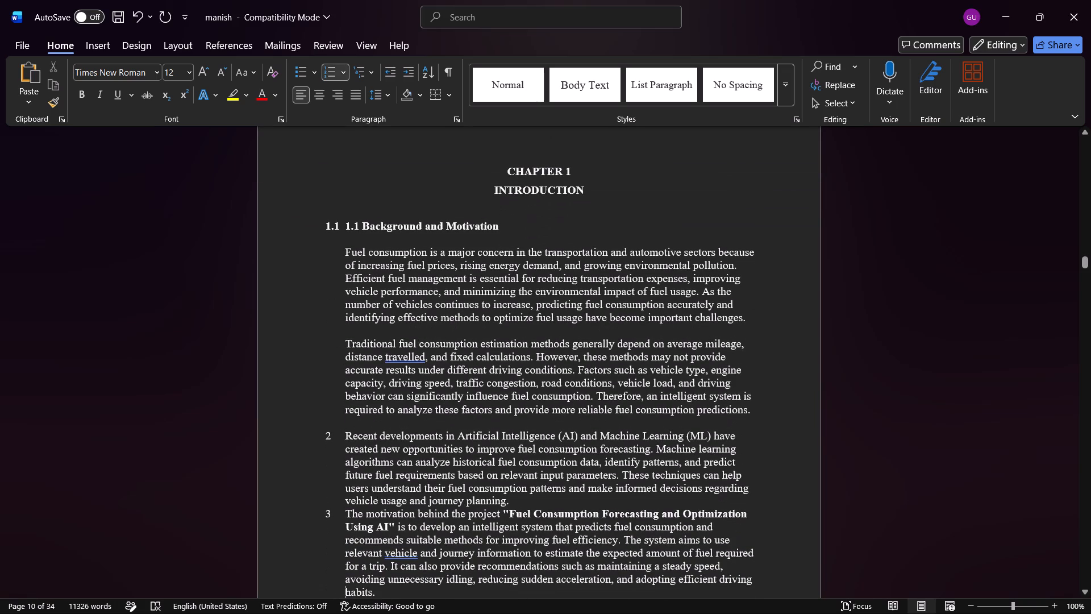
pyautogui.press('Up')
pyautogui.press('Up')
pyautogui.press('Up')
pyautogui.press('Up')
pyautogui.press('Up')
pyautogui.press('Up')
pyautogui.press('Up')
pyautogui.press('Up')
pyautogui.press('Up')
pyautogui.press('Up')
pyautogui.press('Up')
pyautogui.press('Up')
pyautogui.press('Up')
pyautogui.press('Up')
pyautogui.press('Up')
pyautogui.press('Up')
pyautogui.press('Down')
pyautogui.press('Down')
pyautogui.press('Down')
pyautogui.press('Down')
pyautogui.press('BackSpace')
# Remove the list number from the fourth pasted paragraph, beginning "The motivation behind the project".
pyautogui.press('Down')
pyautogui.press('Down')
pyautogui.press('Down')
pyautogui.press('Down')
pyautogui.press('Down')
pyautogui.press('Down')
pyautogui.press('Down')
pyautogui.press('Down')
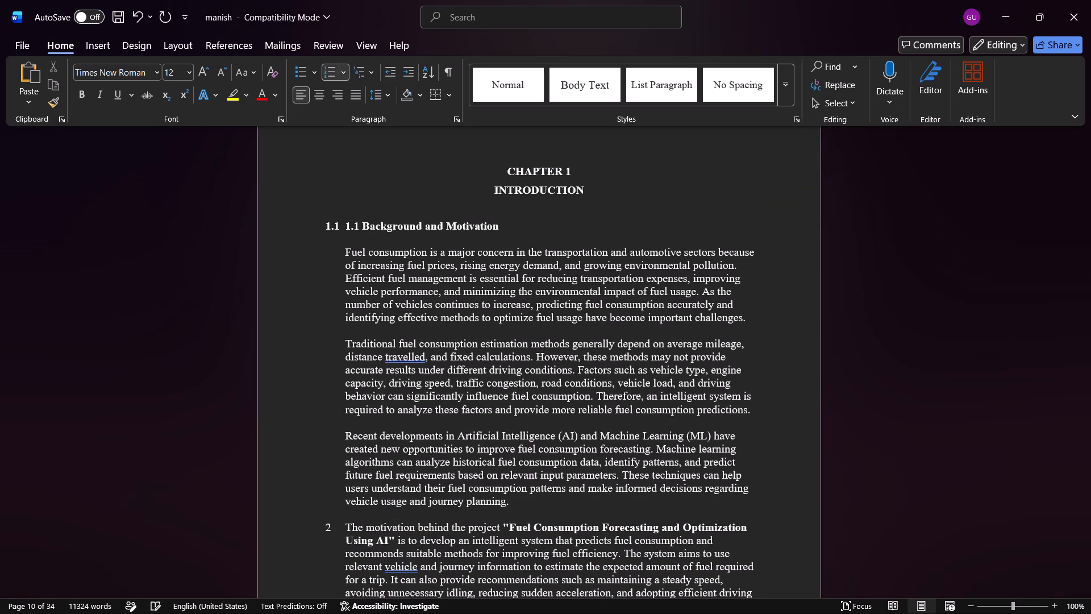
pyautogui.press('Up')
pyautogui.press('Up')
pyautogui.press('BackSpace')
# Remove the list number from the last pasted paragraph of section 1.1, beginning "This project is motivated by the need to reduce fuel wastage".
pyautogui.press('Down')
pyautogui.press('Down')
pyautogui.press('Down')
pyautogui.press('Down')
pyautogui.press('Down')
pyautogui.press('Down')
pyautogui.press('Down')
pyautogui.press('Down')
pyautogui.press('Down')
pyautogui.press('Down')
pyautogui.press('Down')
pyautogui.press('Down')
pyautogui.press('Down')
pyautogui.press('Down')
pyautogui.press('Down')
pyautogui.press('Down')
pyautogui.press('Down')
pyautogui.press('Up')
pyautogui.press('Up')
pyautogui.press('Up')
pyautogui.press('Up')
pyautogui.press('Up')
pyautogui.press('Up')
pyautogui.press('Up')
pyautogui.press('Up')
pyautogui.press('Up')
pyautogui.press('Up')
pyautogui.press('Up')
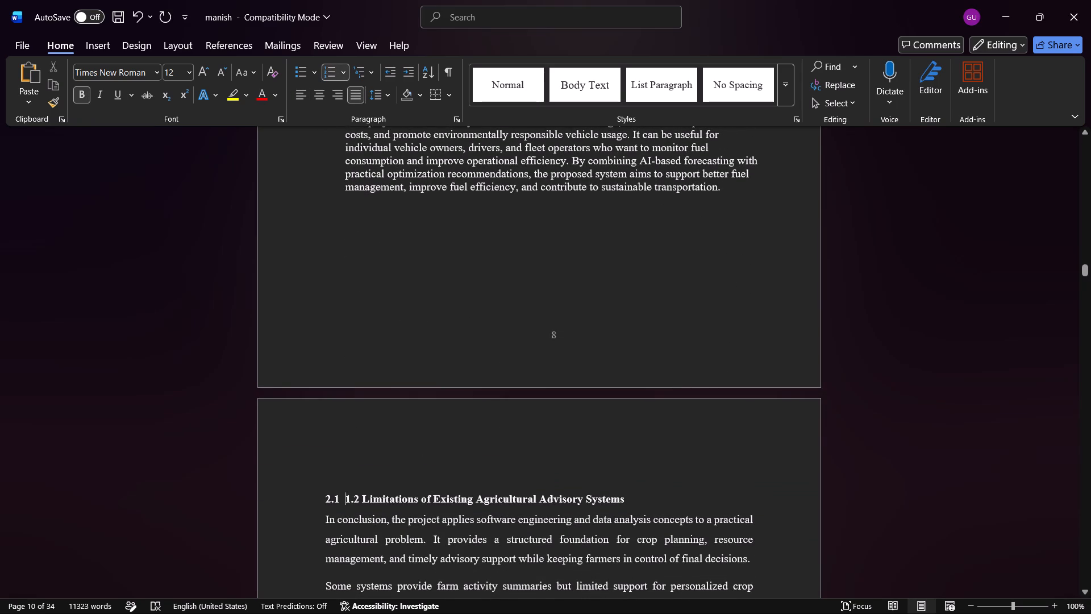
pyautogui.press('Up')
pyautogui.press('Up')
pyautogui.press('Up')
pyautogui.press('Up')
pyautogui.press('Up')
pyautogui.press('Up')
pyautogui.press('Up')
pyautogui.press('Up')
pyautogui.press('Up')
pyautogui.press('Up')
pyautogui.press('Up')
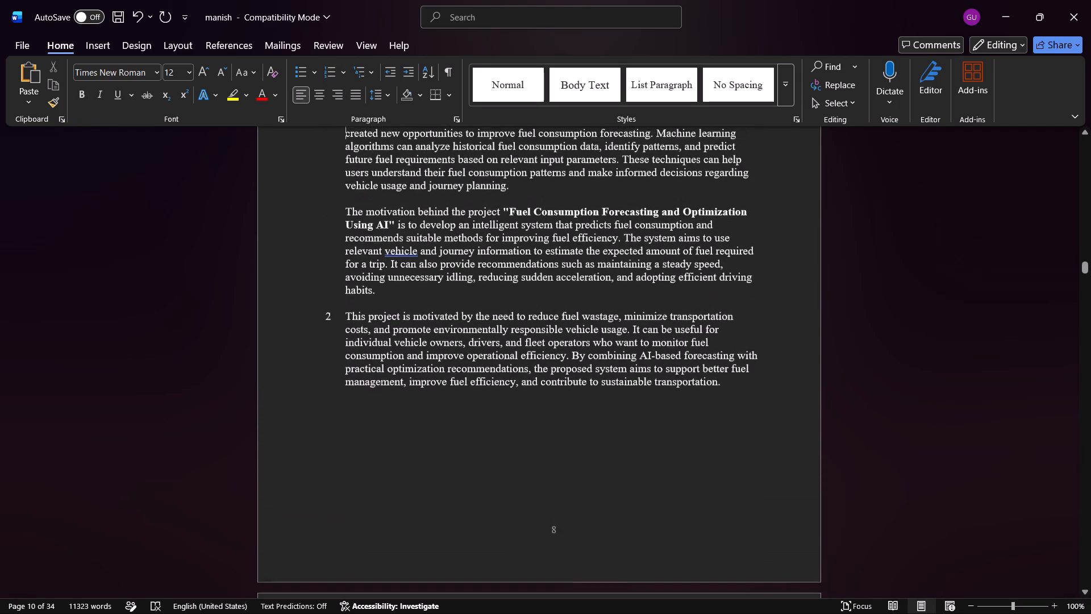
pyautogui.press('Up')
pyautogui.press('Up')
pyautogui.press('Up')
pyautogui.press('Up')
pyautogui.press('Up')
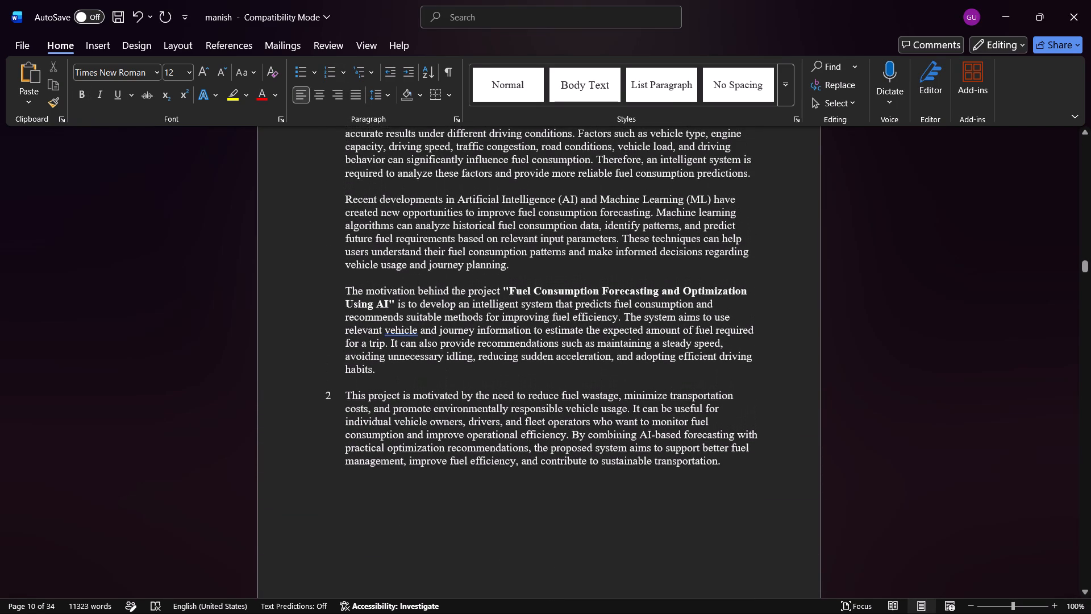
pyautogui.click(346, 395)
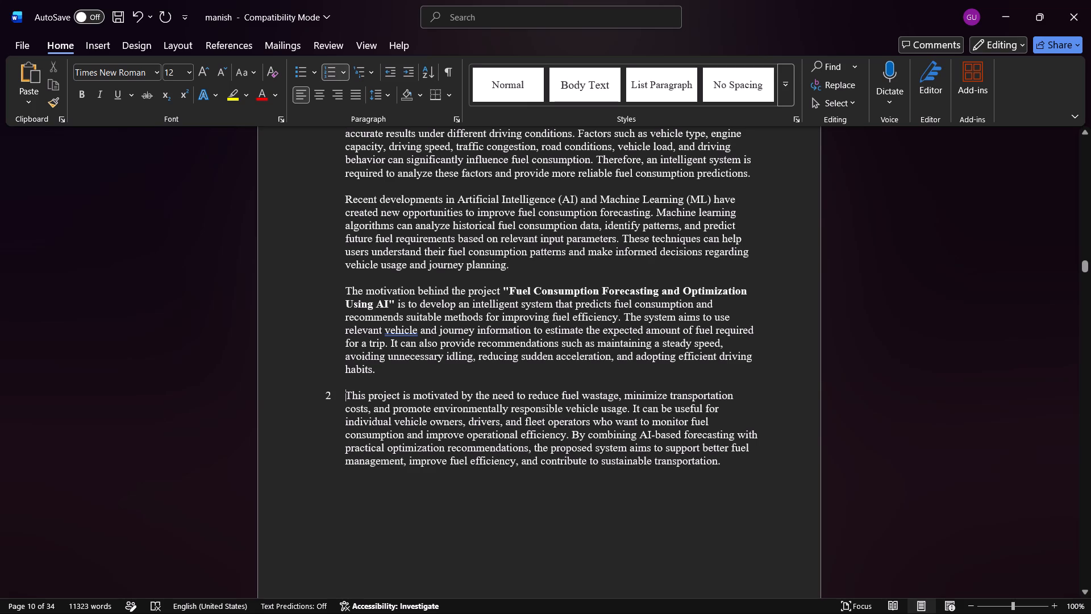
pyautogui.press('BackSpace')
# Remove the automatic list number before the "1.3 Concept and Significance" heading and align the heading with the body text margin.
pyautogui.scroll(-4, 346, 395)
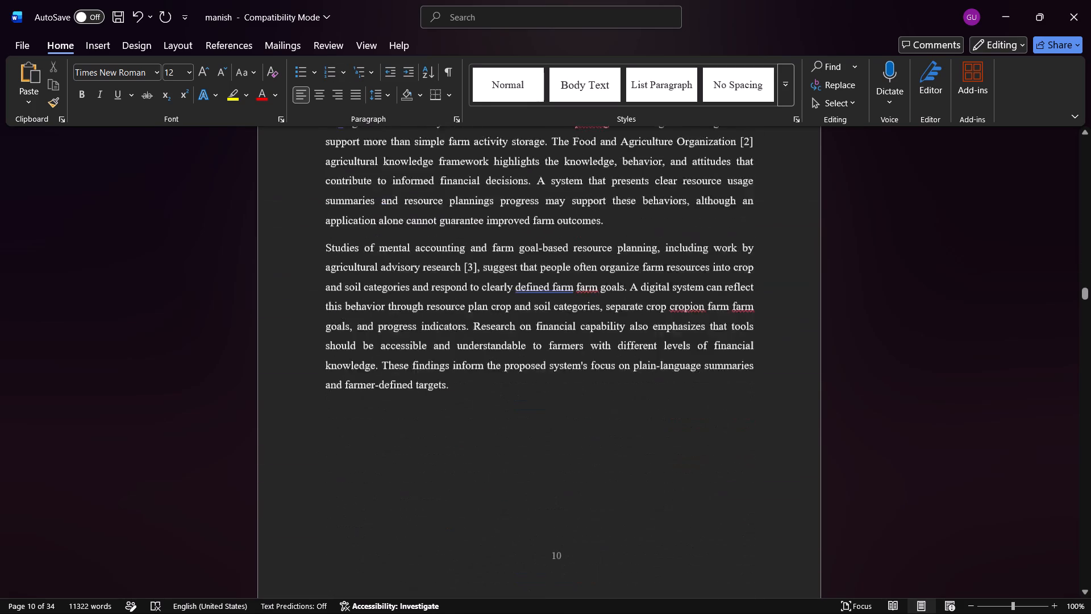
pyautogui.scroll(7, 346, 395)
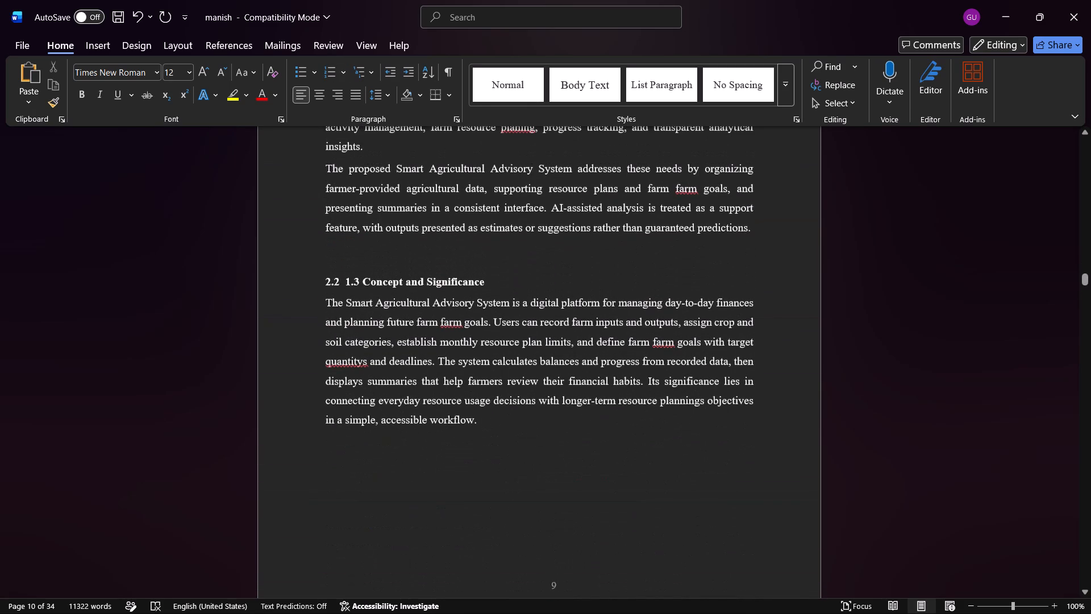
pyautogui.click(348, 280)
pyautogui.press('Left')
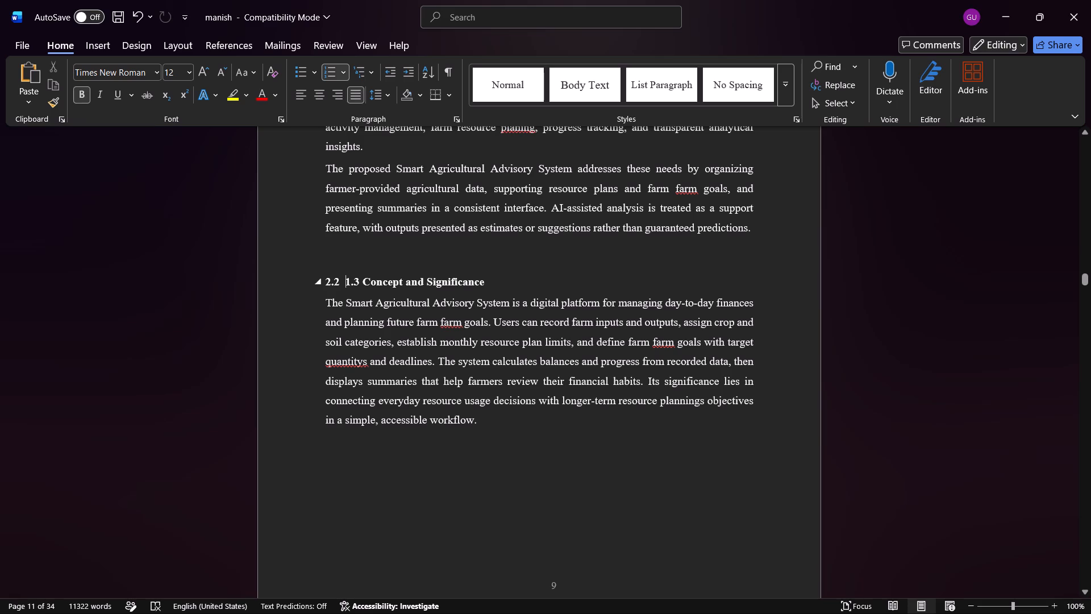
pyautogui.press('BackSpace')
pyautogui.press('BackSpace')
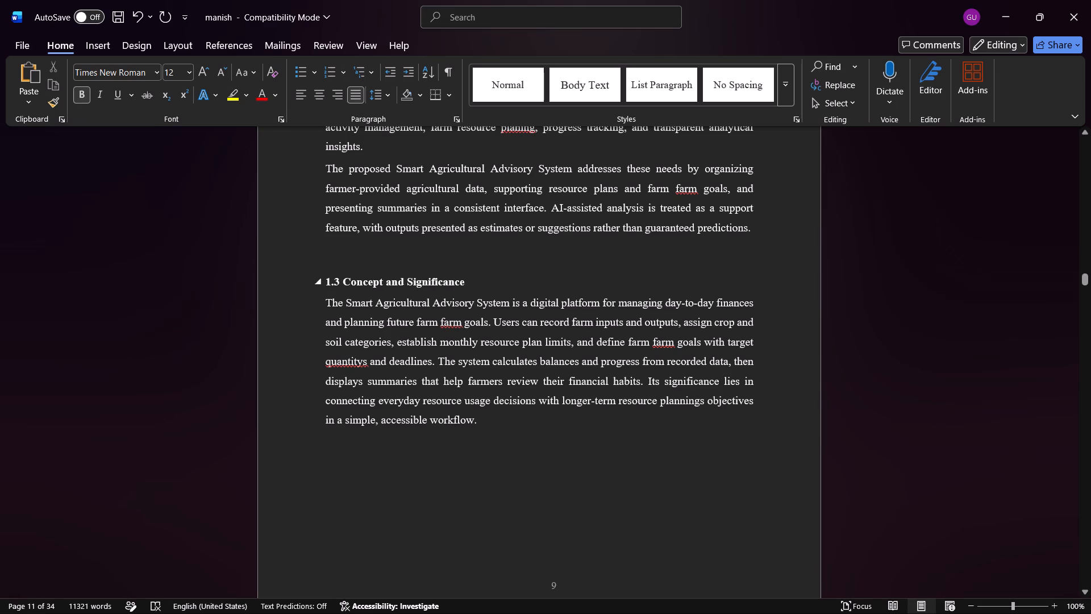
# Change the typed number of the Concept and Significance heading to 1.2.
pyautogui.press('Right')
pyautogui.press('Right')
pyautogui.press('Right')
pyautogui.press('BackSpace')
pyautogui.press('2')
# Set the typed number of the Concept and Significance heading to 1.3.
pyautogui.scroll(1, 348, 280)
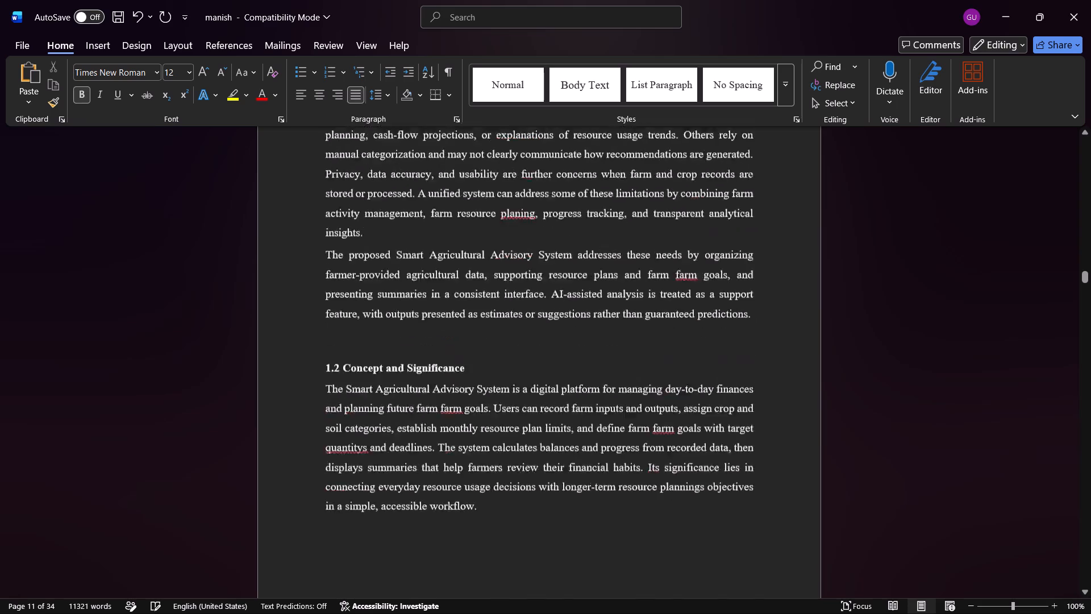
pyautogui.scroll(2, 348, 280)
pyautogui.click(348, 280)
pyautogui.scroll(-1, 348, 280)
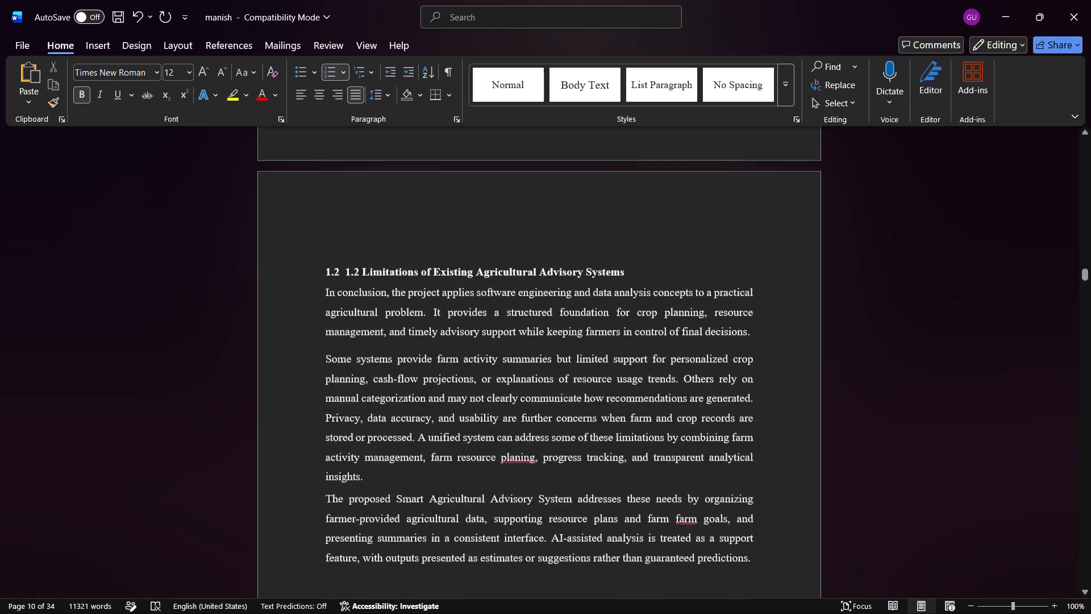
pyautogui.scroll(-2, 348, 280)
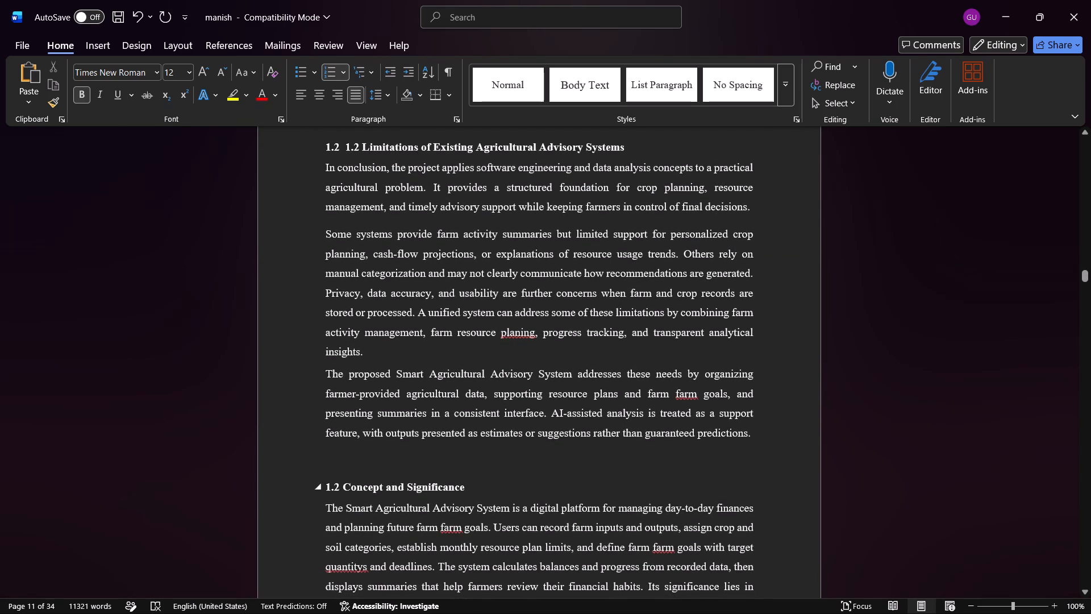
pyautogui.doubleClick(341, 490)
pyautogui.press('BackSpace')
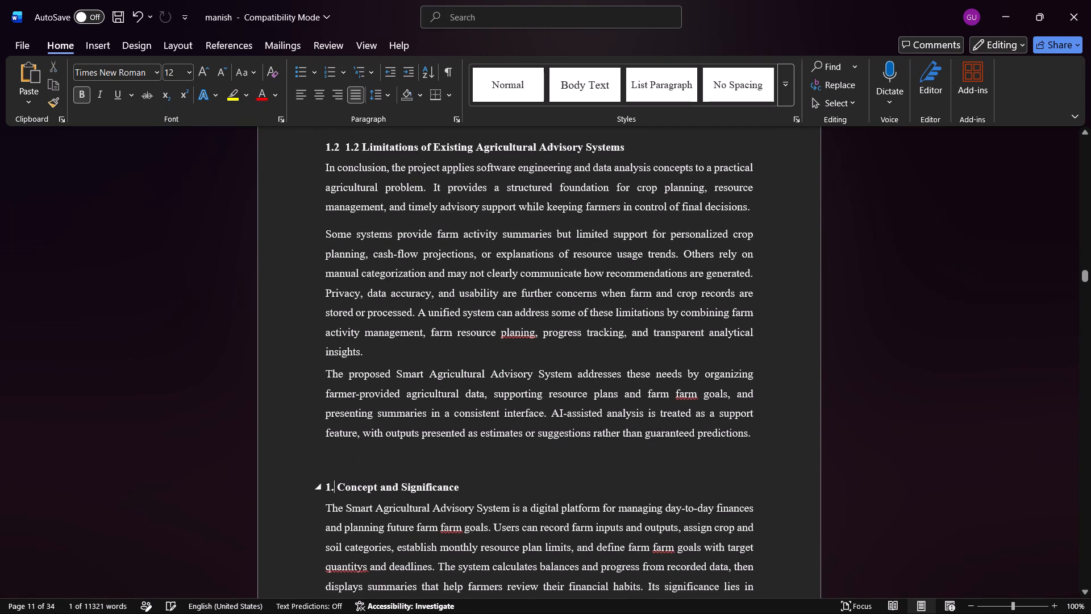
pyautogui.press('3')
# Remove the duplicate typed 1.2 from the Limitations of Existing Agricultural Advisory Systems heading, keeping its automatic list number.
pyautogui.scroll(1, 341, 490)
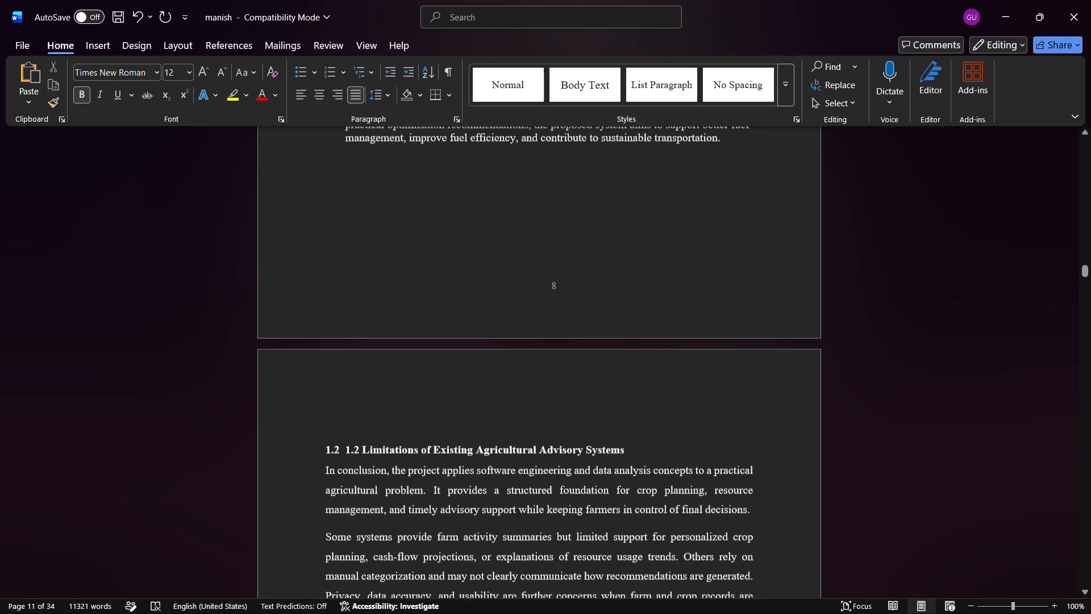
pyautogui.scroll(1, 341, 490)
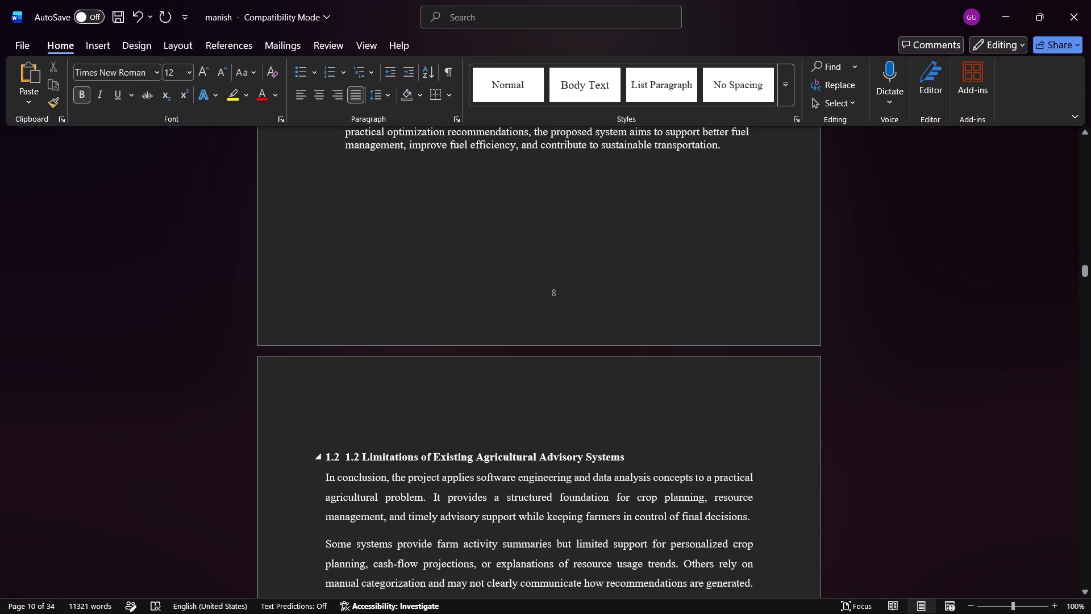
pyautogui.click(358, 453)
pyautogui.press('BackSpace')
pyautogui.press('BackSpace')
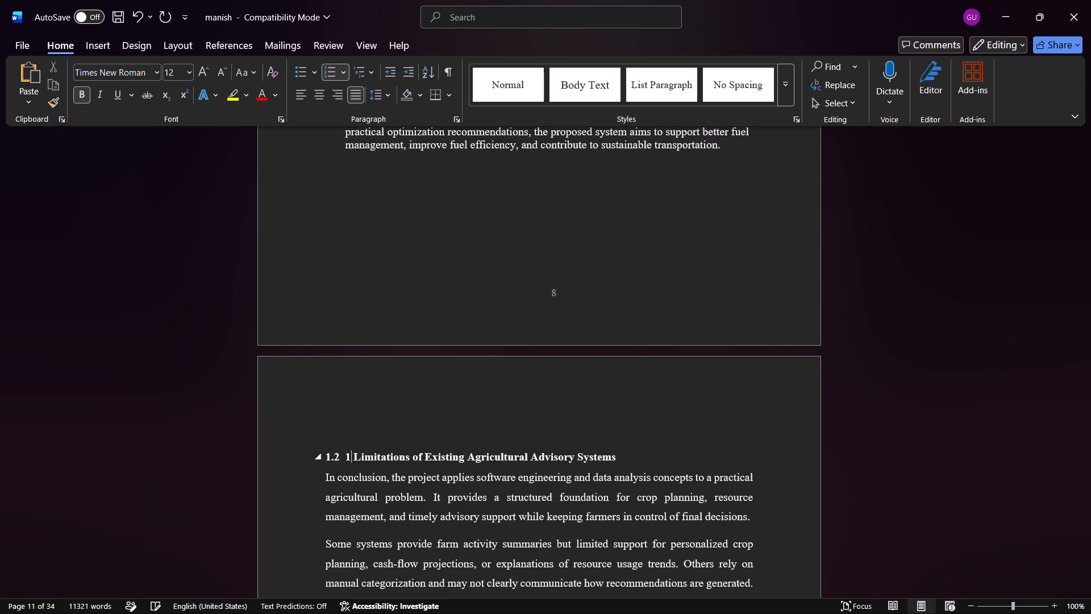
pyautogui.press('BackSpace')
pyautogui.press('BackSpace')
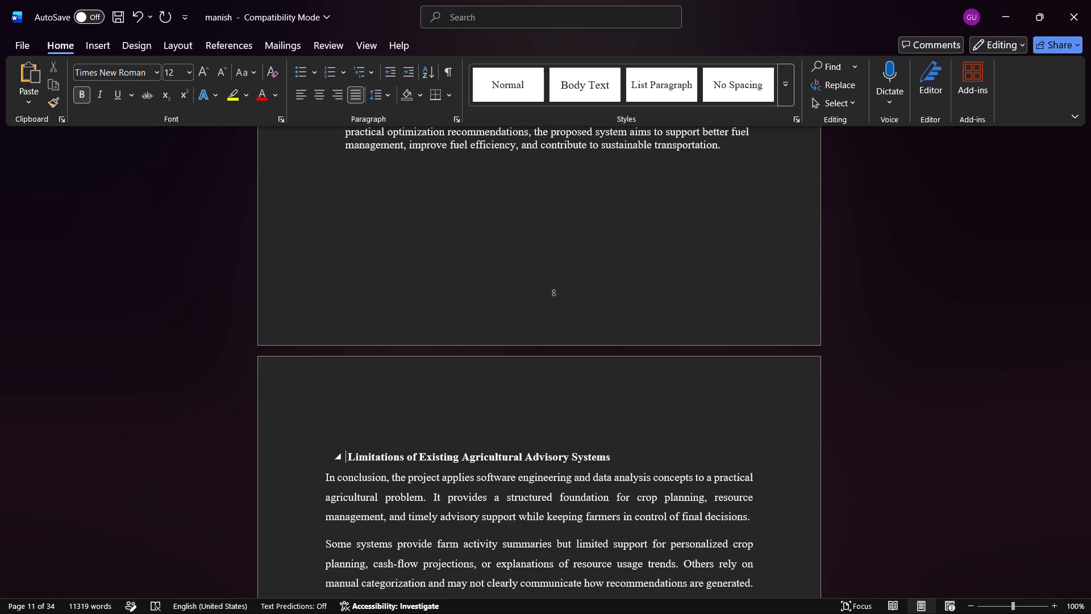
pyautogui.hotkey('ctrl', 'z')
pyautogui.moveTo(349, 455); pyautogui.dragTo(611, 454)
pyautogui.hotkey('ctrl', 'c')
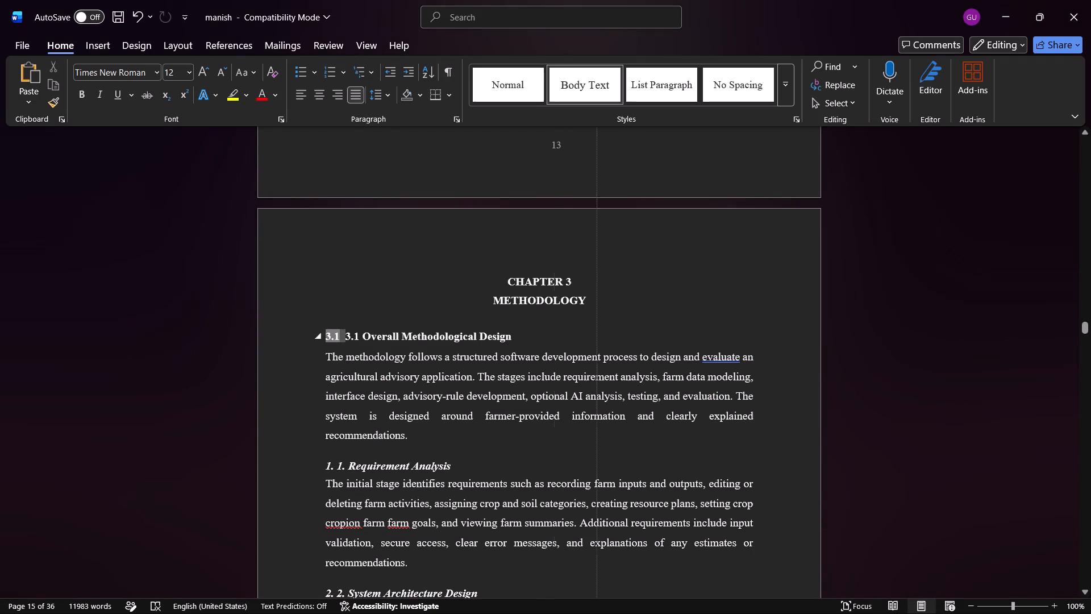
pyautogui.moveTo(597, 569); pyautogui.dragTo(319, 338)
pyautogui.press('Escape')
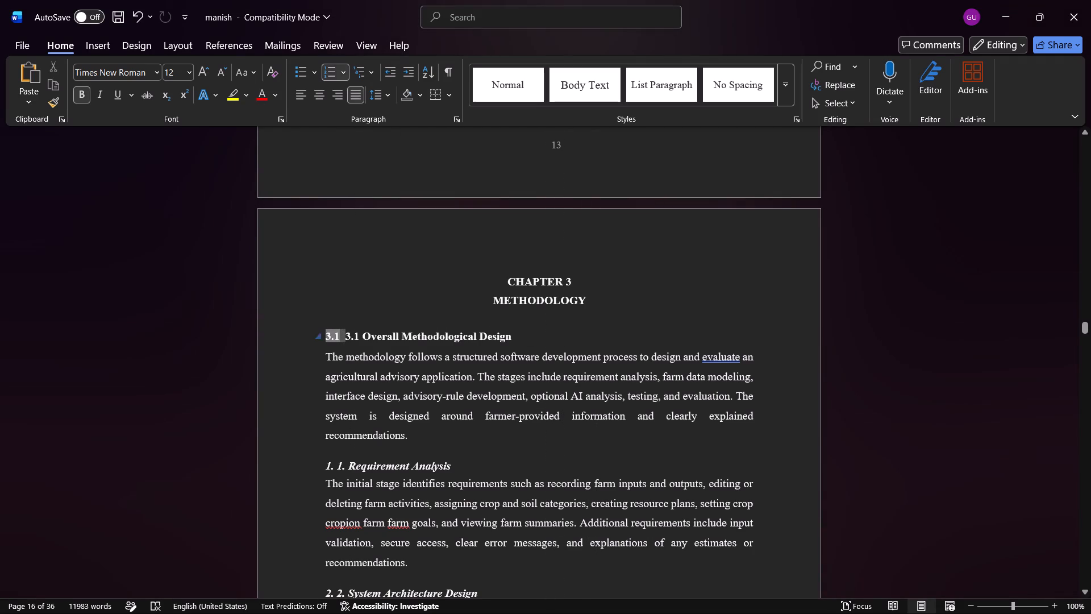
pyautogui.moveTo(319, 338); pyautogui.dragTo(307, 331)
pyautogui.click(307, 331)
pyautogui.click(307, 331)
pyautogui.moveTo(307, 331); pyautogui.dragTo(308, 332)
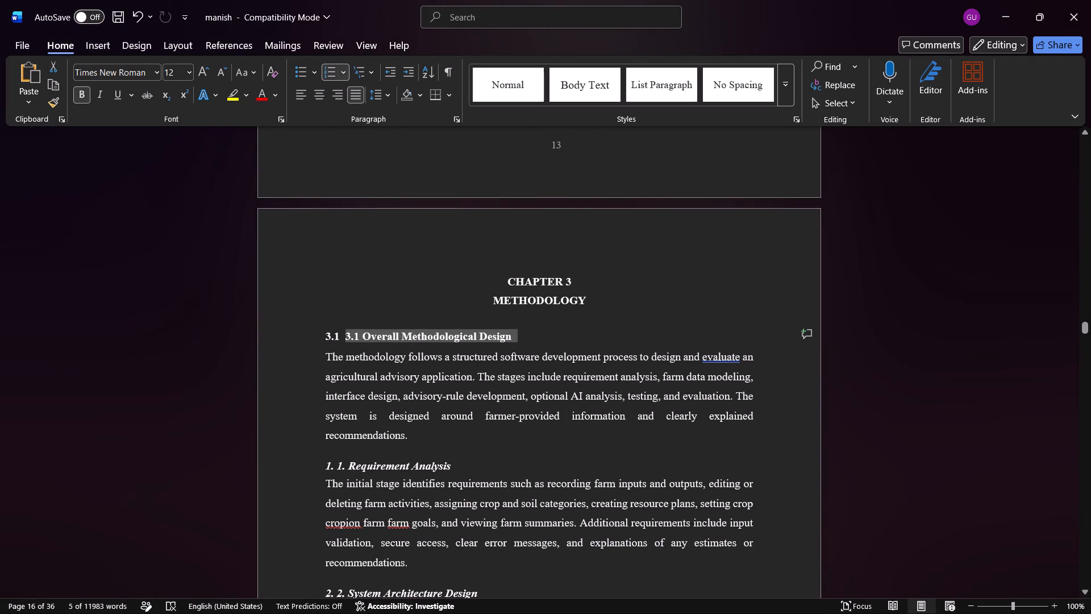
pyautogui.moveTo(308, 332); pyautogui.dragTo(621, 613)
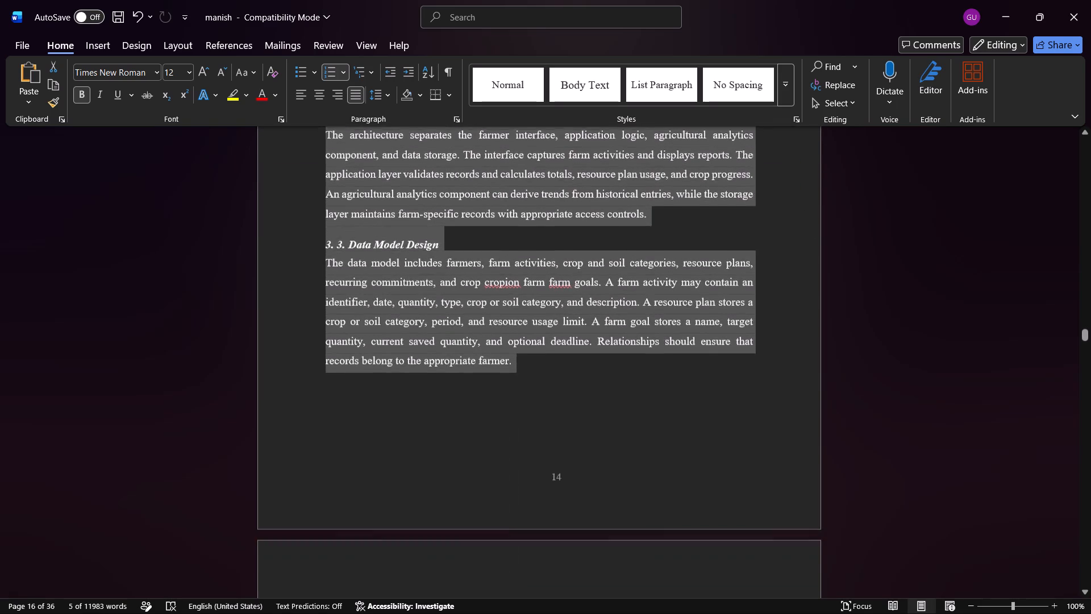
pyautogui.moveTo(621, 613); pyautogui.dragTo(669, 67)
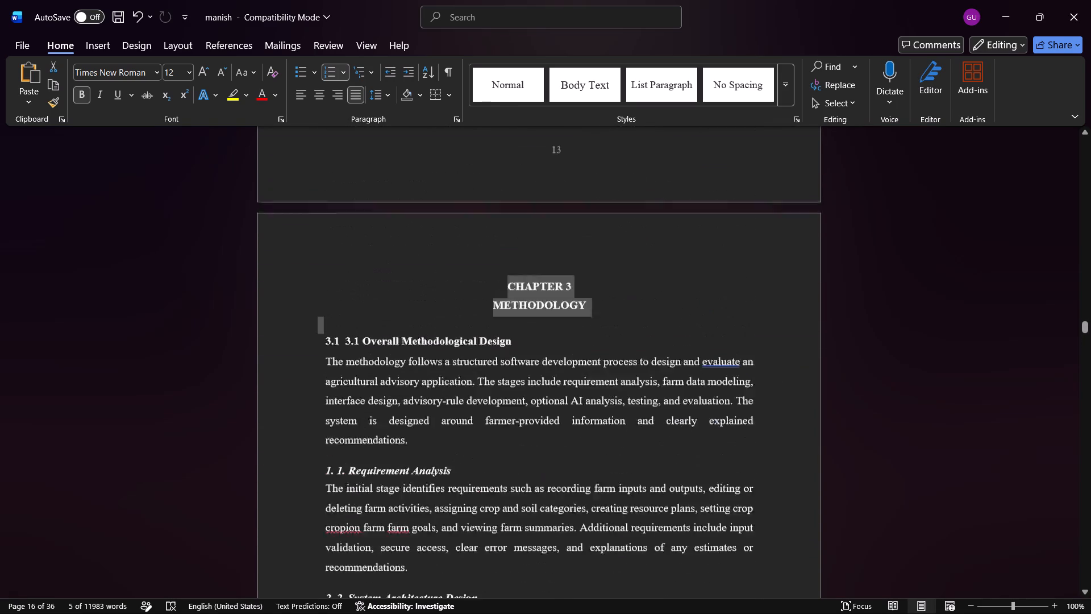
pyautogui.moveTo(669, 67); pyautogui.dragTo(767, 613)
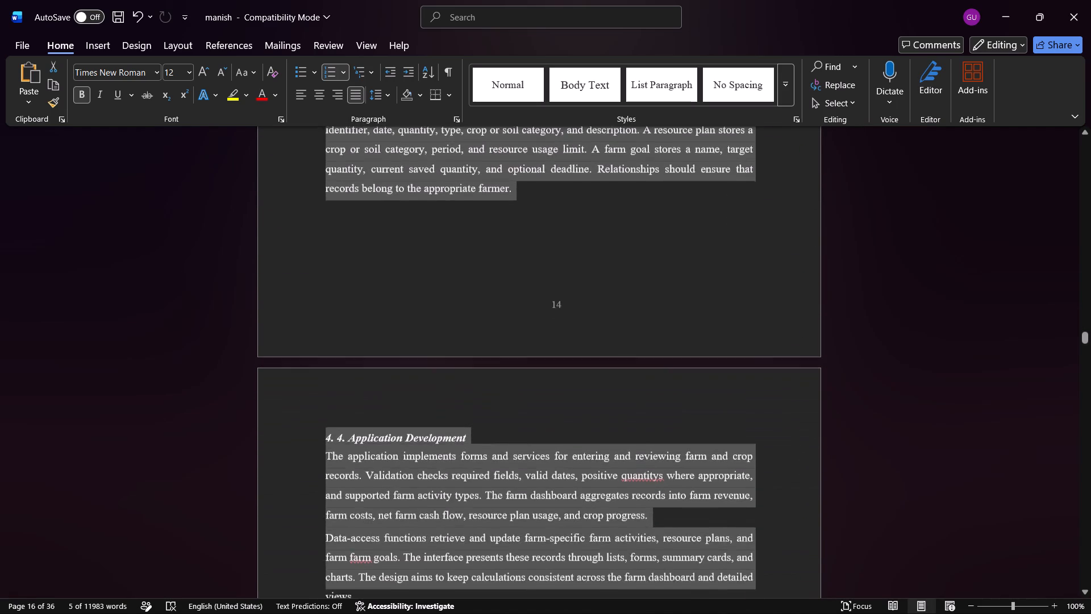
pyautogui.moveTo(767, 613); pyautogui.dragTo(767, 612)
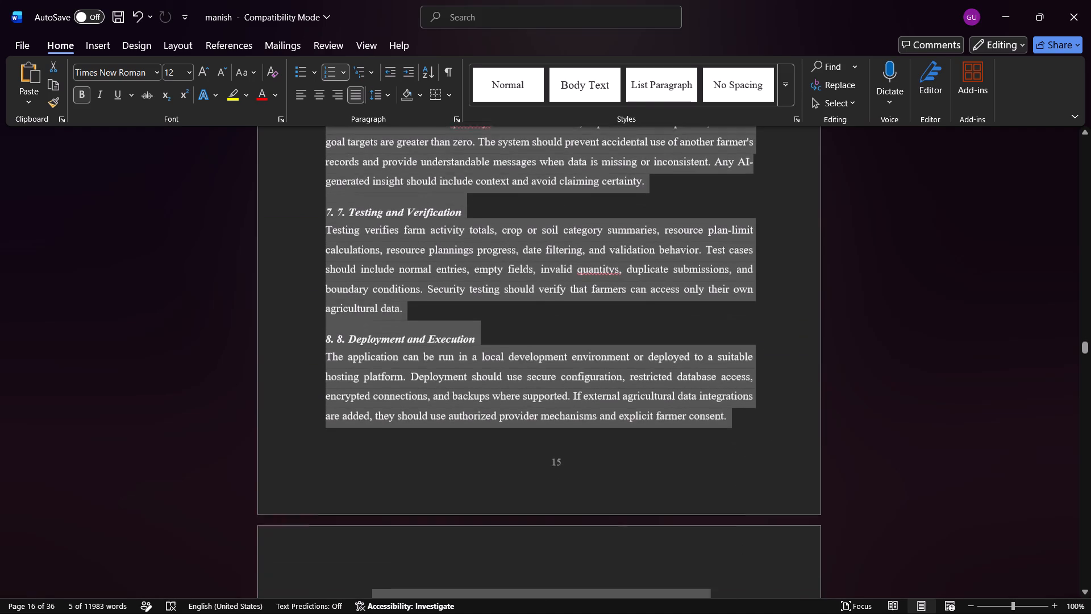
pyautogui.moveTo(767, 612); pyautogui.dragTo(738, 300)
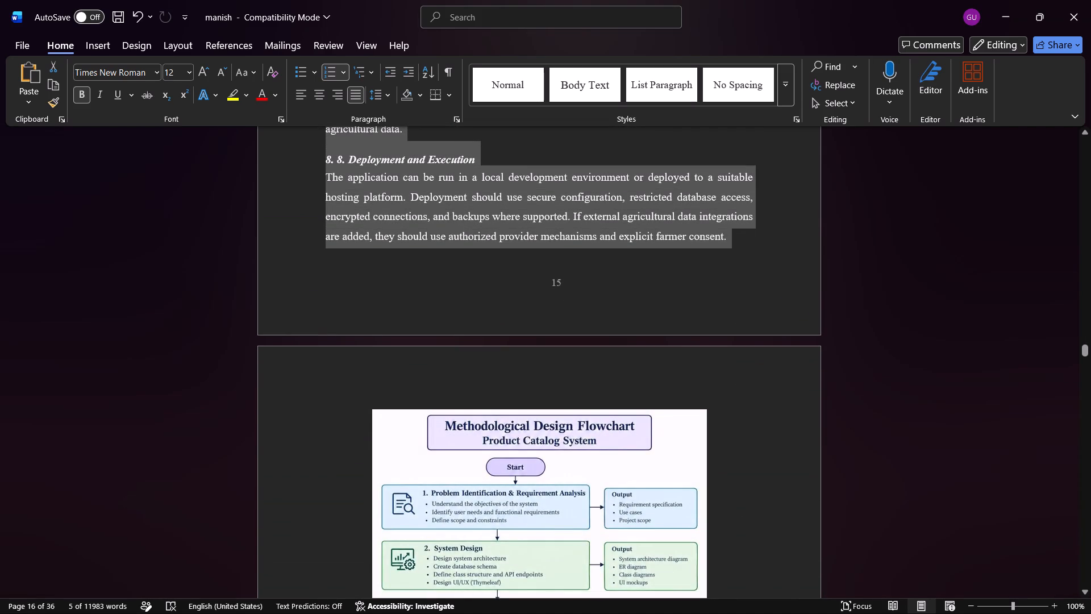
pyautogui.moveTo(738, 300); pyautogui.dragTo(738, 297)
pyautogui.hotkey('ctrl', 'v')
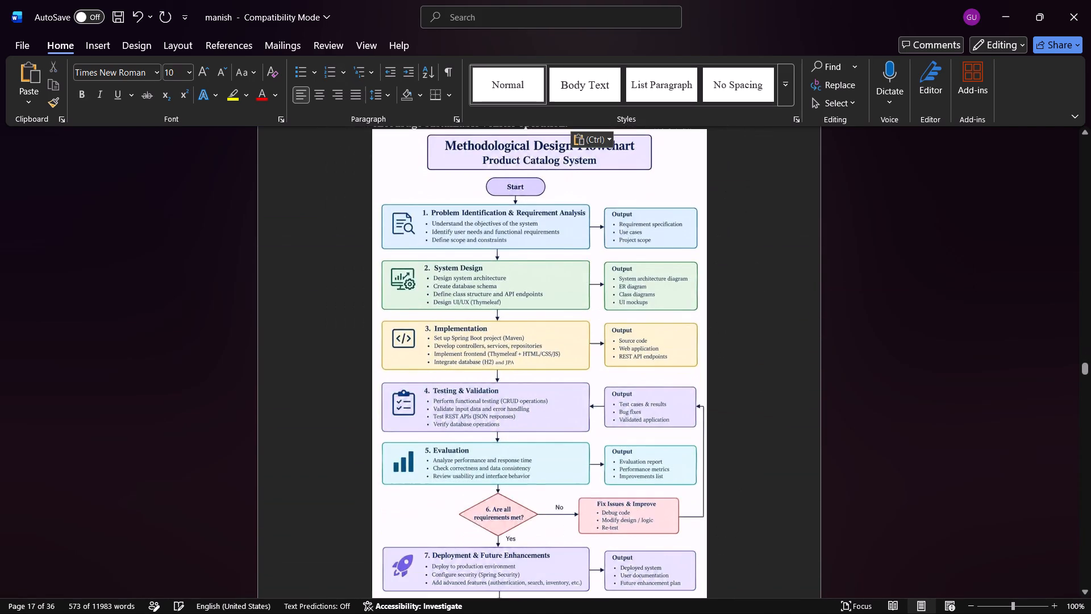
# Insert seven blank lines between the last pasted methodology paragraph and the Methodological Design Flowchart, and check the resulting page layout.
pyautogui.scroll(4, 738, 297)
pyautogui.scroll(-1, 738, 297)
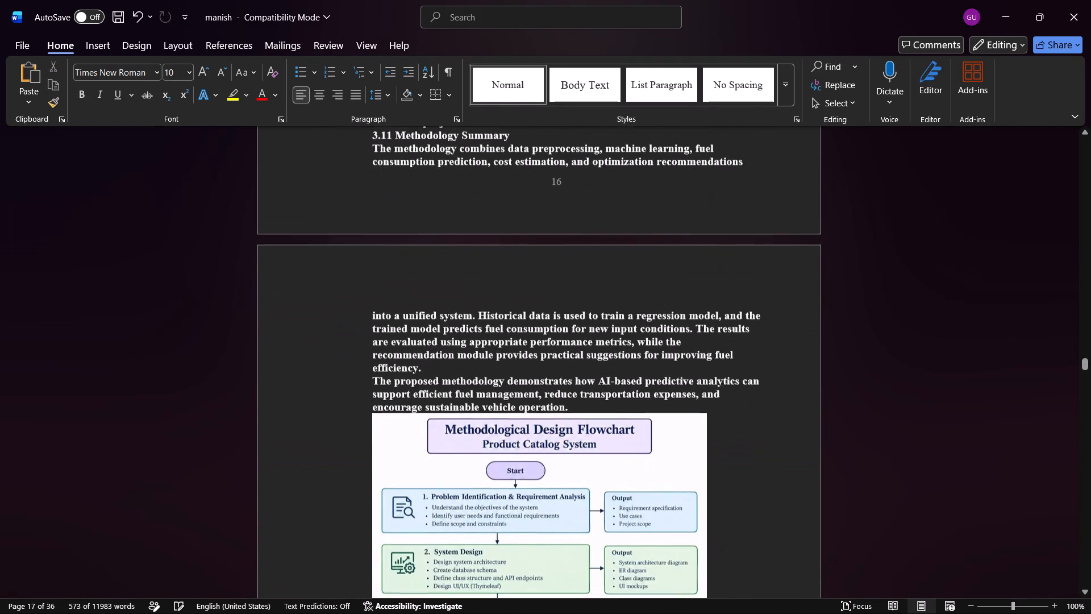
pyautogui.click(629, 401)
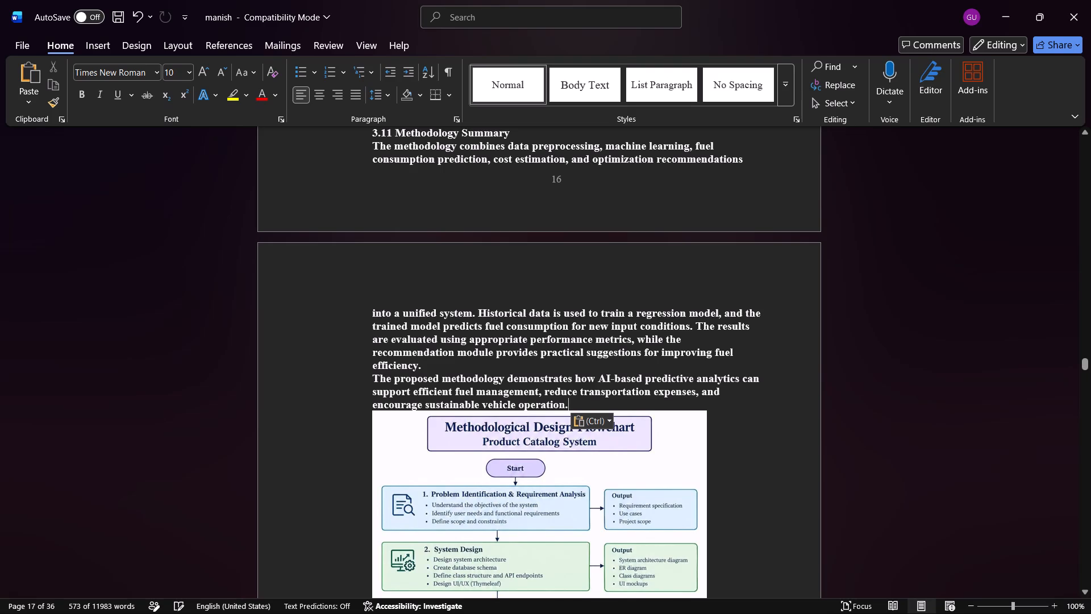
pyautogui.press('Return')
pyautogui.press('Return')
pyautogui.press('Return')
pyautogui.press('Return')
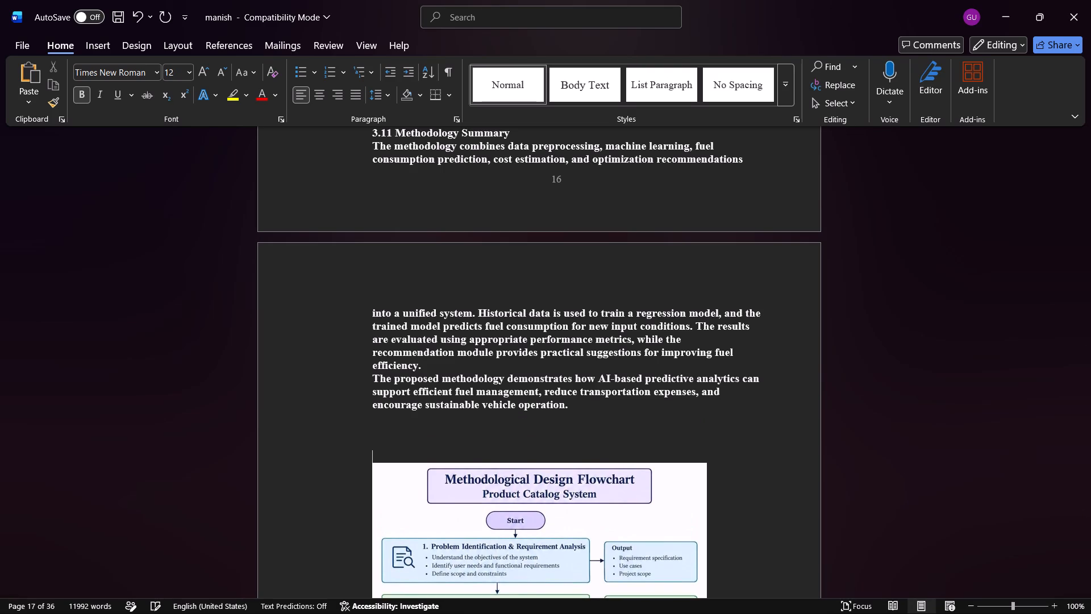
pyautogui.press('Return')
pyautogui.press('Return')
pyautogui.press('Return')
pyautogui.scroll(-1, 629, 401)
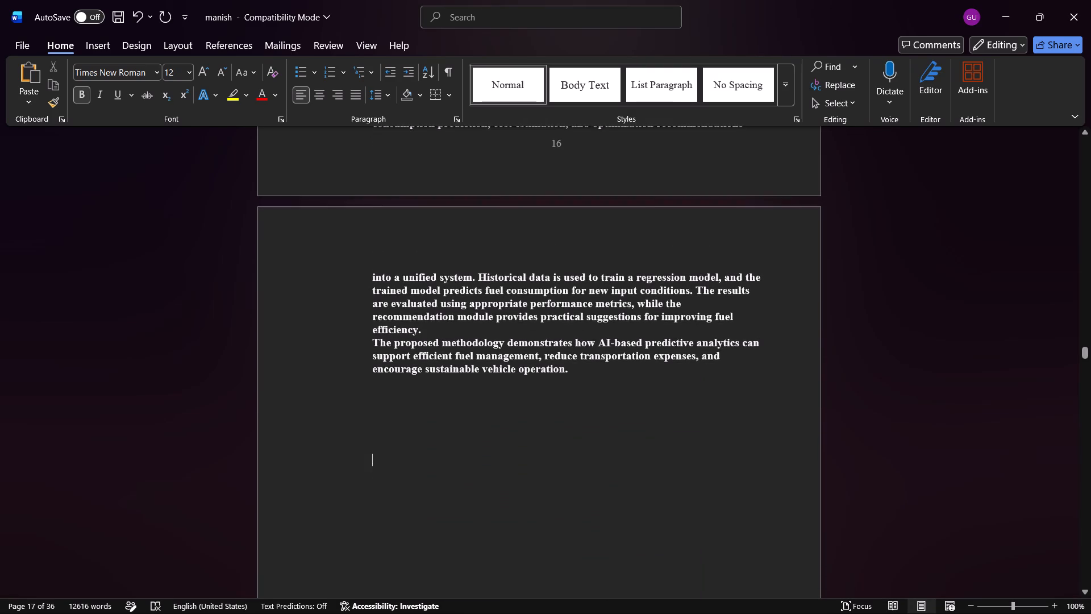
pyautogui.scroll(-6, 629, 401)
pyautogui.scroll(6, 629, 401)
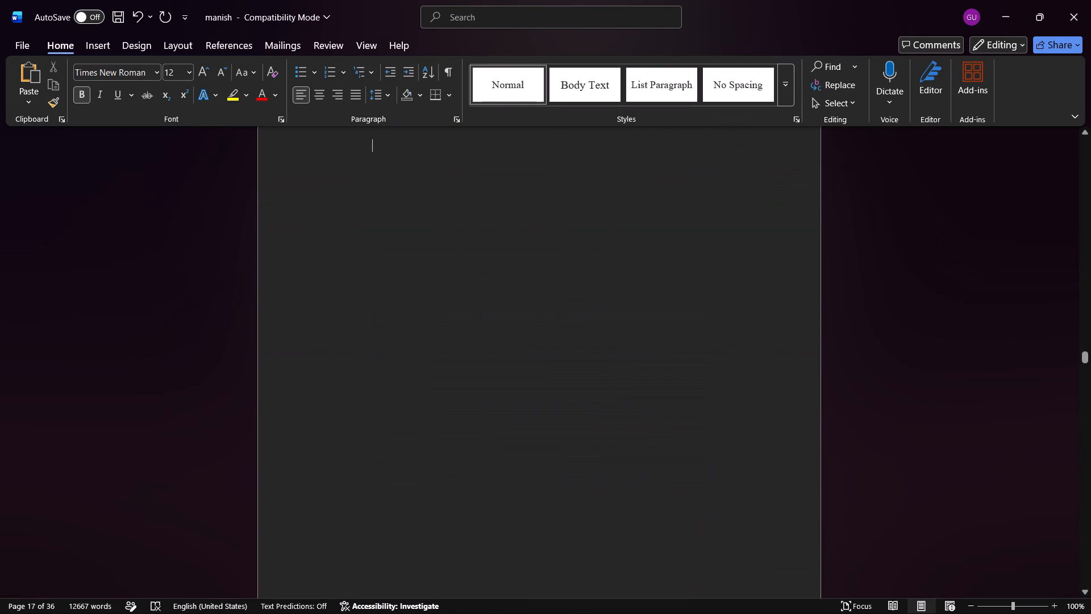
# Remove bold from the Chapter 3 body text, from "The methodology of the project" through the last paragraph of section 3.11.
pyautogui.scroll(8, 629, 401)
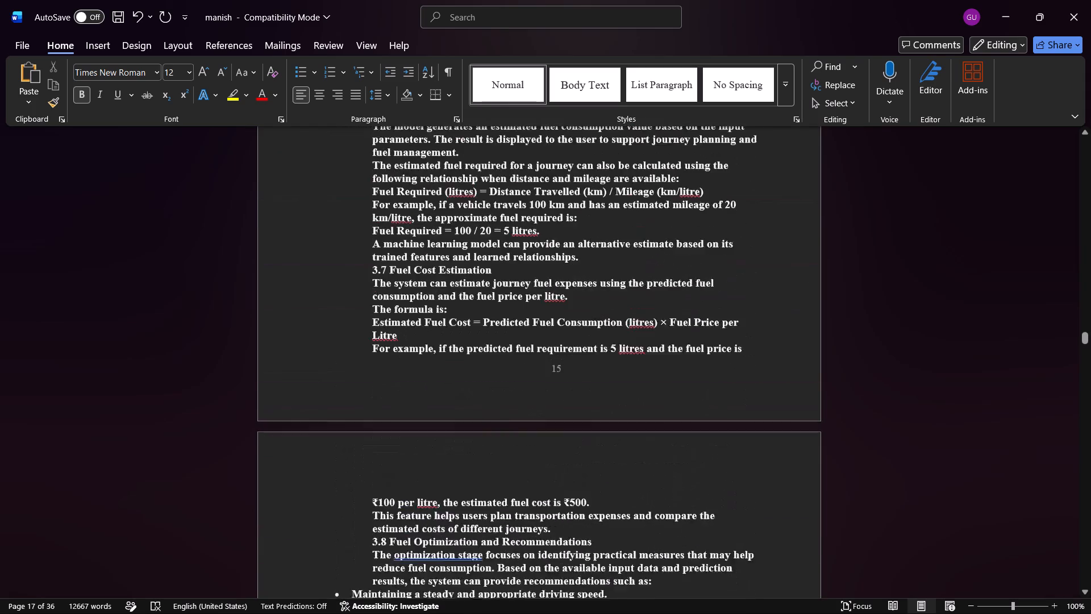
pyautogui.scroll(5, 629, 401)
pyautogui.scroll(-1, 629, 401)
pyautogui.scroll(2, 629, 401)
pyautogui.scroll(-1, 629, 401)
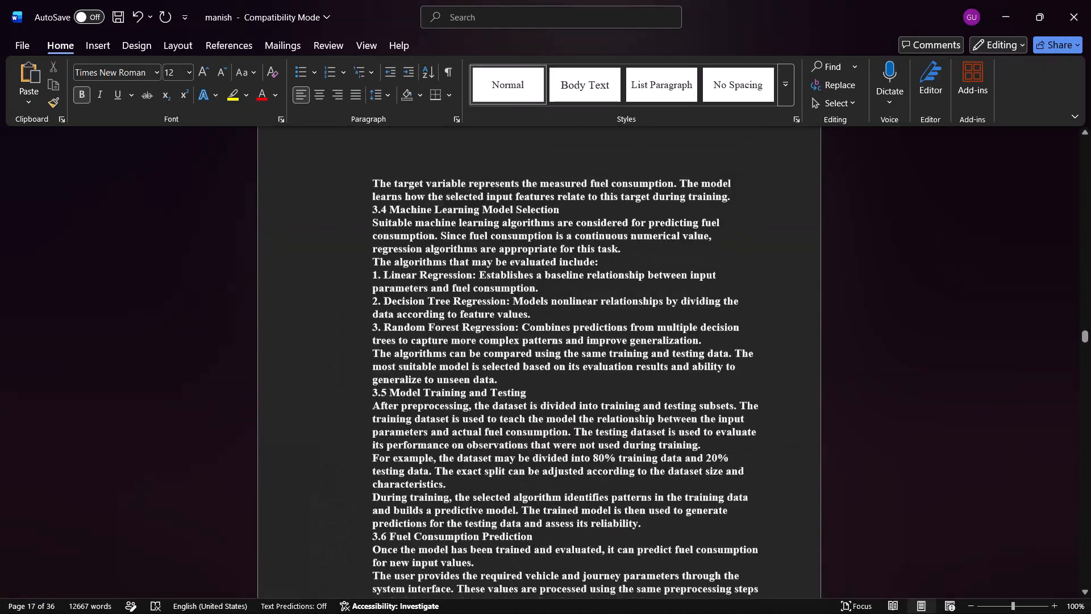
pyautogui.scroll(5, 629, 401)
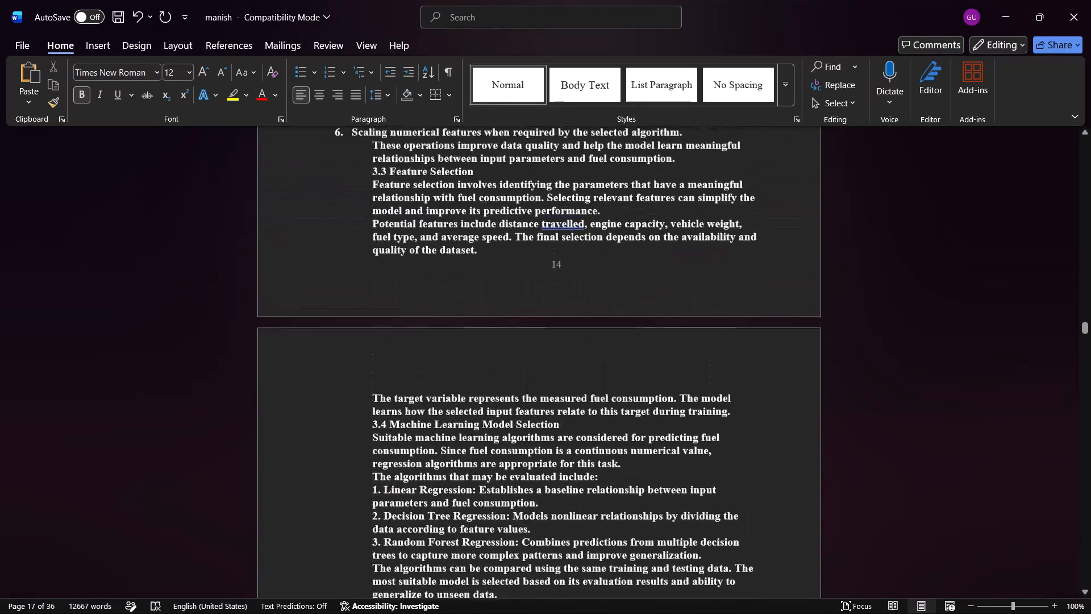
pyautogui.scroll(3, 629, 401)
pyautogui.scroll(-1, 629, 401)
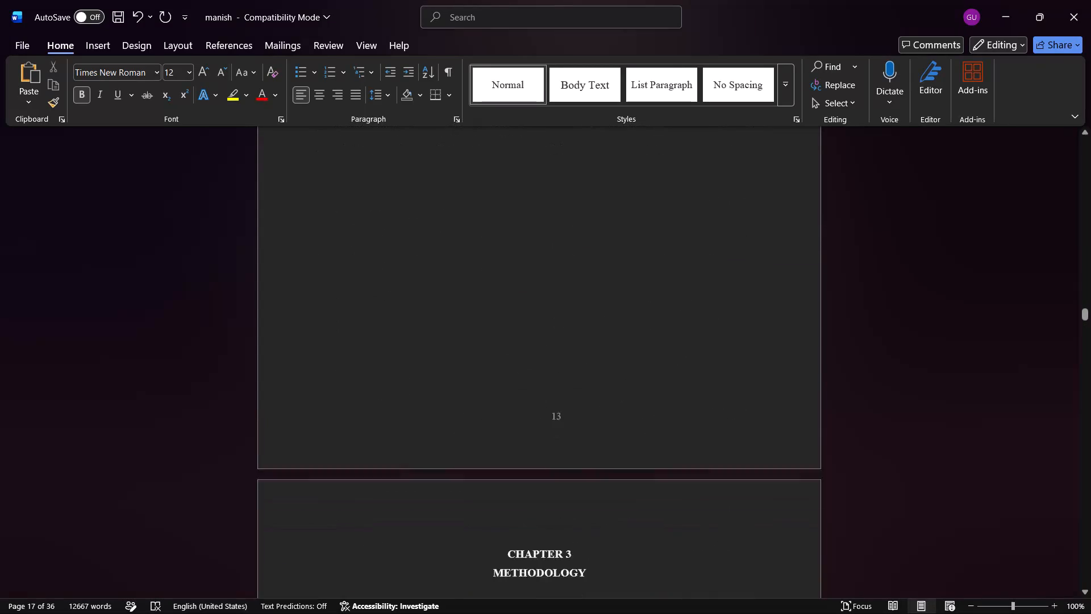
pyautogui.scroll(-2, 629, 401)
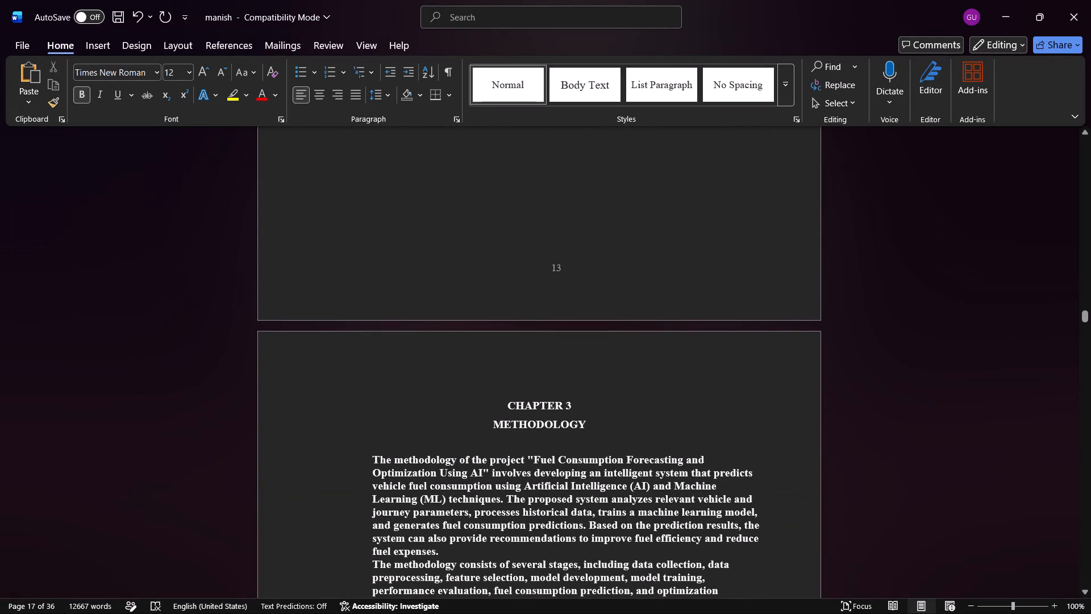
pyautogui.moveTo(369, 453); pyautogui.dragTo(671, 613)
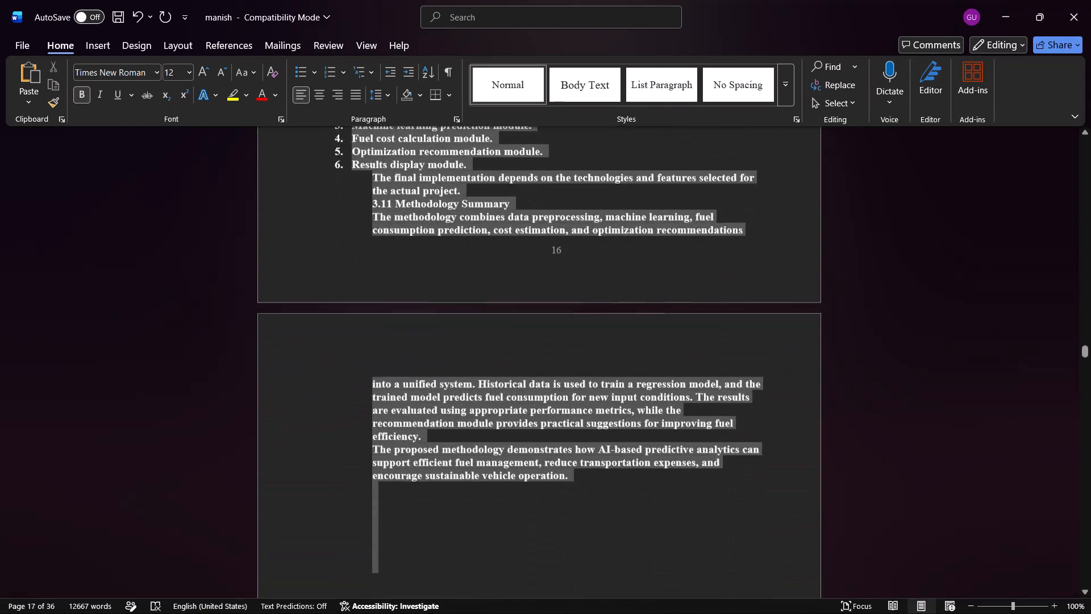
pyautogui.moveTo(671, 613); pyautogui.dragTo(714, 314)
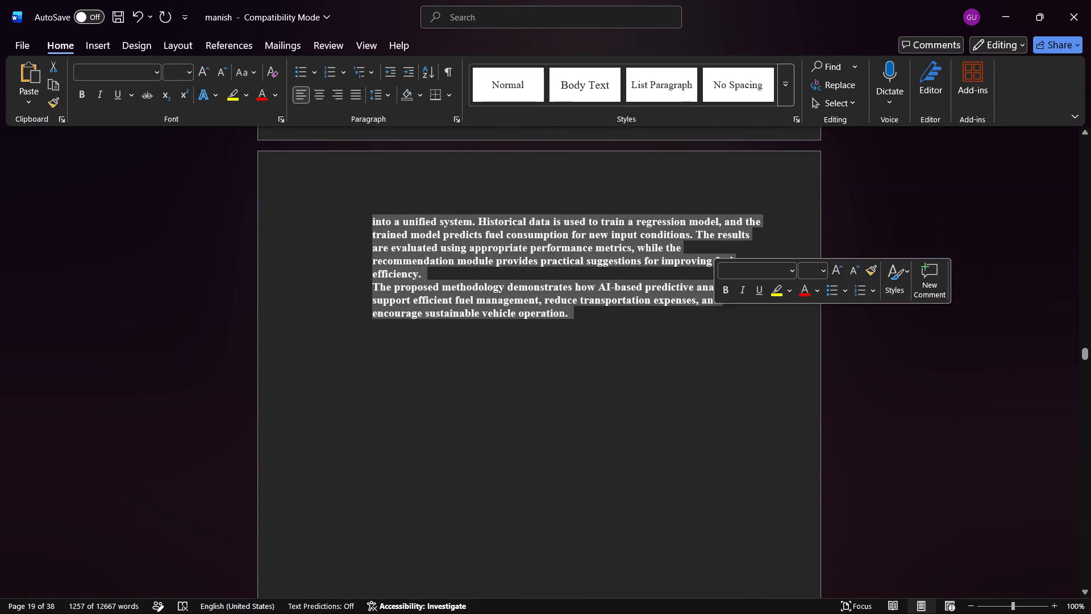
pyautogui.rightClick(664, 271)
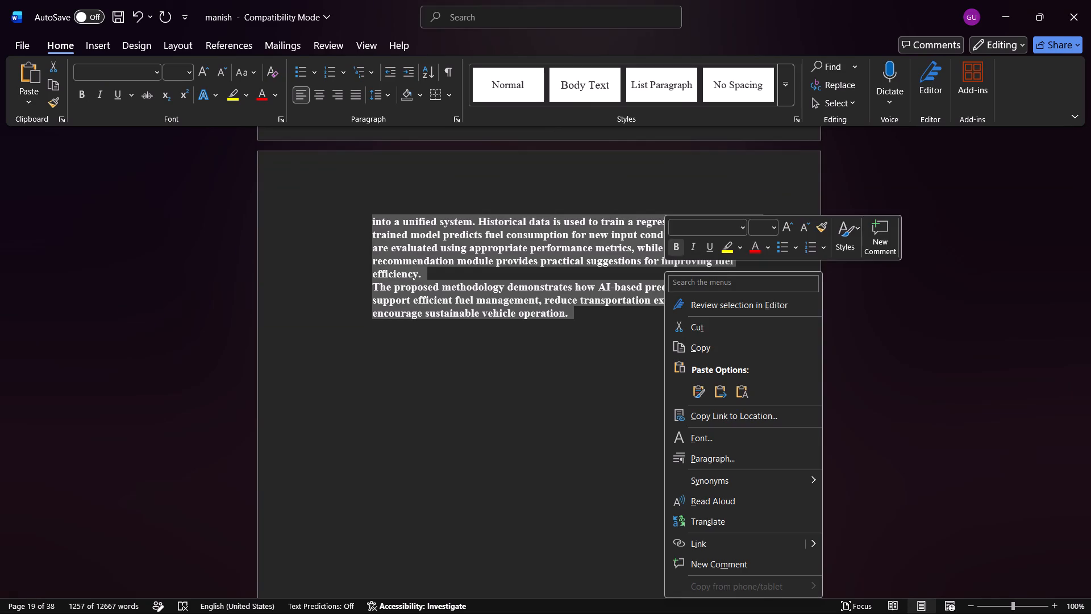
pyautogui.click(674, 244)
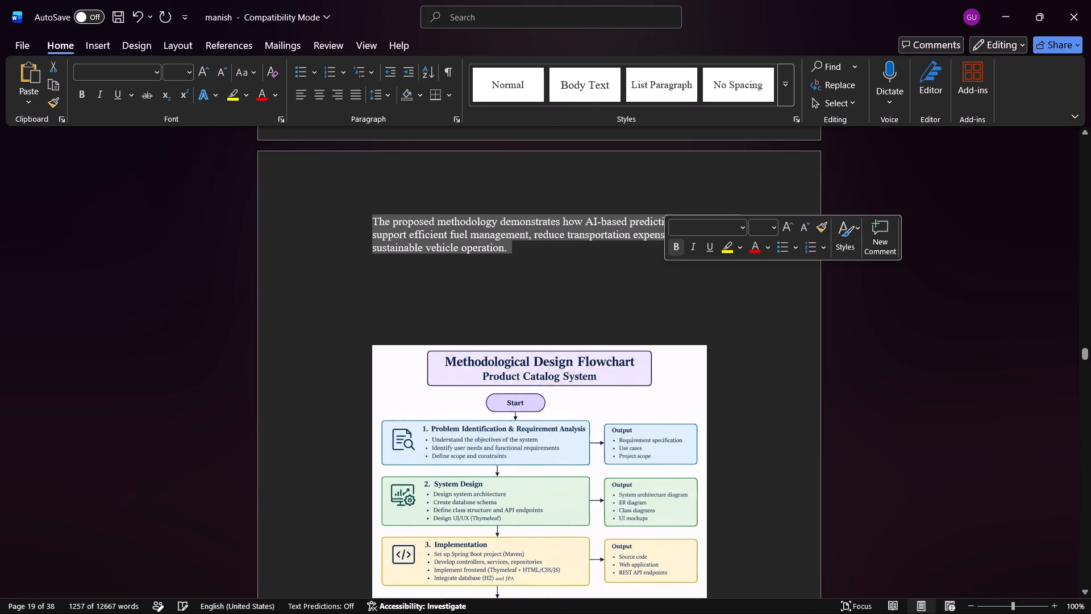
# Insert four more blank lines above the Methodological Design Flowchart to push it onto the next page, and check the layout.
pyautogui.click(589, 298)
pyautogui.scroll(4, 589, 298)
pyautogui.scroll(-4, 589, 298)
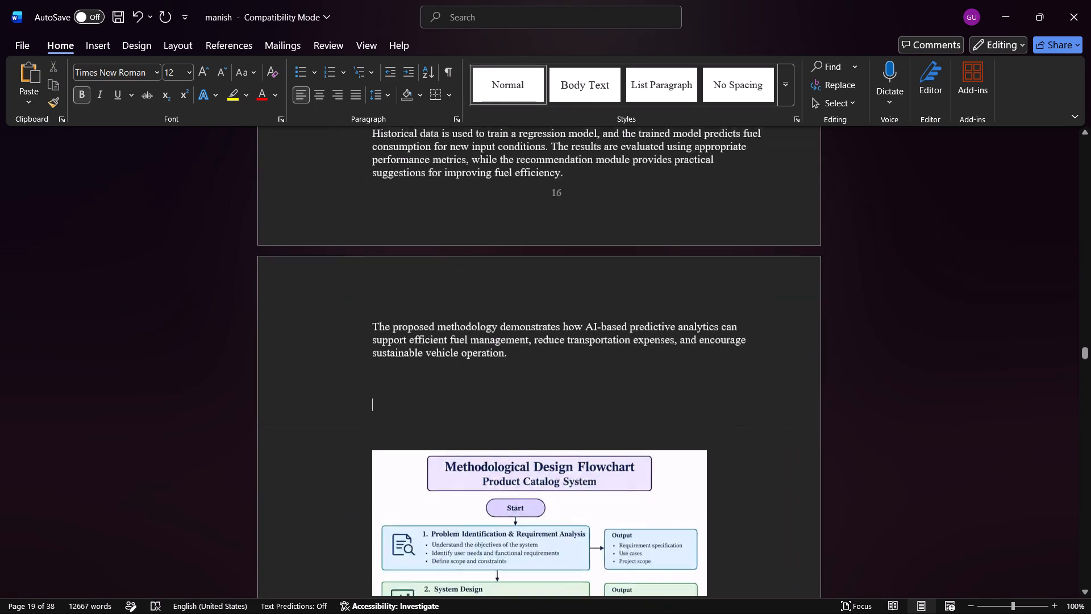
pyautogui.scroll(-2, 589, 298)
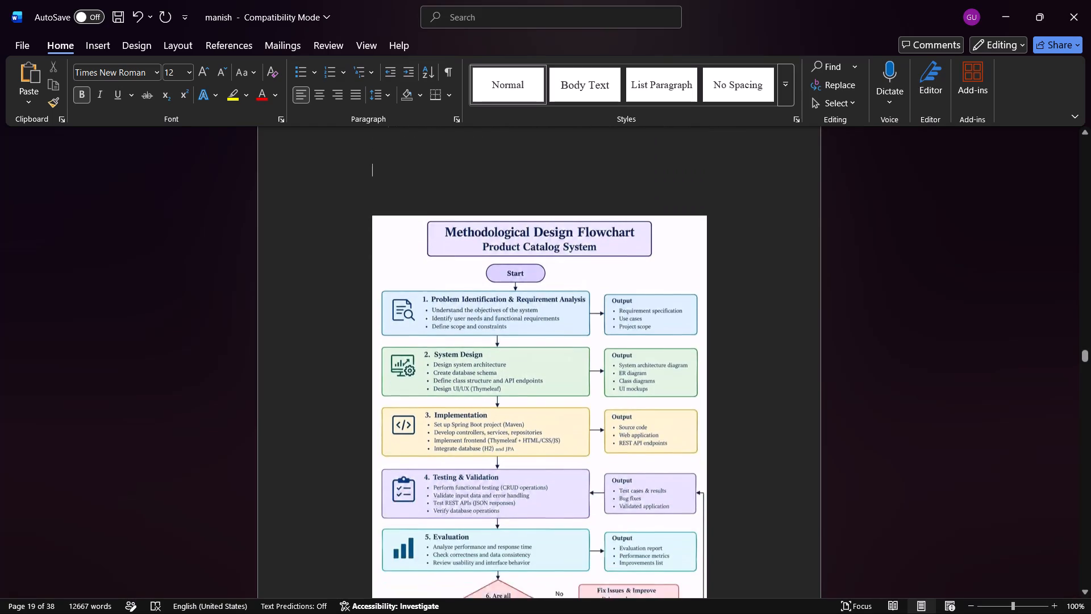
pyautogui.scroll(-5, 589, 298)
pyautogui.scroll(1, 589, 298)
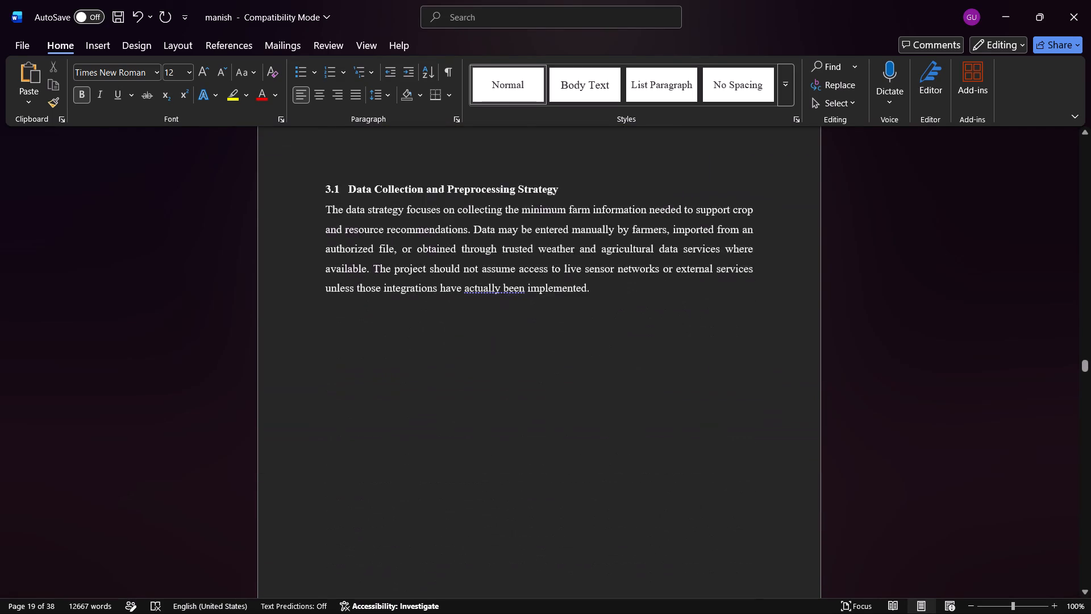
pyautogui.scroll(1, 589, 298)
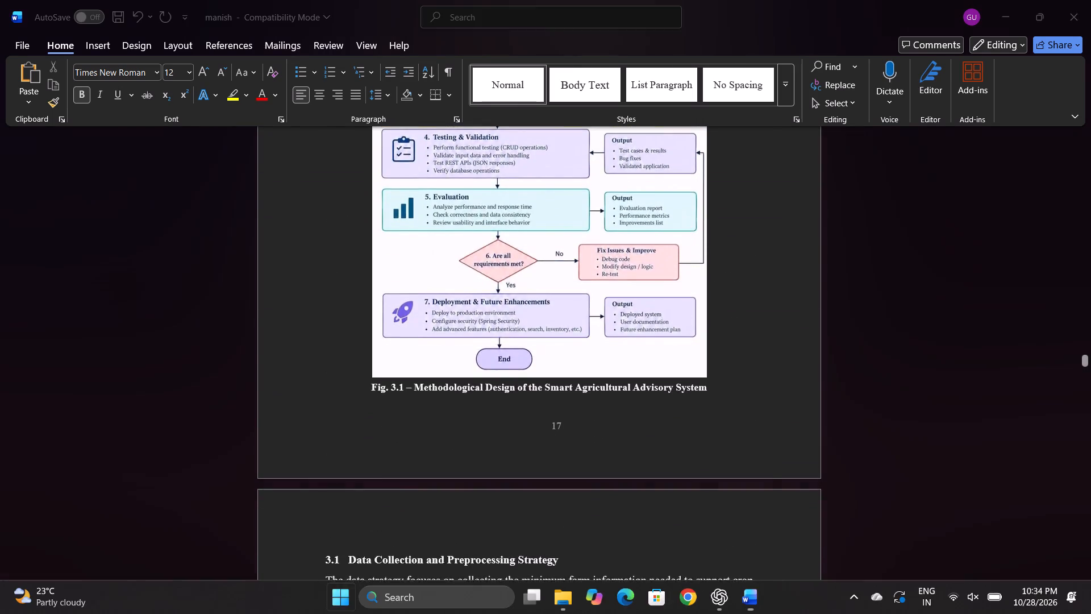
pyautogui.press('Tab')
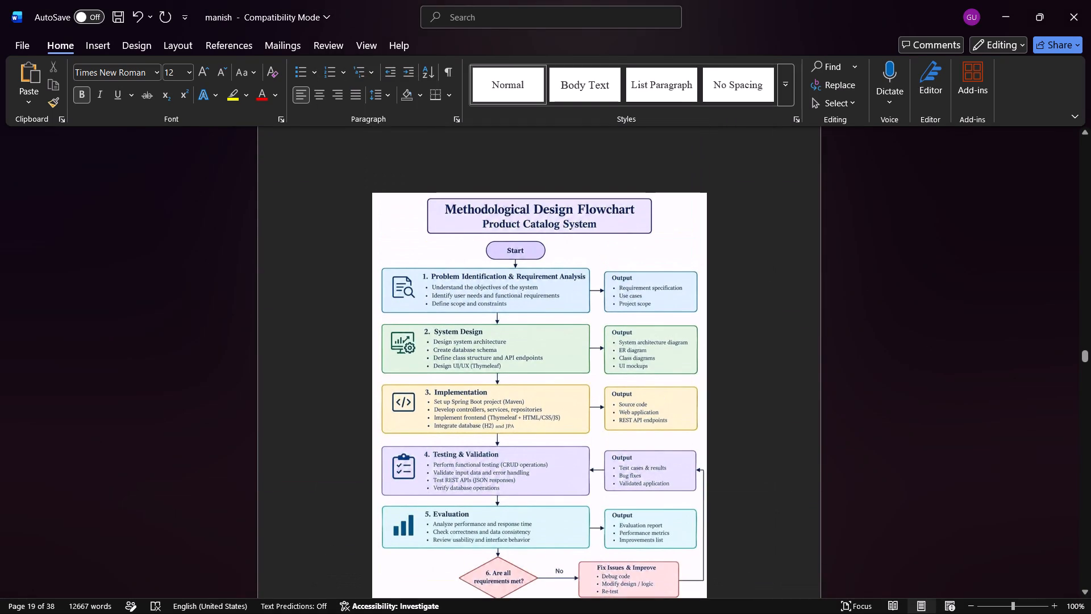
pyautogui.scroll(2, 589, 298)
pyautogui.press('Return')
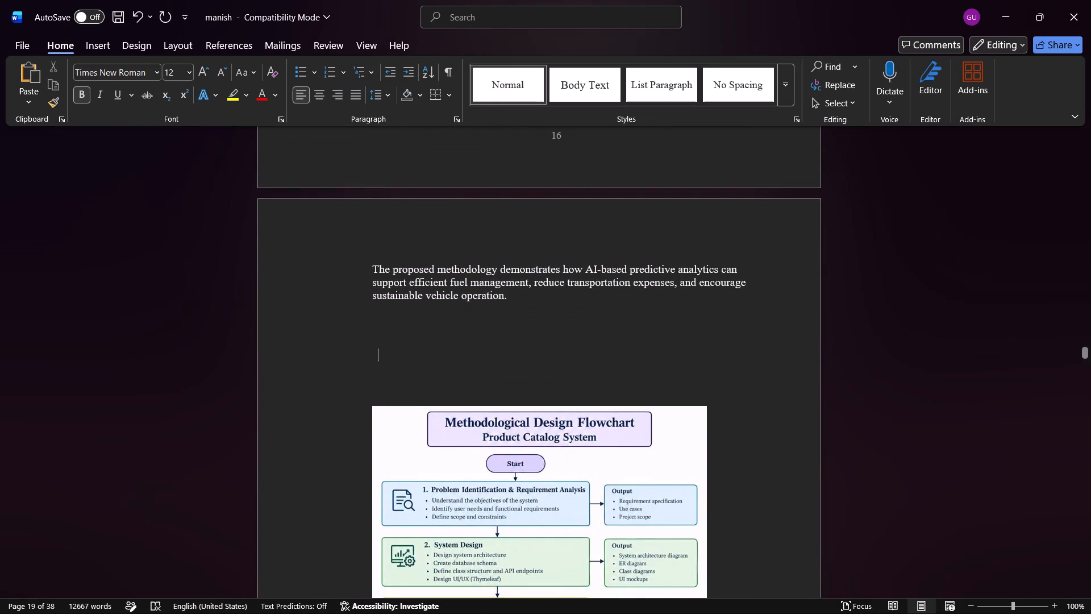
pyautogui.press('Return')
pyautogui.press('Return')
pyautogui.press('Return')
pyautogui.scroll(-1, 589, 298)
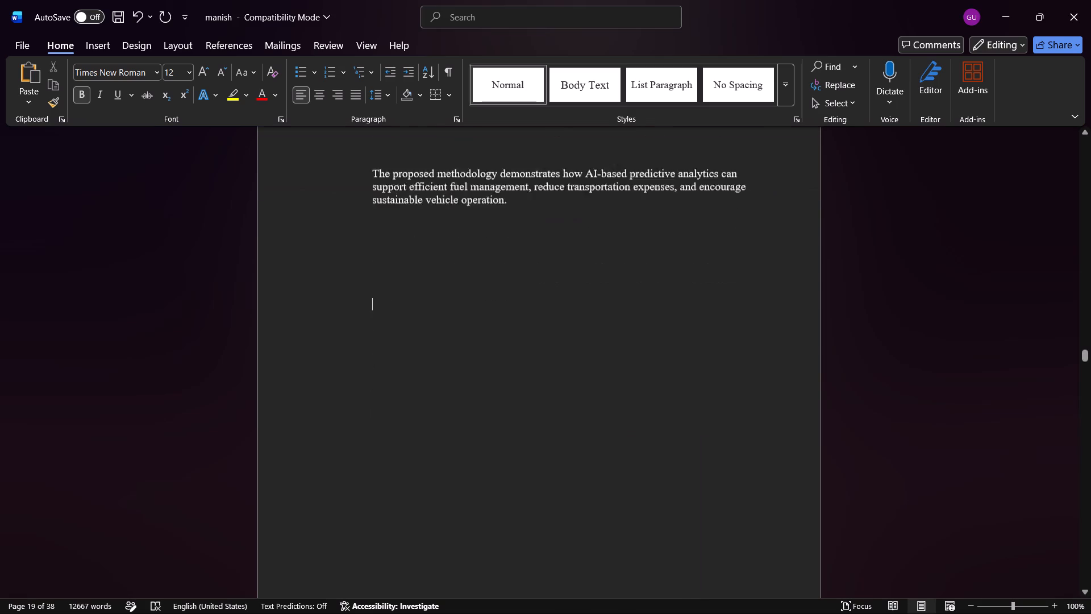
pyautogui.scroll(-5, 589, 298)
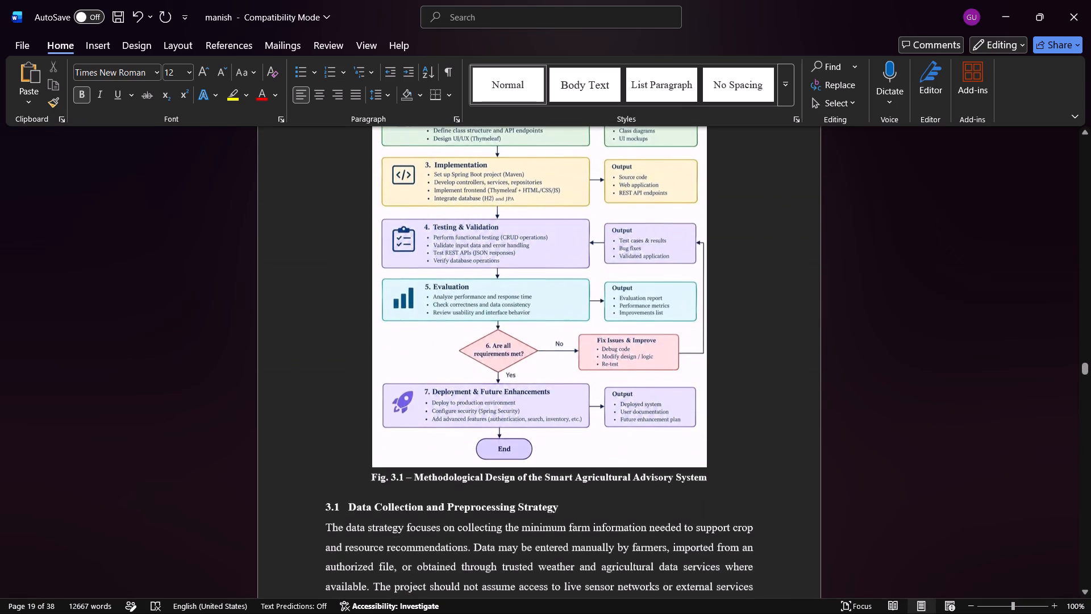
# Insert eight blank lines between the Fig. 3.1 caption and the "Data Collection and Preprocessing Strategy" heading, moving that section to the next page.
pyautogui.click(727, 463)
pyautogui.press('Right')
pyautogui.press('Down')
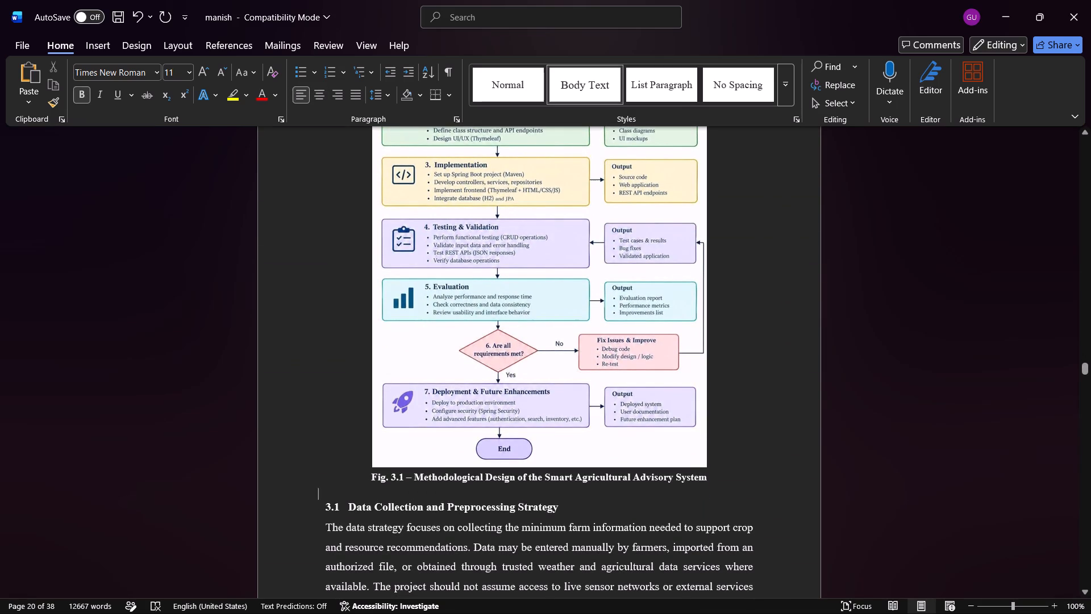
pyautogui.press('Return')
pyautogui.press('Return')
pyautogui.press('Return')
pyautogui.press('Return')
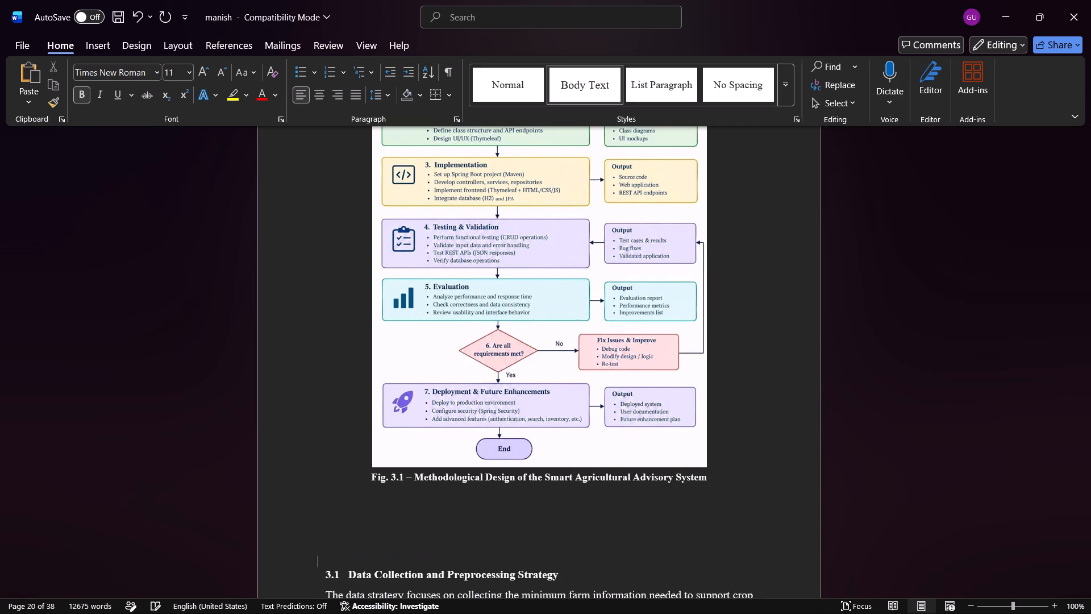
pyautogui.press('Return')
pyautogui.scroll(-3, 727, 463)
pyautogui.press('Return')
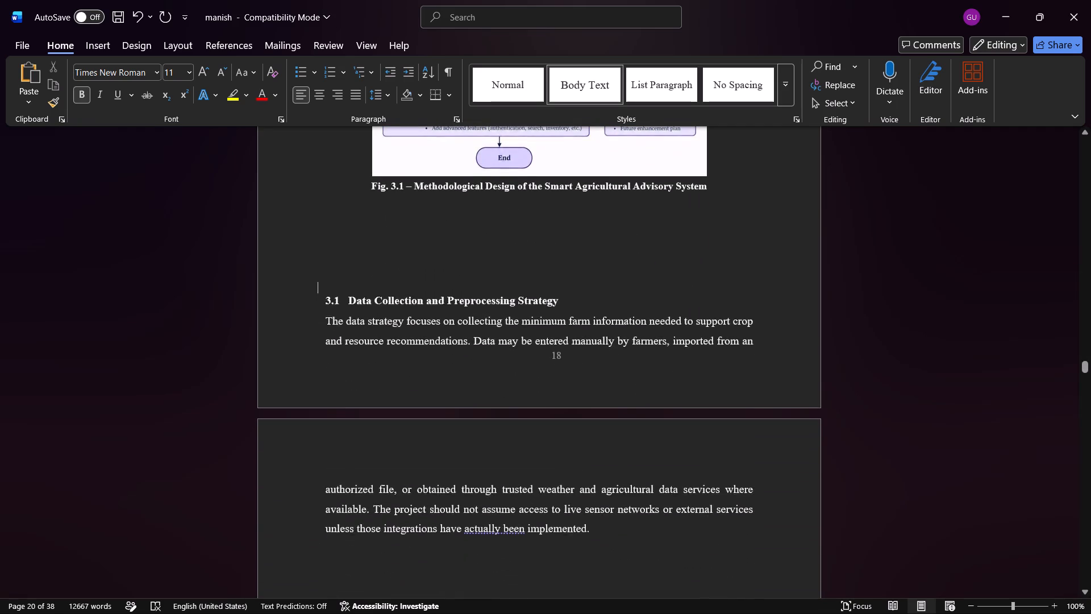
pyautogui.press('Return')
pyautogui.press('Return')
# Open Google Chrome with the first user profile and enter the copied title "Fuel Consumption Forecasting and Optimization Using AI" as the search query.
pyautogui.hotkey('alt', 'Tab')
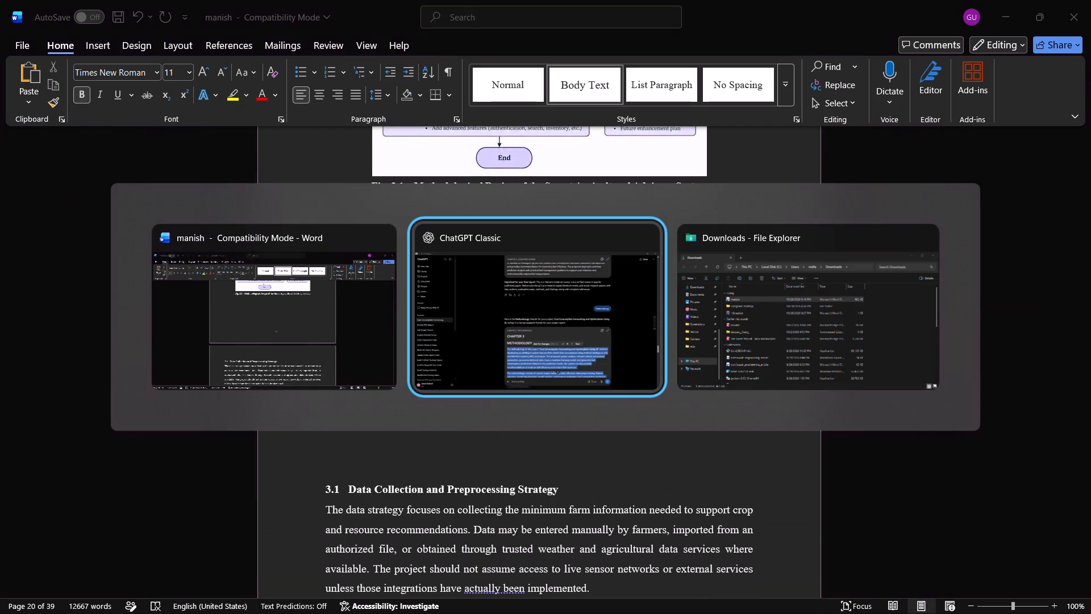
pyautogui.hotkey('alt', 'Tab')
pyautogui.hotkey('alt', 'Tab')
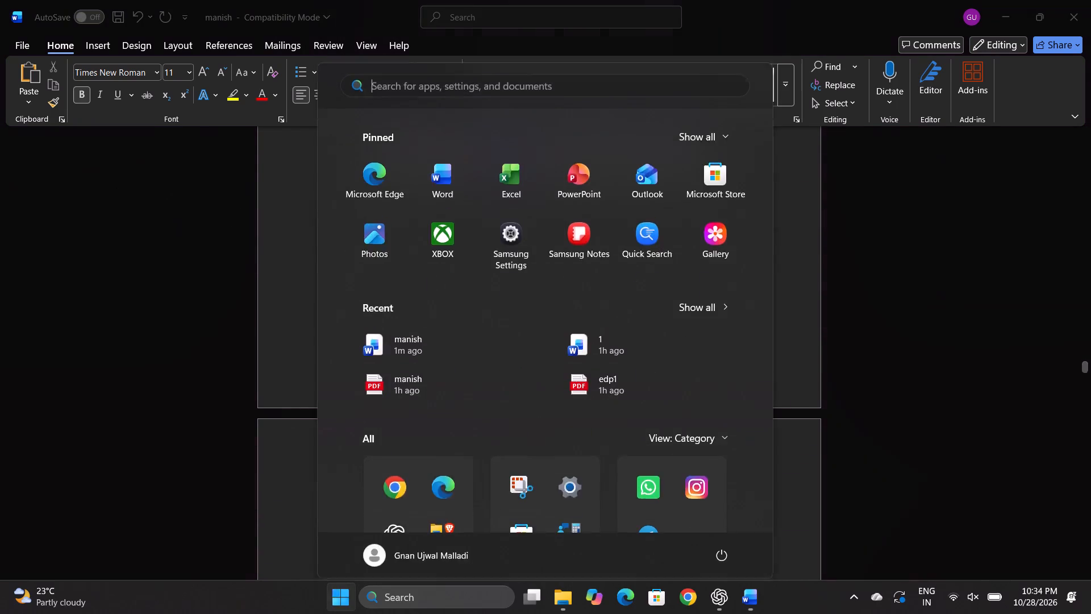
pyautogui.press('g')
pyautogui.press('Return')
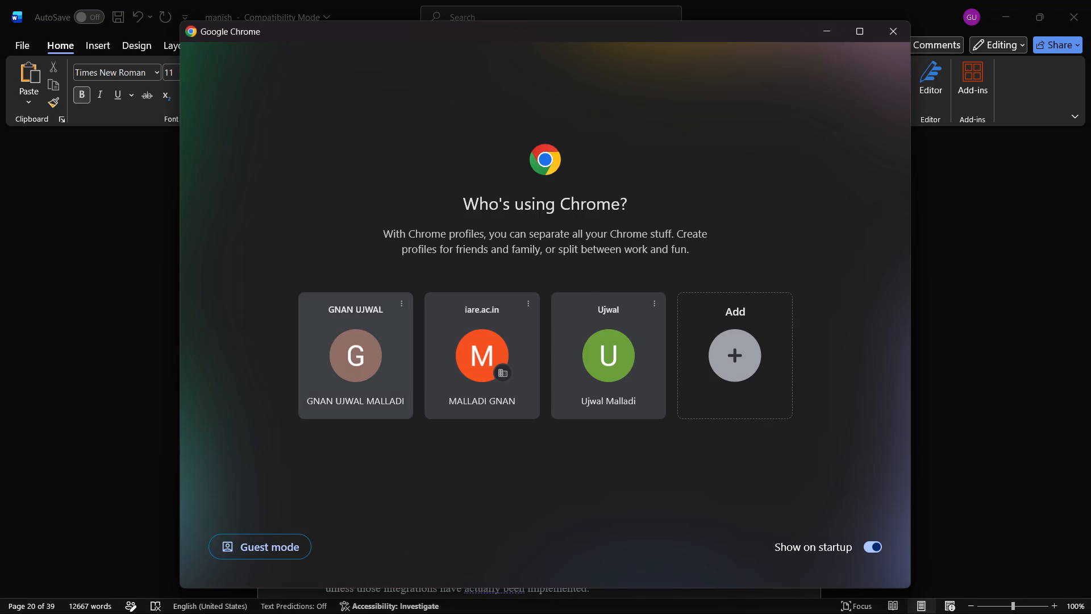
pyautogui.click(393, 362)
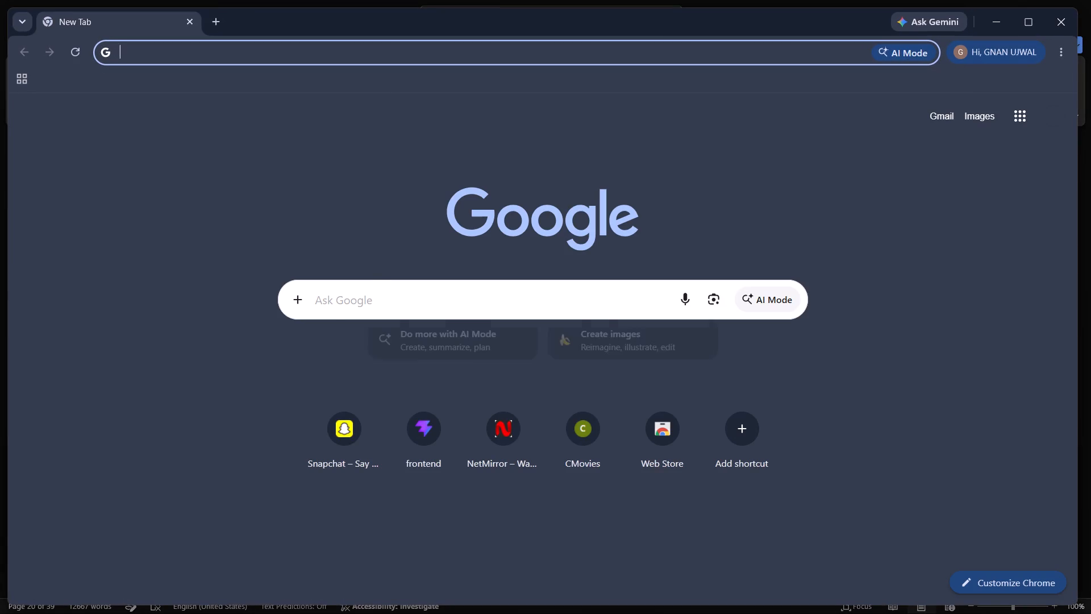
pyautogui.press('super+v')
pyautogui.scroll(-8, 226, 297)
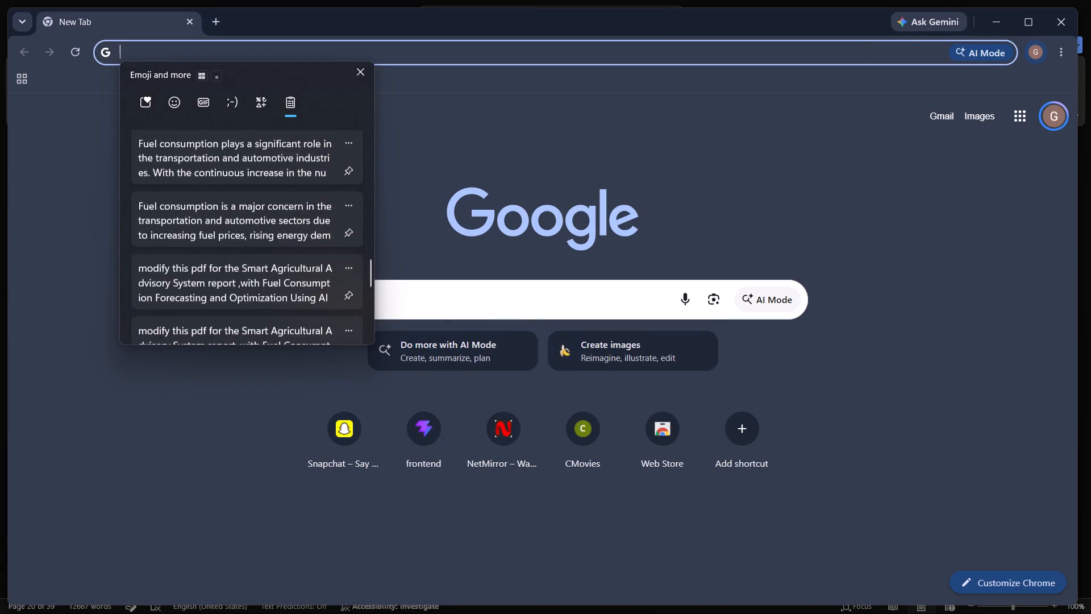
pyautogui.hscroll(1, 226, 297)
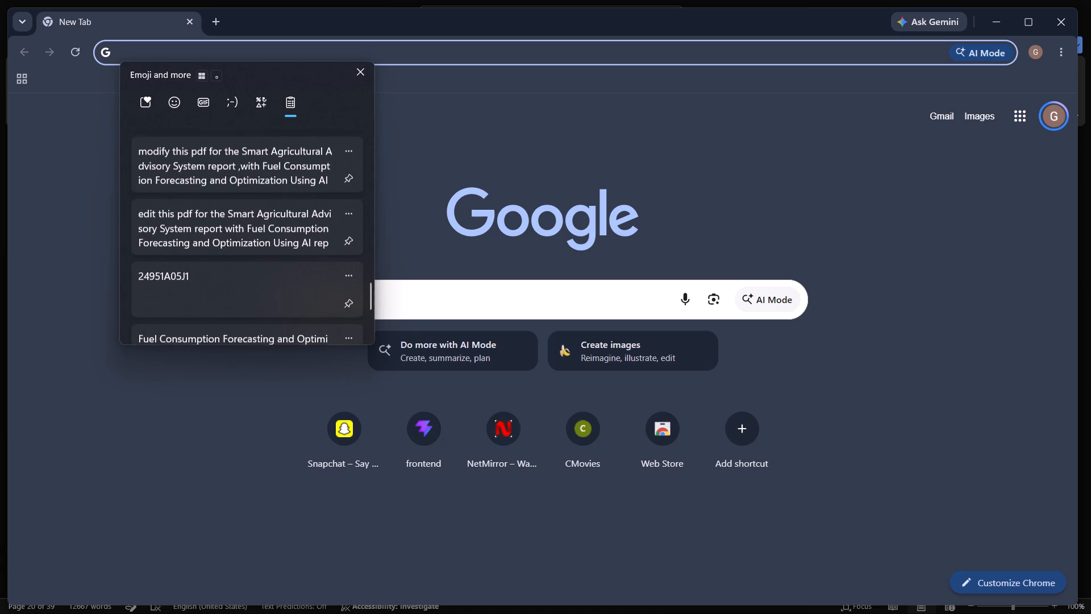
pyautogui.click(249, 233)
pyautogui.hotkey('ctrl', 'v')
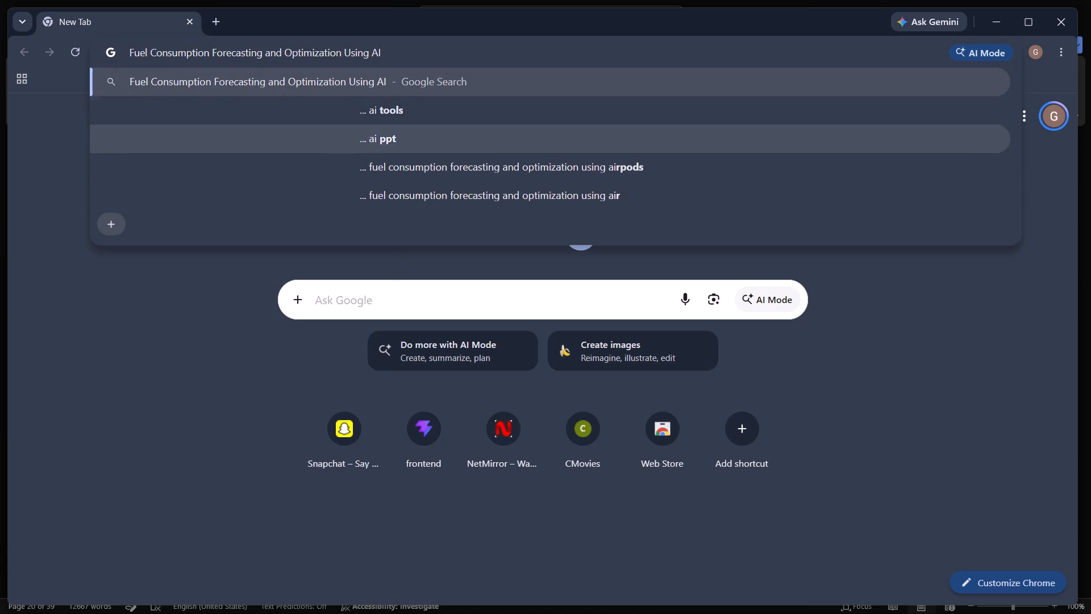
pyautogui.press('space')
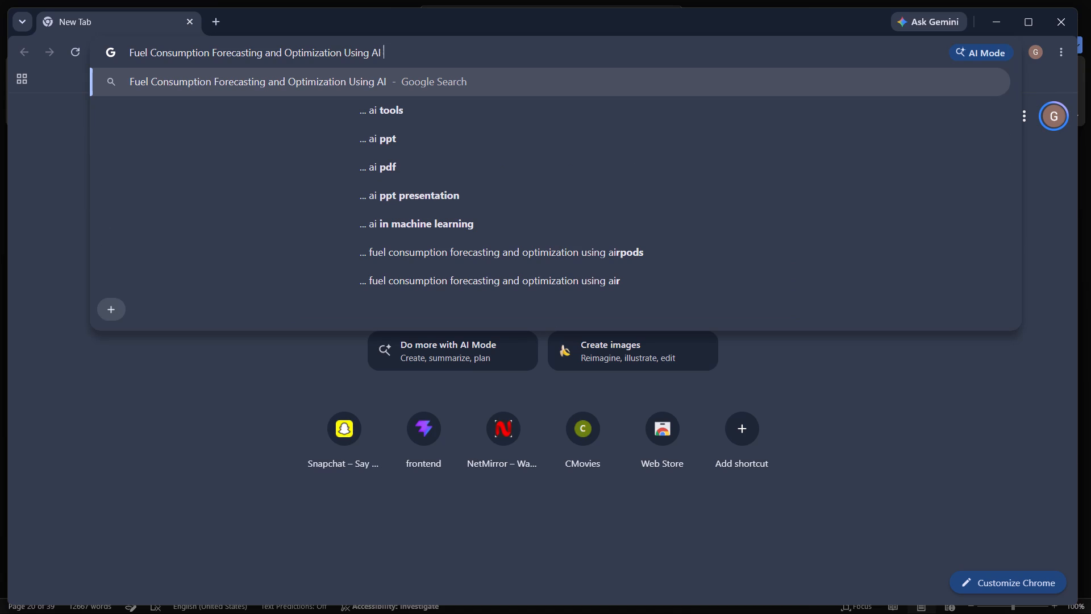
# Switch to Word to examine the Fig. 3.1 caption wording and the flowchart above it, and return to the Chrome search.
pyautogui.hotkey('alt', 'Tab')
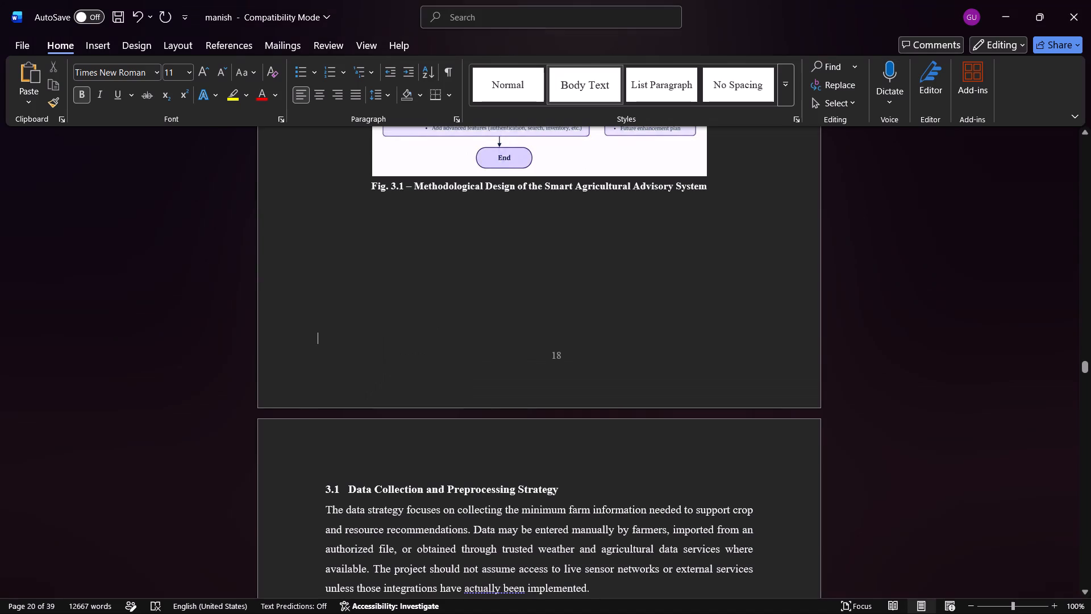
pyautogui.hotkey('alt', 'Tab')
pyautogui.hotkey('alt', 'Tab')
pyautogui.moveTo(418, 184); pyautogui.dragTo(640, 204)
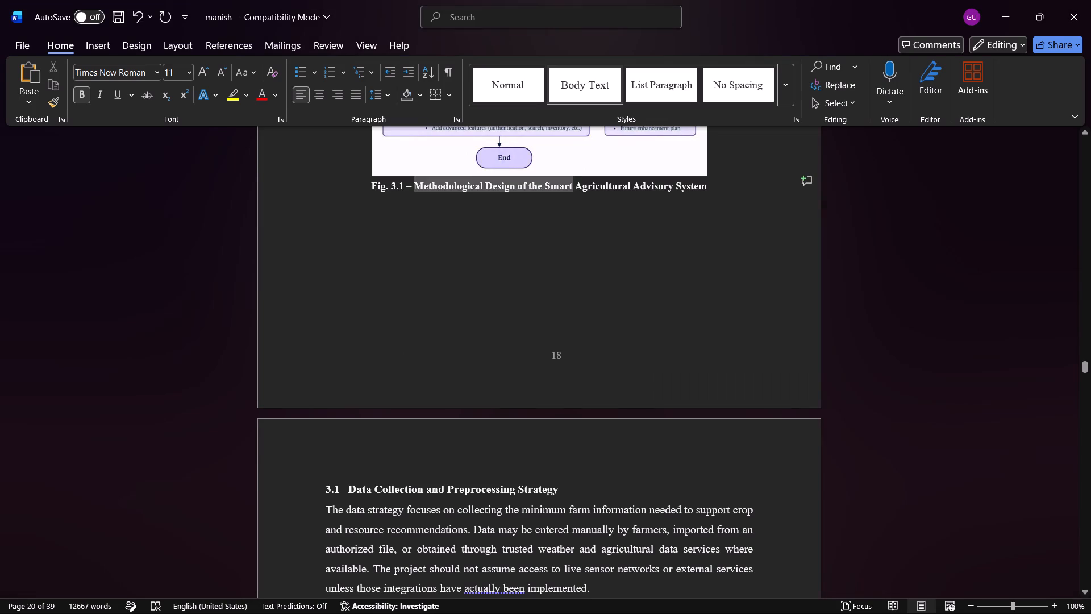
pyautogui.moveTo(640, 204); pyautogui.dragTo(444, 201)
pyautogui.click(444, 201)
pyautogui.hscroll(2, 444, 201)
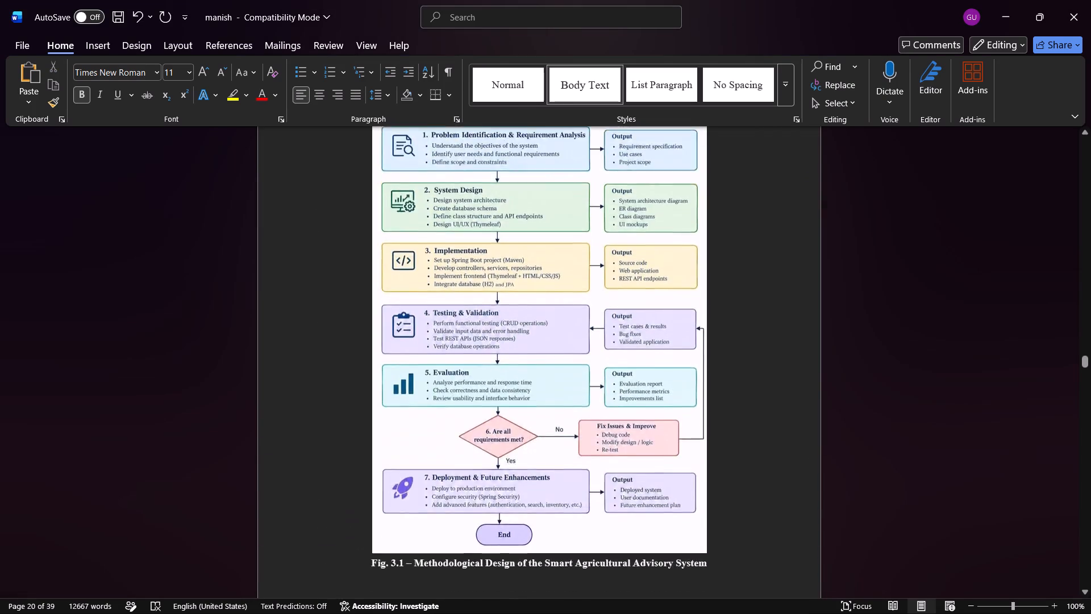
pyautogui.hscroll(2, 444, 201)
pyautogui.scroll(-2, 444, 201)
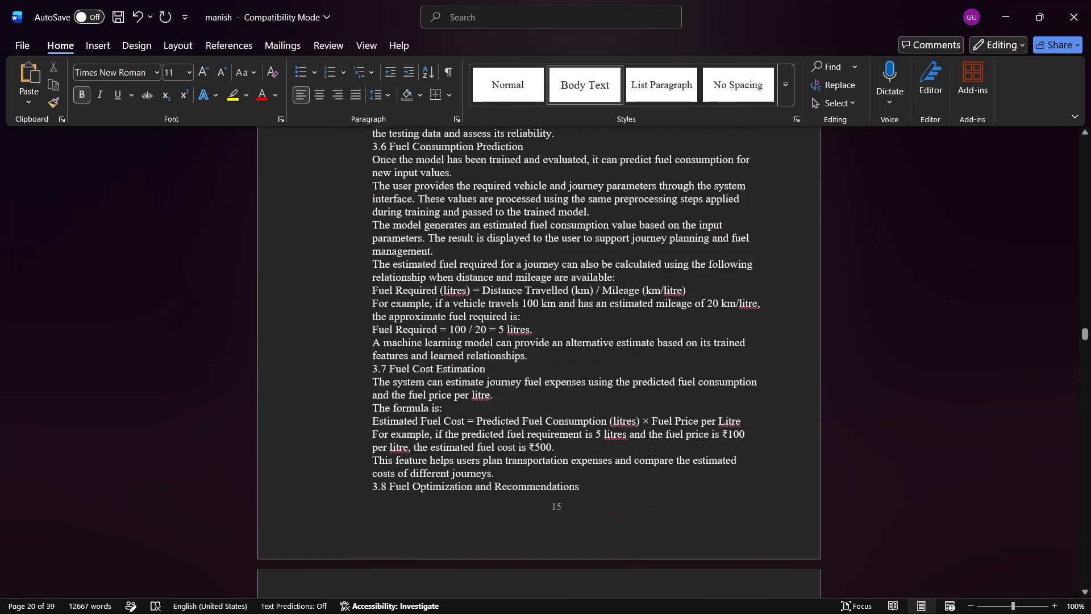
pyautogui.scroll(-7, 444, 201)
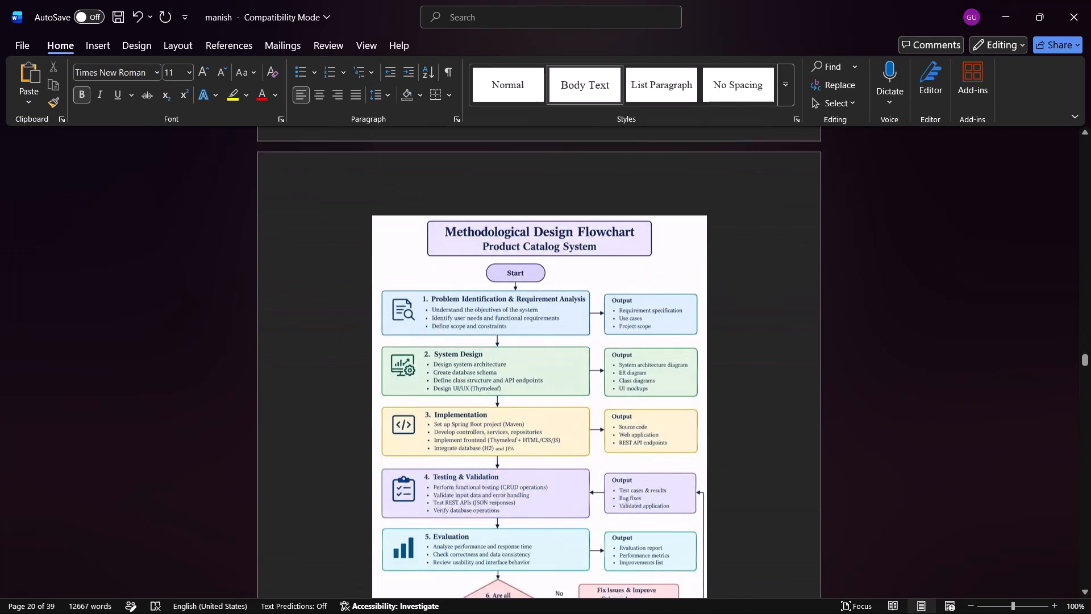
pyautogui.scroll(-1, 444, 201)
pyautogui.hotkey('alt', 'Tab')
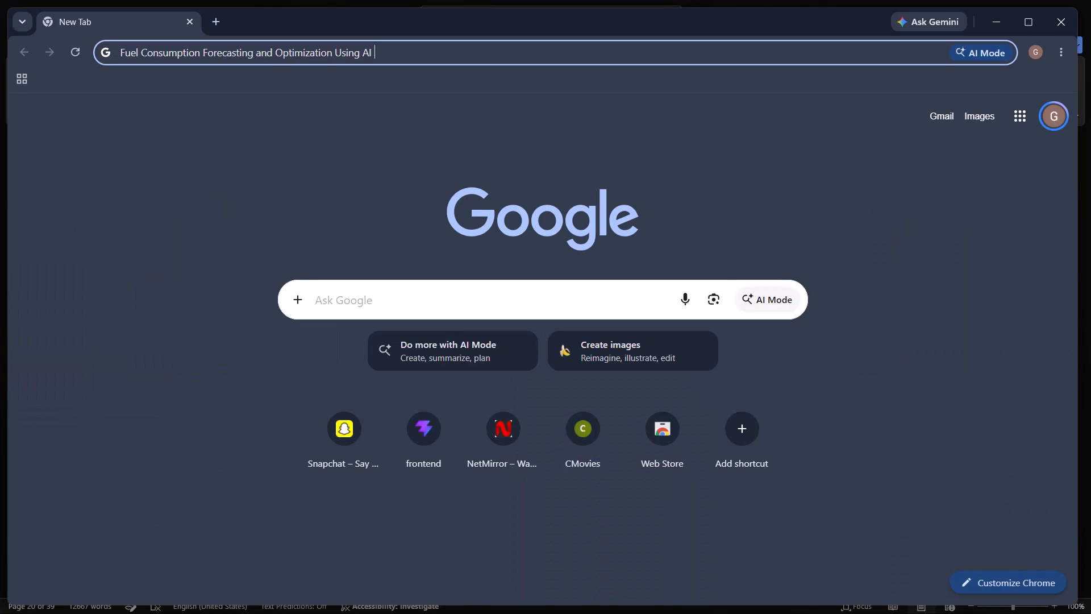
# Extend the search query with ",methodological design flowchart", run it, and show the image results.
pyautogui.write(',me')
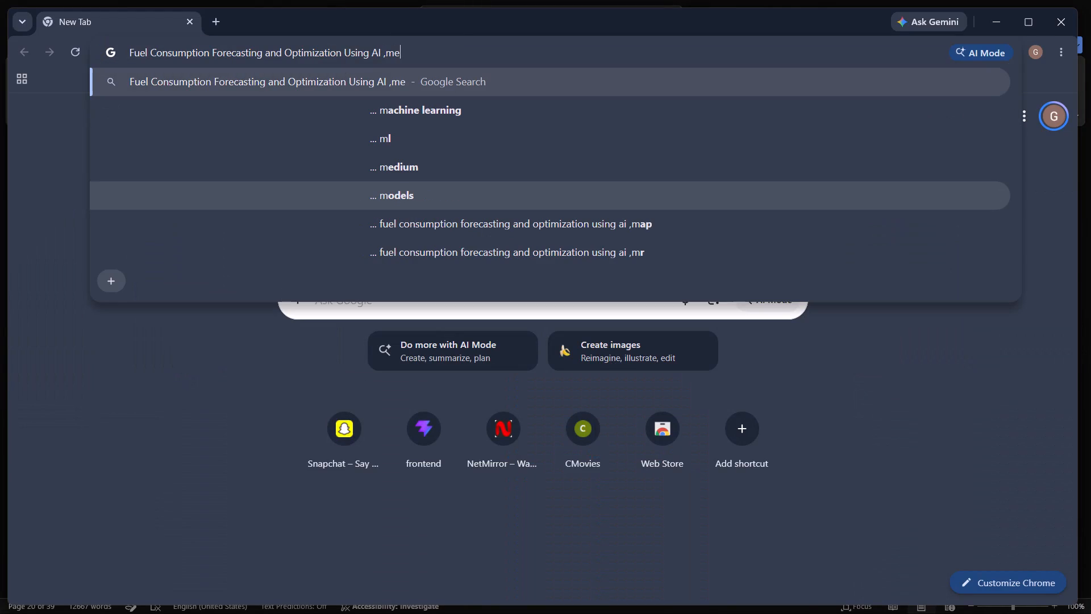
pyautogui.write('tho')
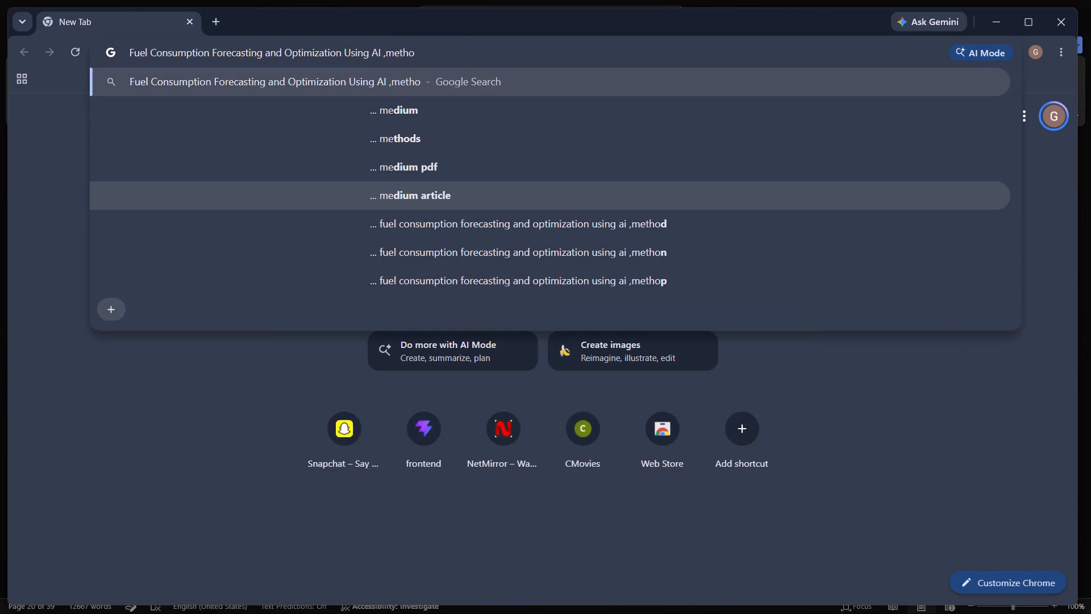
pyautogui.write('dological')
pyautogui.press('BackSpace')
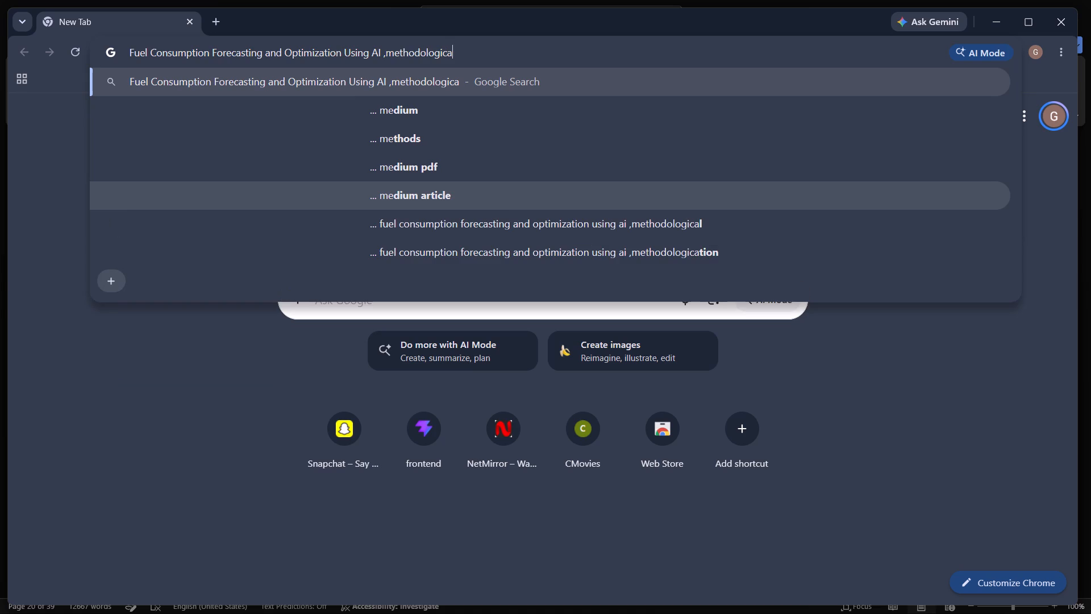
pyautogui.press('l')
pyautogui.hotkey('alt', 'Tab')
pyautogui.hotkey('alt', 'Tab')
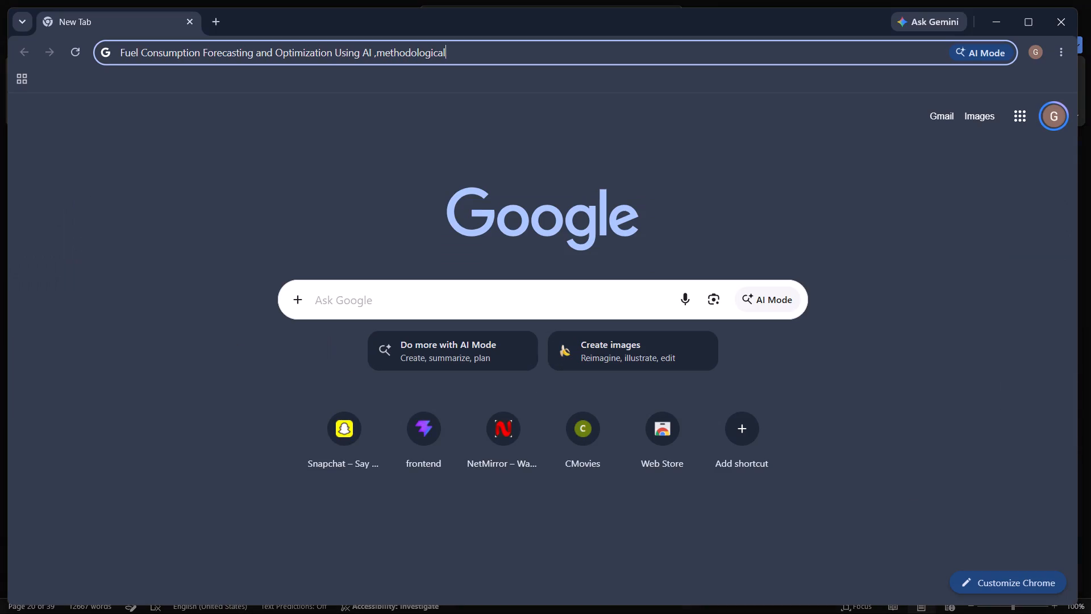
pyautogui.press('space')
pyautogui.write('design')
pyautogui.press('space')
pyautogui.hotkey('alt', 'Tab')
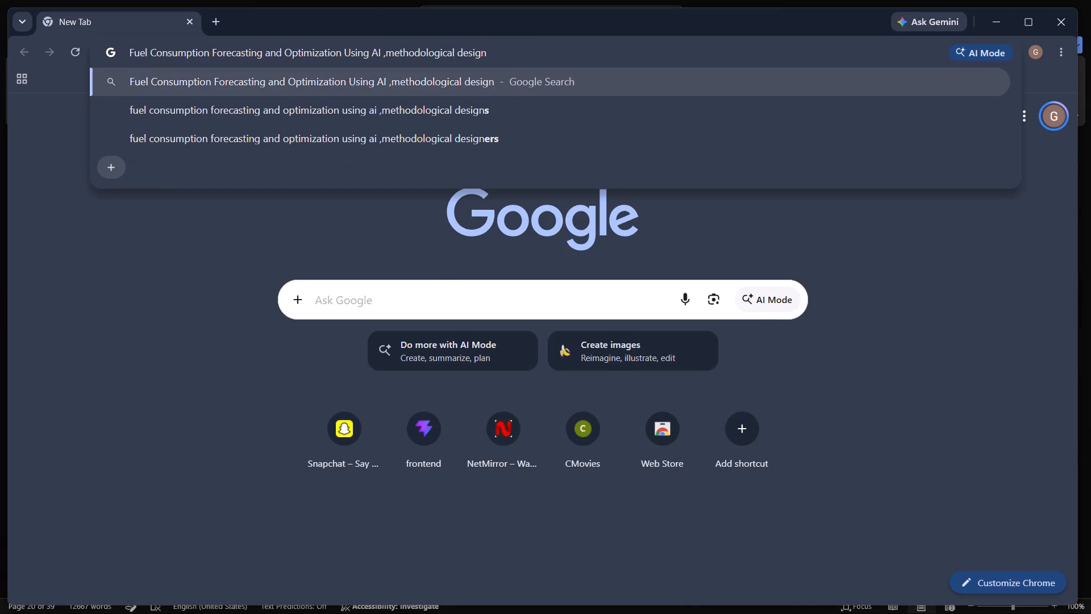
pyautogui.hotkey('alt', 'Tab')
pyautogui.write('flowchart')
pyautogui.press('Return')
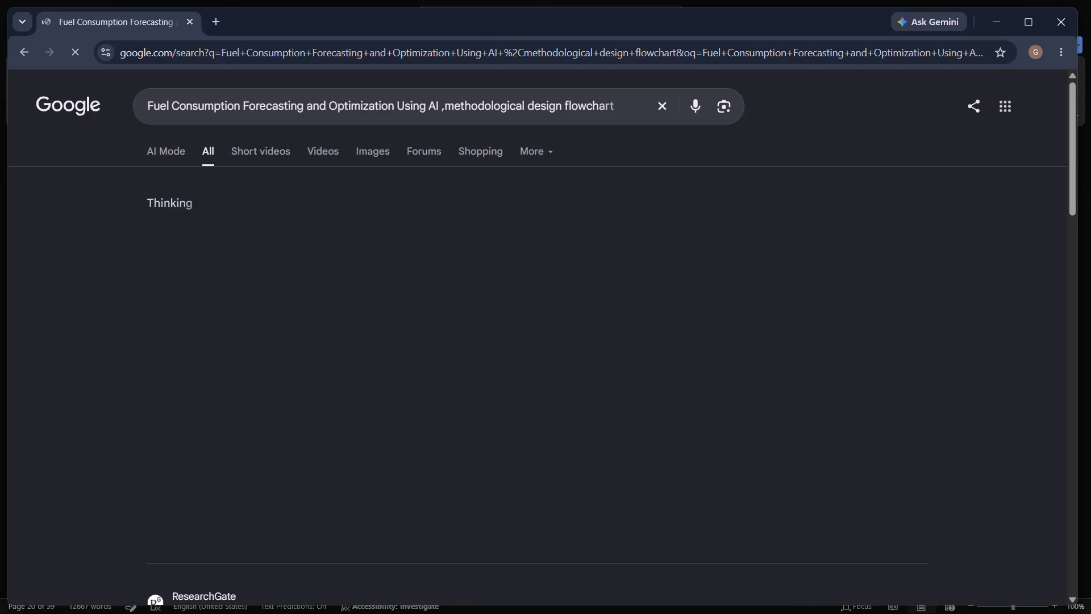
pyautogui.click(361, 150)
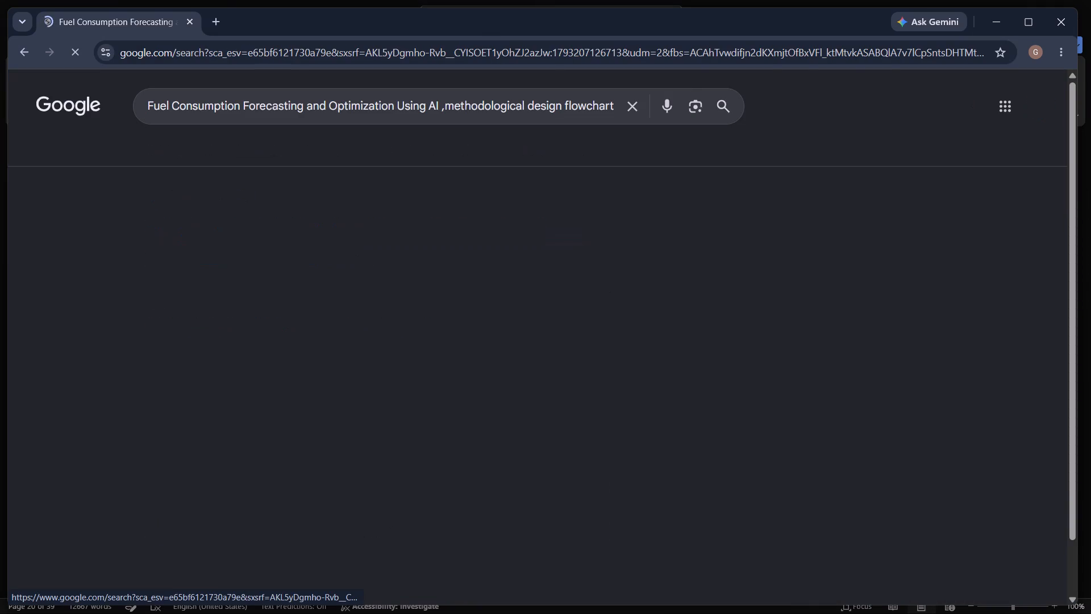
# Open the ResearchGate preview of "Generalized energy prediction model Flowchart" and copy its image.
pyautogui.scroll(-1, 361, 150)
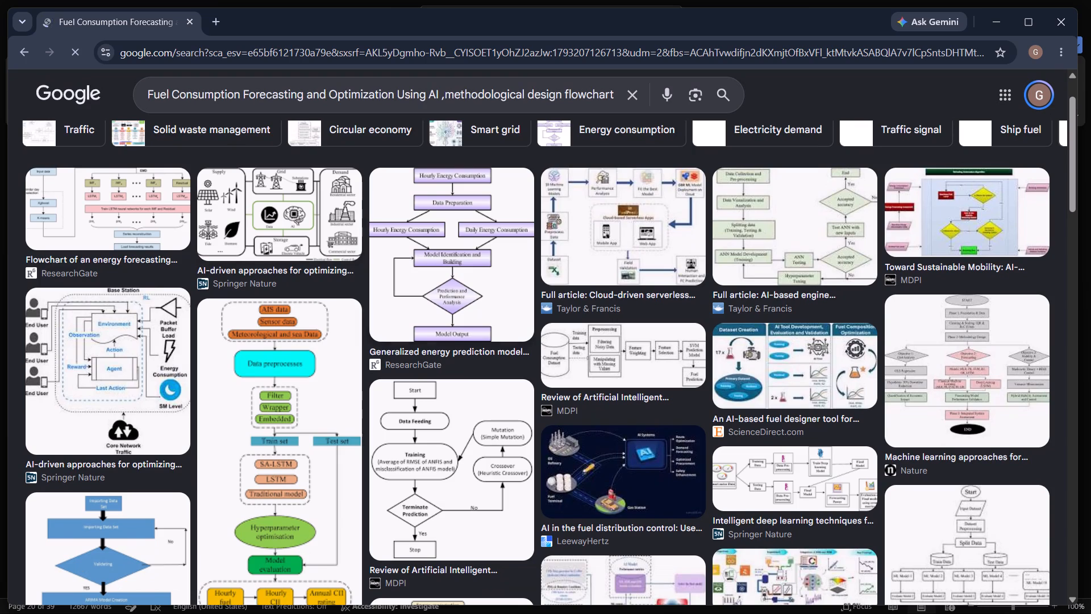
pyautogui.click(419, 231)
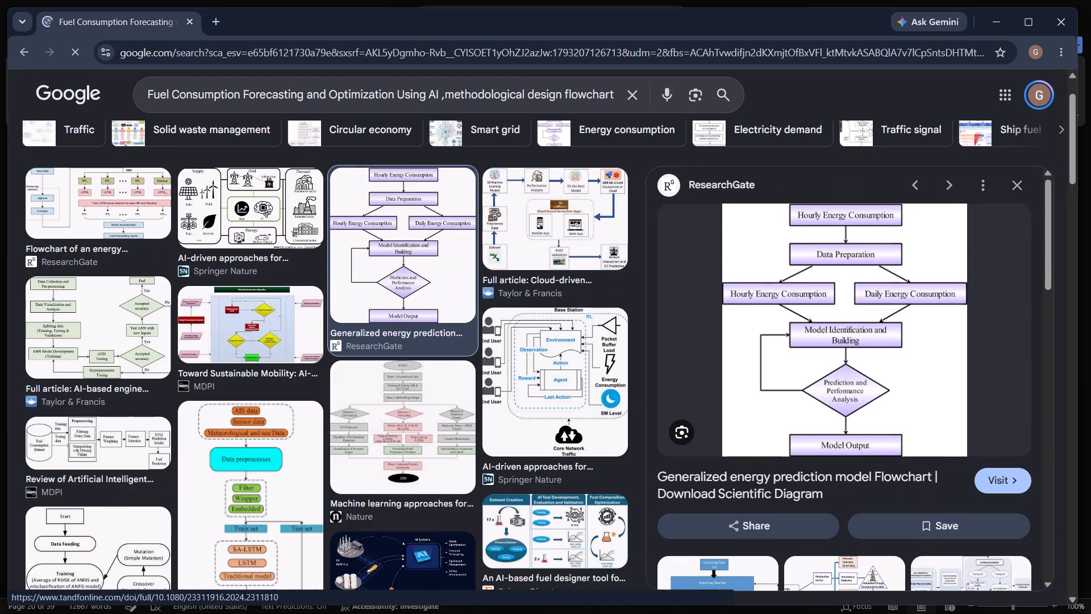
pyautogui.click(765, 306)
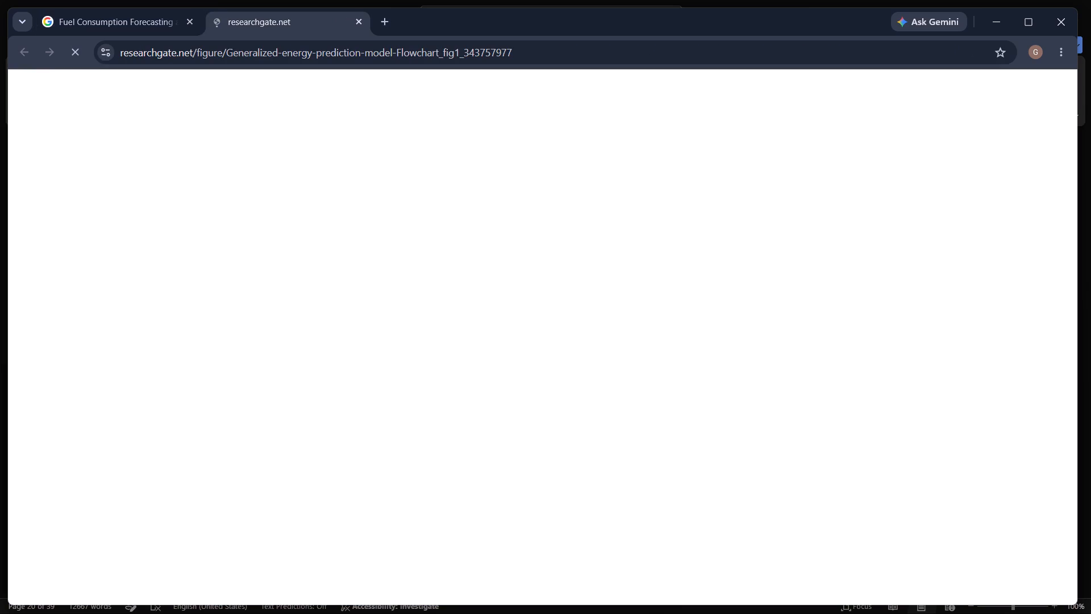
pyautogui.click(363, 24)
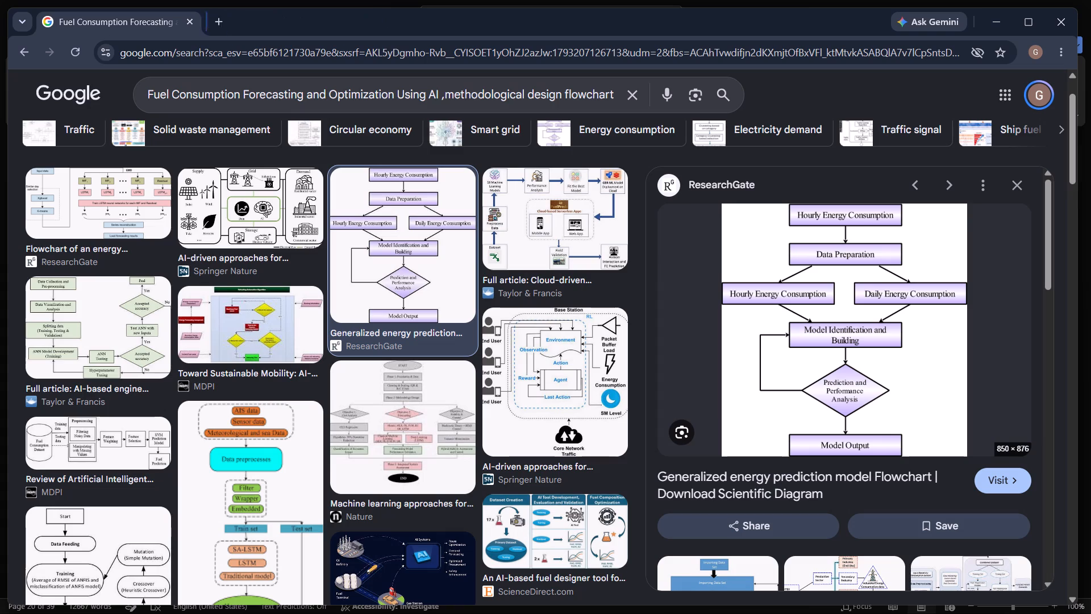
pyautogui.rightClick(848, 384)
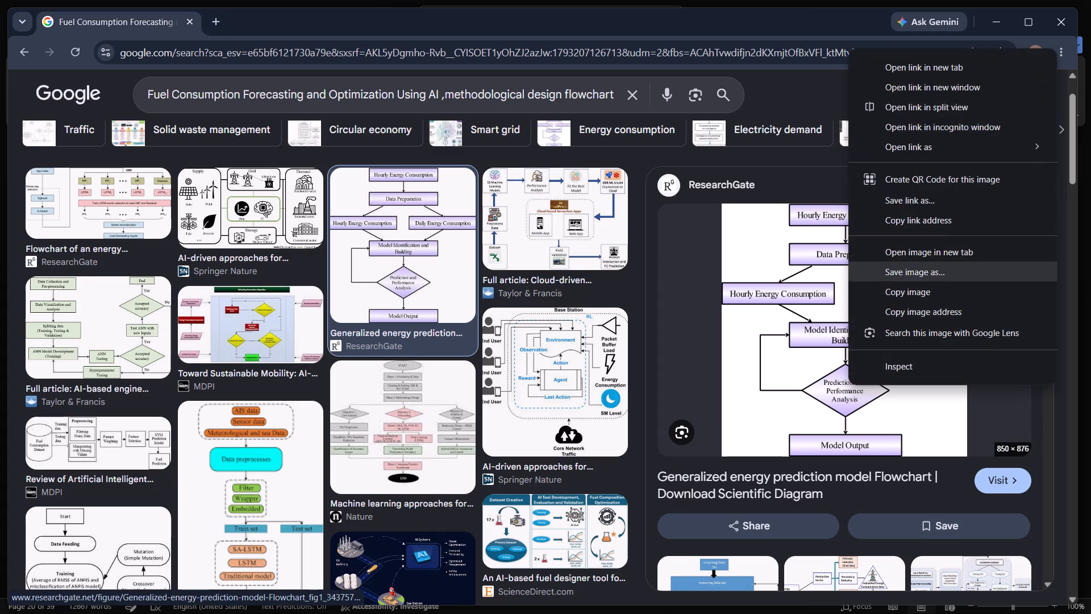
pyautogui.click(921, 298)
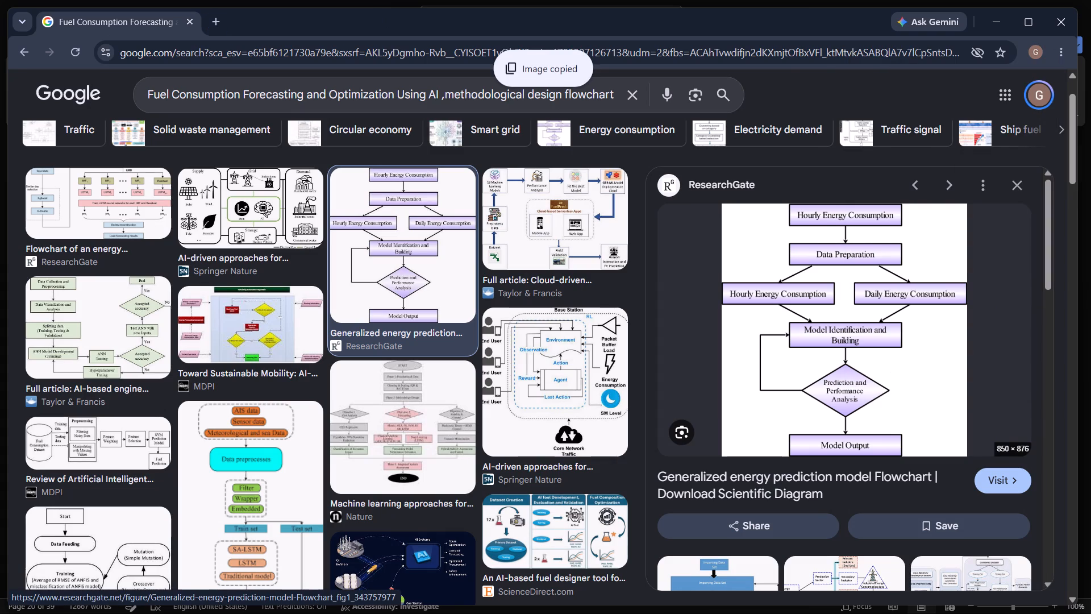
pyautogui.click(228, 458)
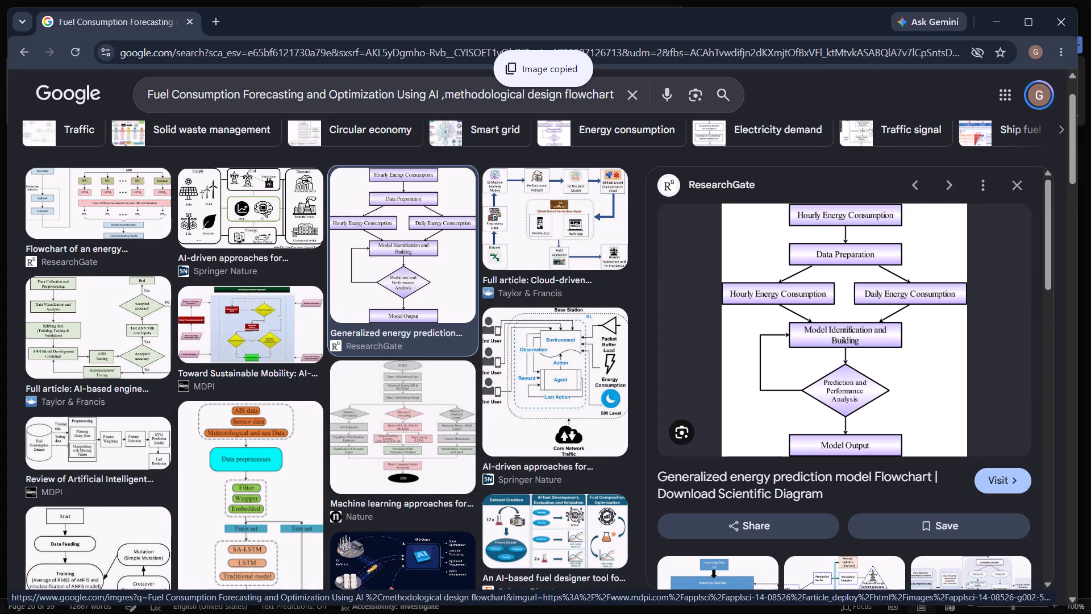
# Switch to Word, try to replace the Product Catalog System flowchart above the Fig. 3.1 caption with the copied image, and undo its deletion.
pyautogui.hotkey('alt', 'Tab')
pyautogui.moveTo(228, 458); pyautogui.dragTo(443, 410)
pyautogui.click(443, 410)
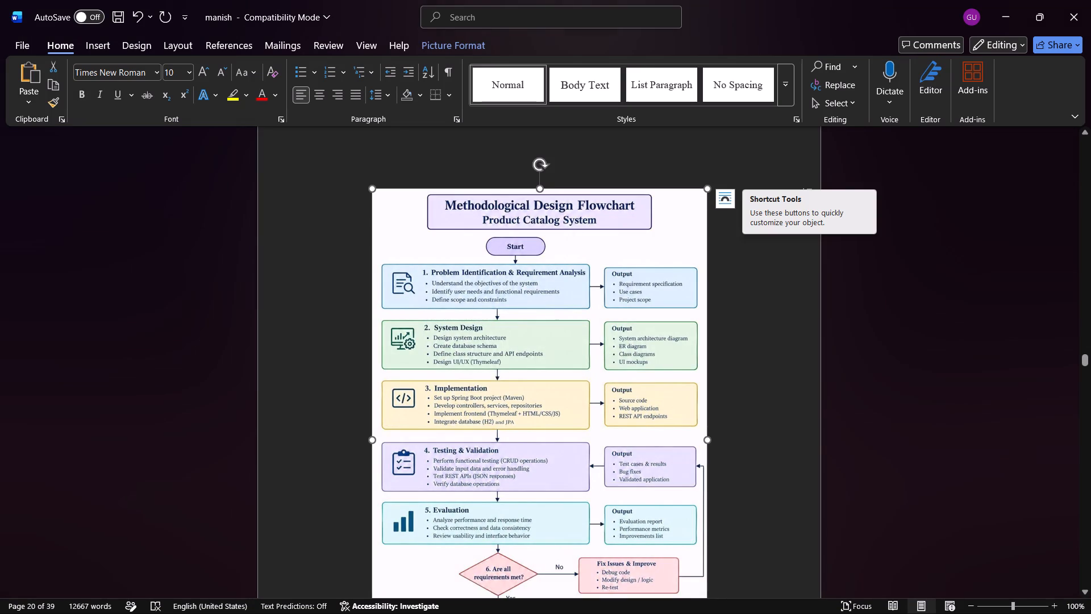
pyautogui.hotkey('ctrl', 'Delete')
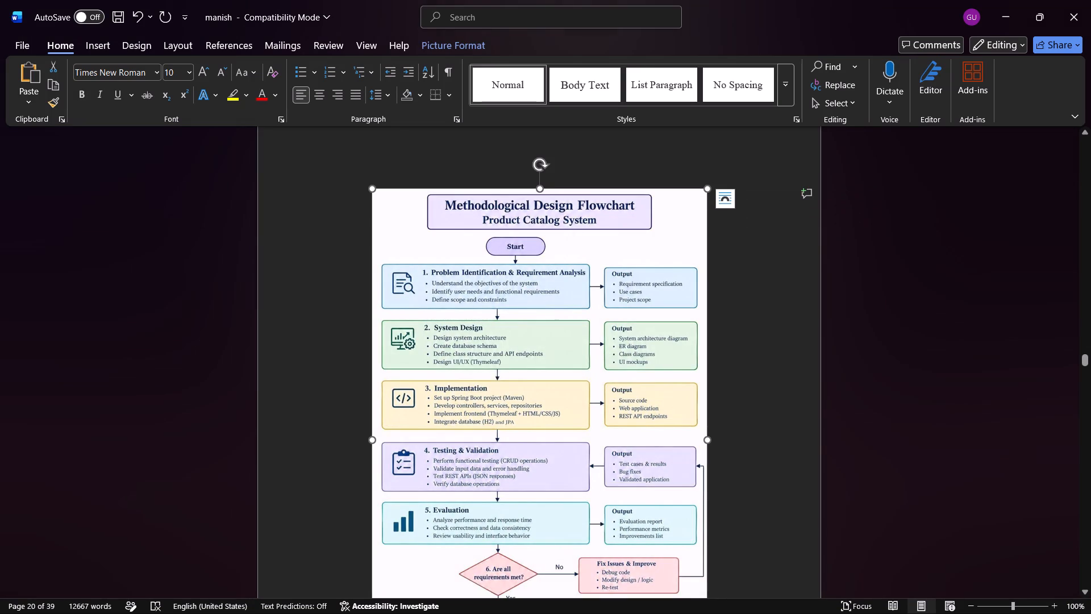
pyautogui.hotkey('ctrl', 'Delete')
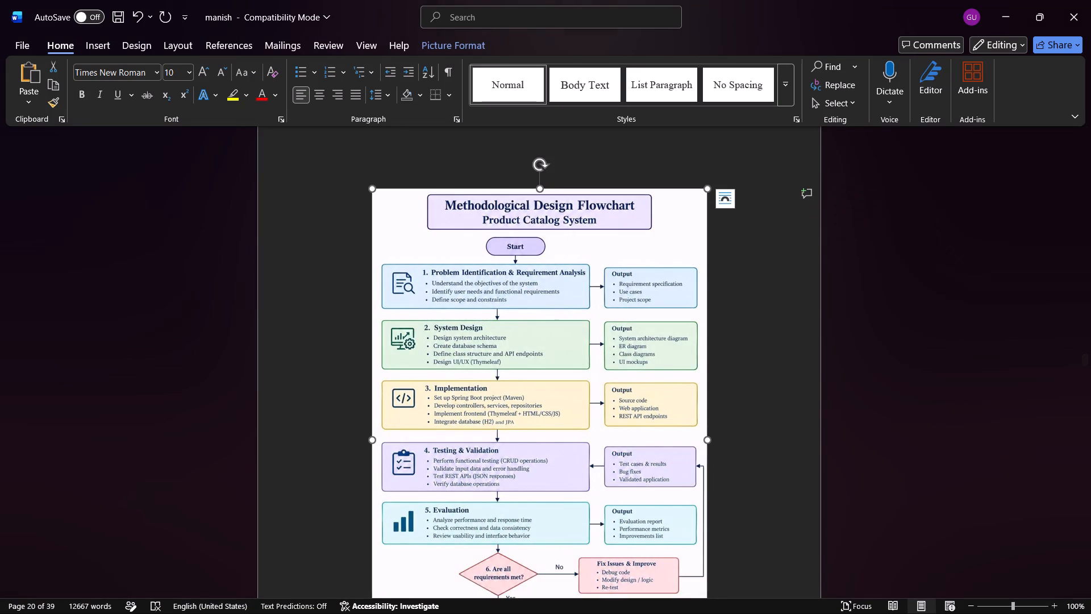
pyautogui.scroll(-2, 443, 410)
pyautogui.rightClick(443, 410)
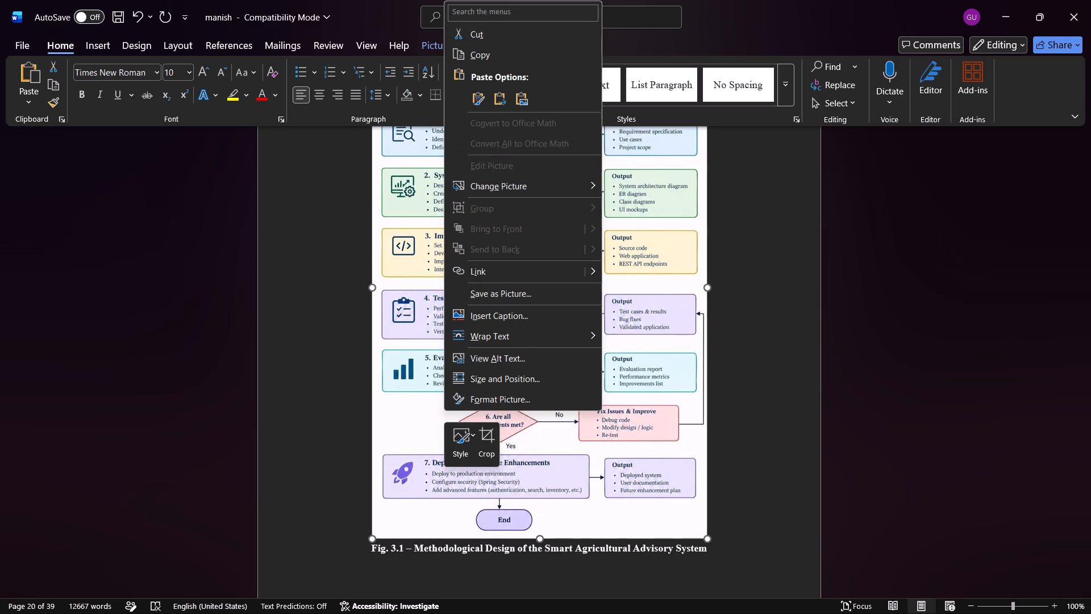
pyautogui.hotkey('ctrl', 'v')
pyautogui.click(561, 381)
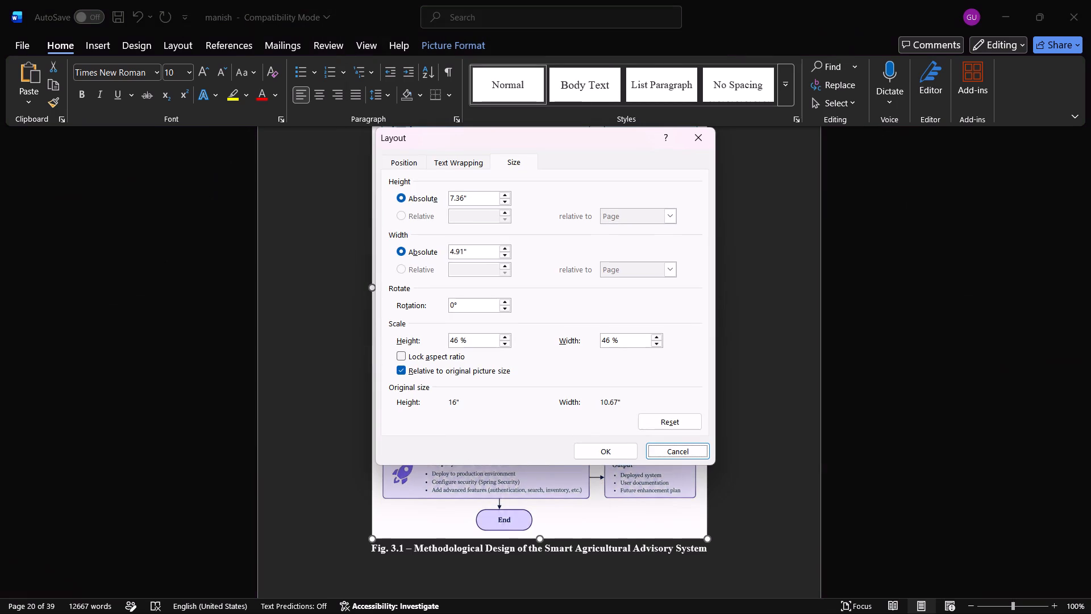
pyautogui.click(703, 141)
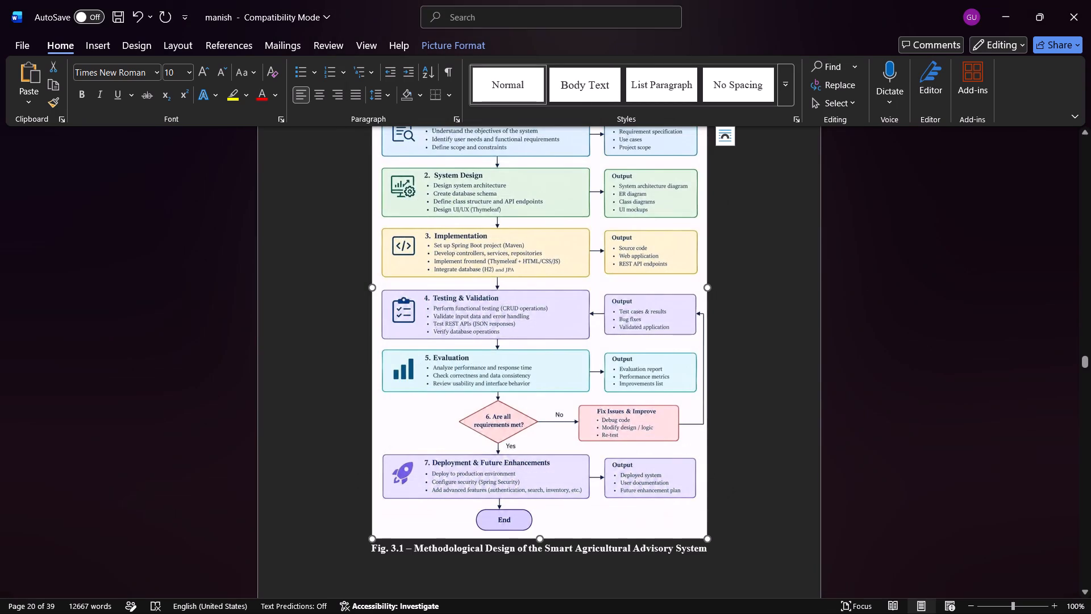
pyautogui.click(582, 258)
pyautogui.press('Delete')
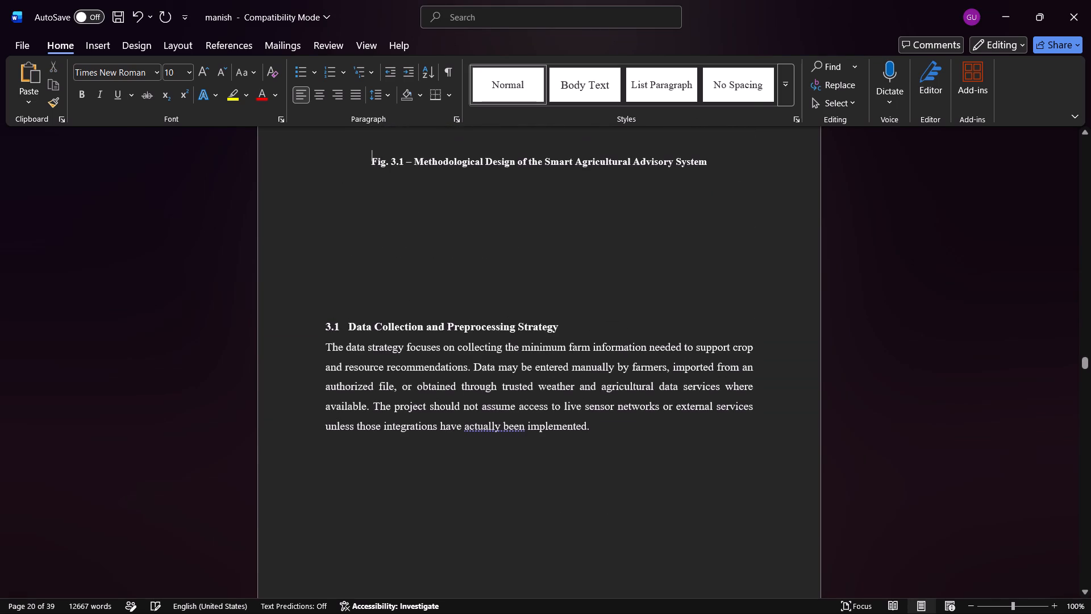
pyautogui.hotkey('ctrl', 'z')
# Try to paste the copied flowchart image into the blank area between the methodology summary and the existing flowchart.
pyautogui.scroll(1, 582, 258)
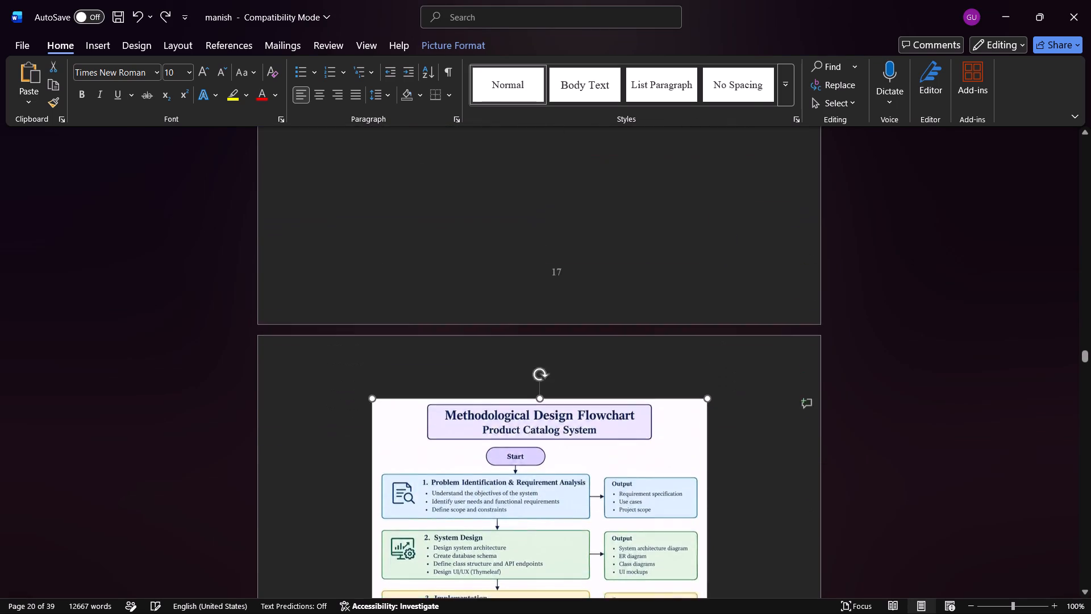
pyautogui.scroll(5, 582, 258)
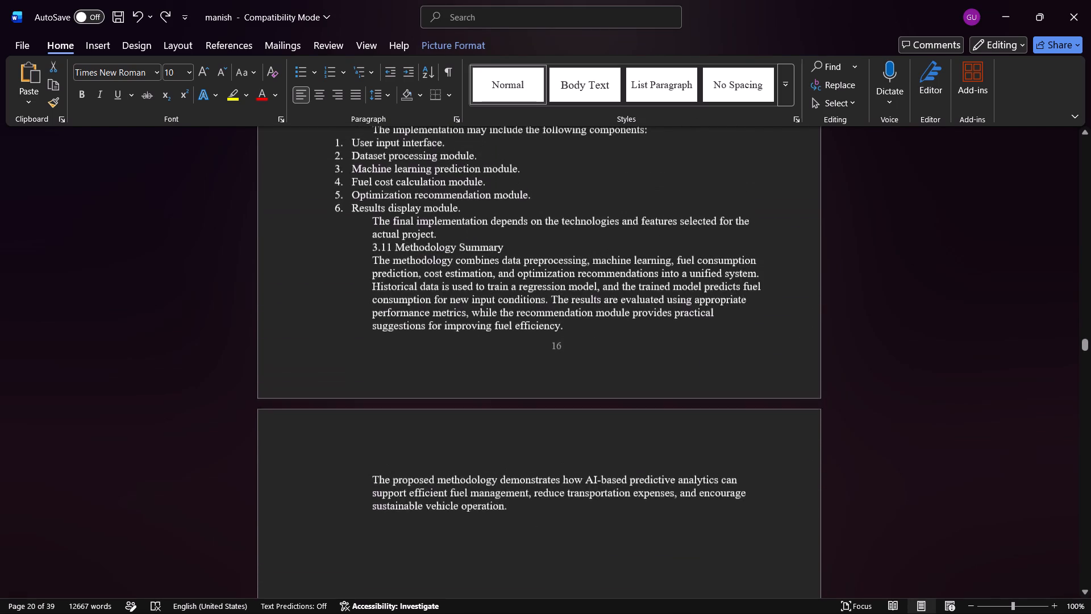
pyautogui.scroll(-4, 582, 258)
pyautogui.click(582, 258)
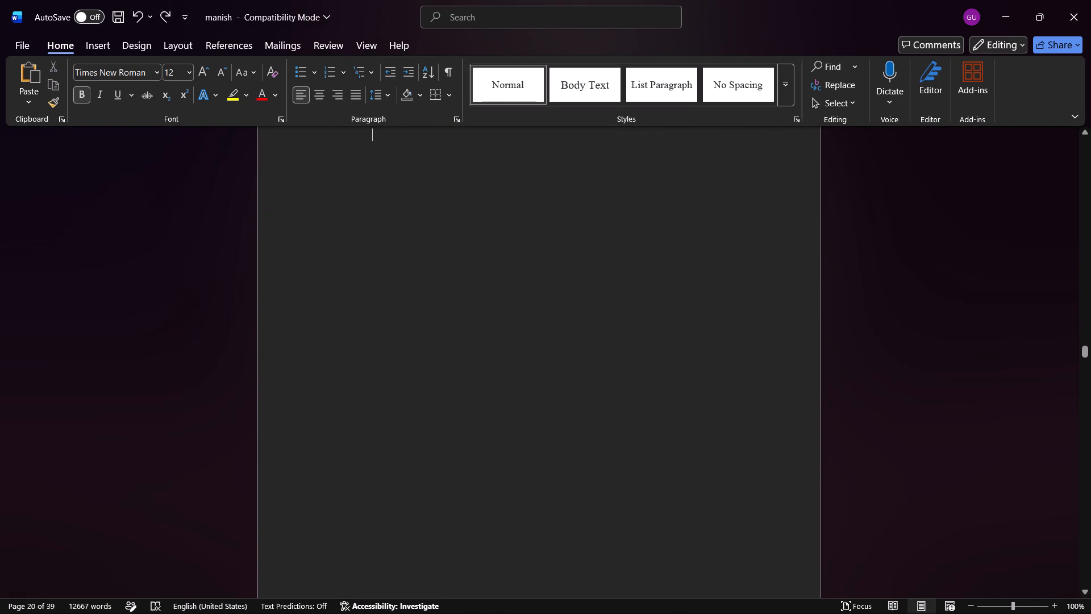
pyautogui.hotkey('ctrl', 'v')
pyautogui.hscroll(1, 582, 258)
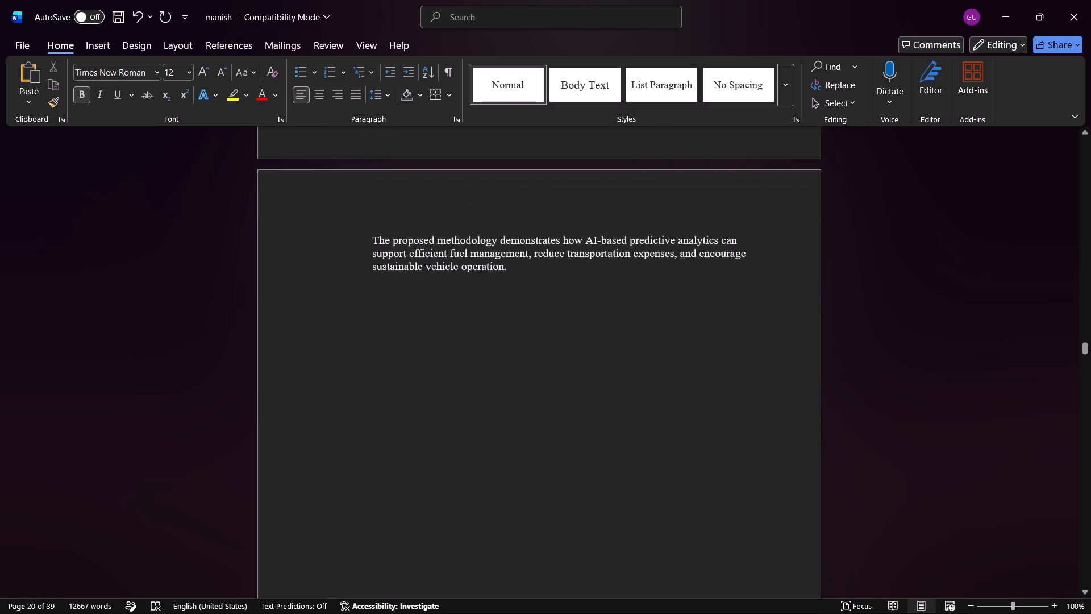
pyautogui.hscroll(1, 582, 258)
# Return to the Chrome image results and copy the "Generalized energy prediction model Flowchart" image again from its ResearchGate preview.
pyautogui.hotkey('alt', 'Tab')
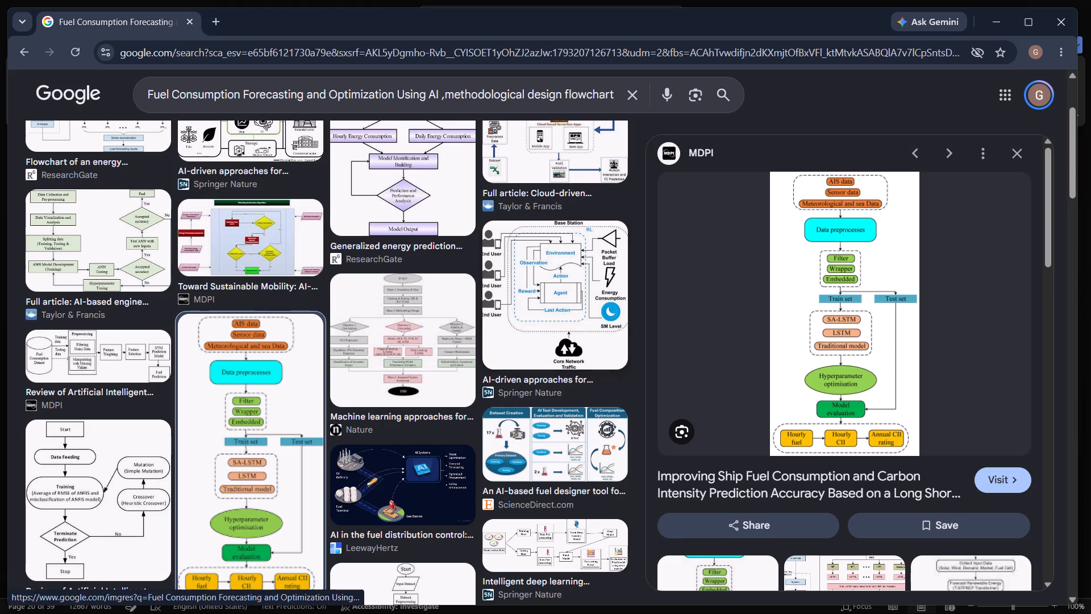
pyautogui.click(440, 200)
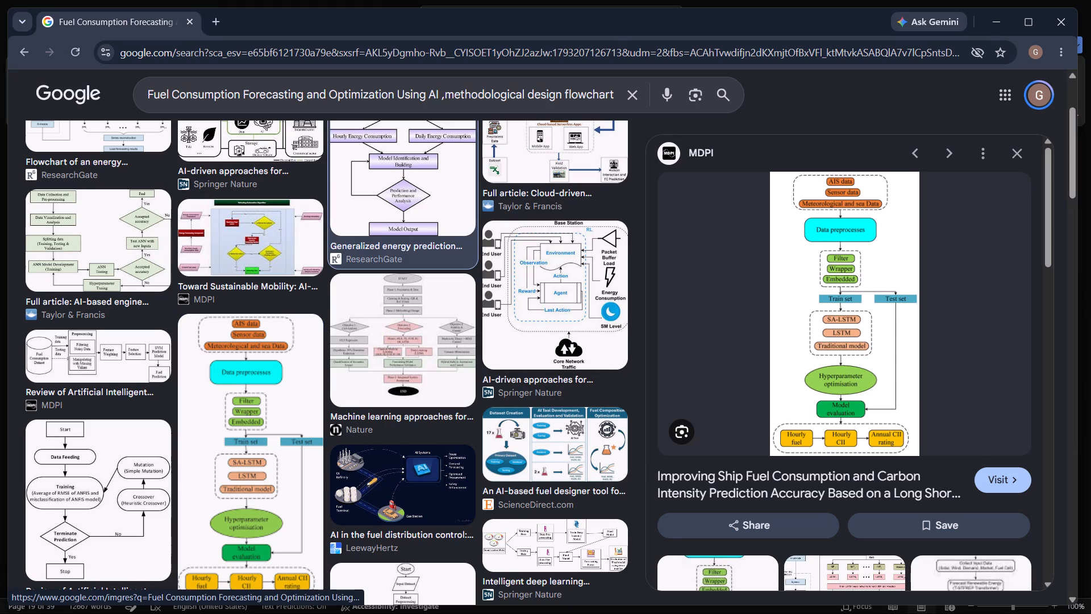
pyautogui.click(815, 282)
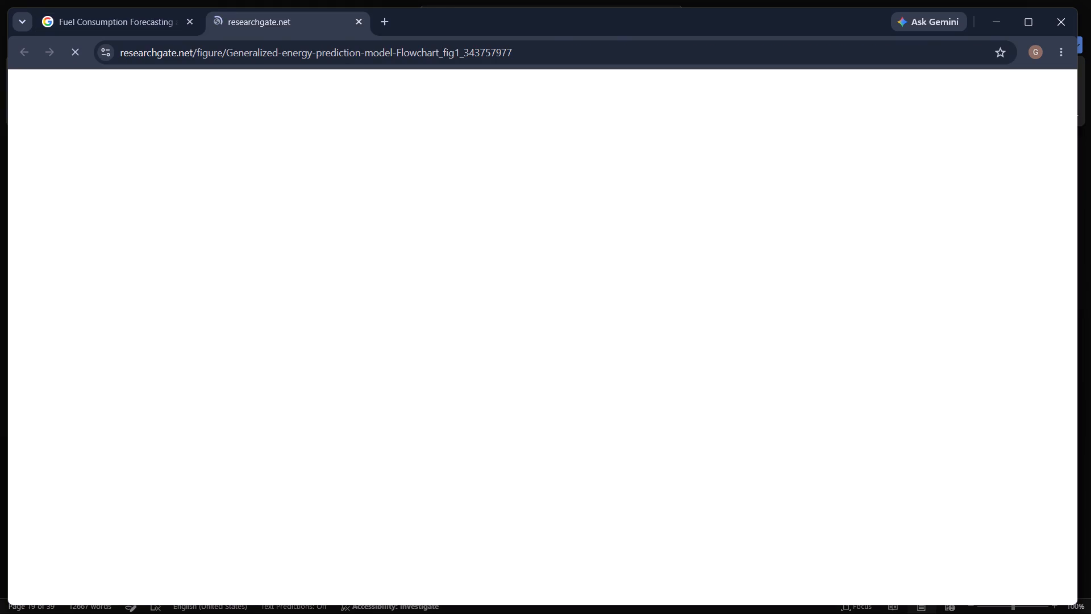
pyautogui.hscroll(9, 425, 110)
pyautogui.click(357, 20)
pyautogui.click(956, 280)
pyautogui.rightClick(956, 280)
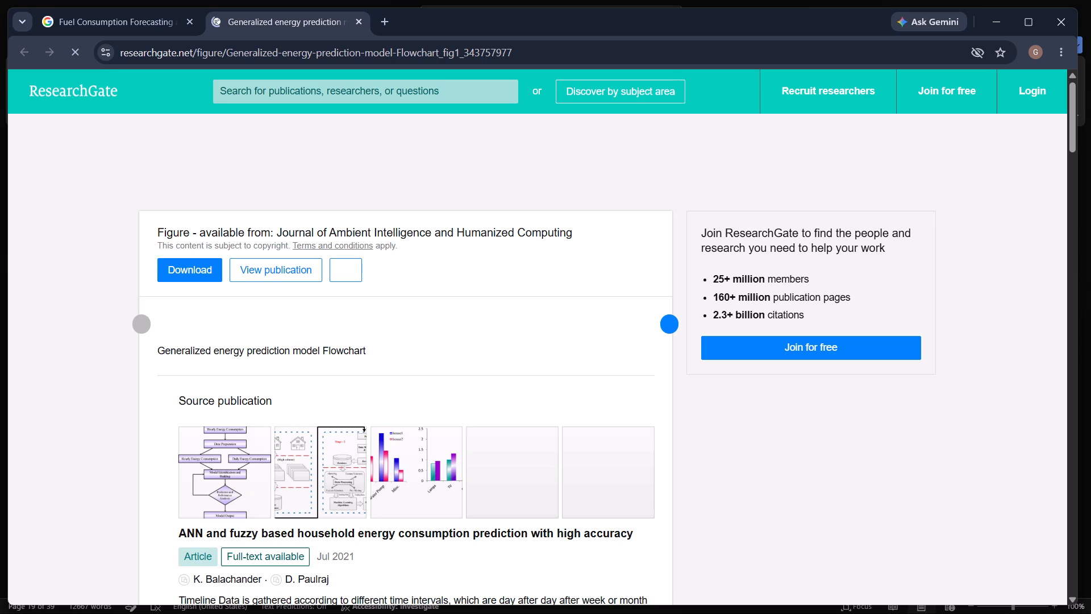
pyautogui.click(357, 22)
pyautogui.rightClick(741, 247)
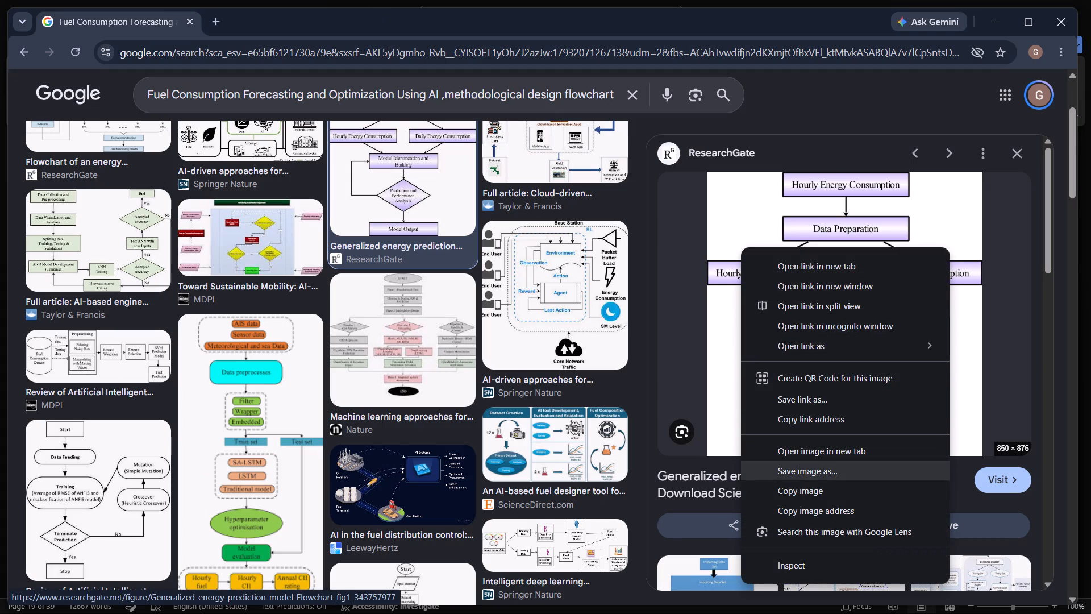
pyautogui.click(817, 489)
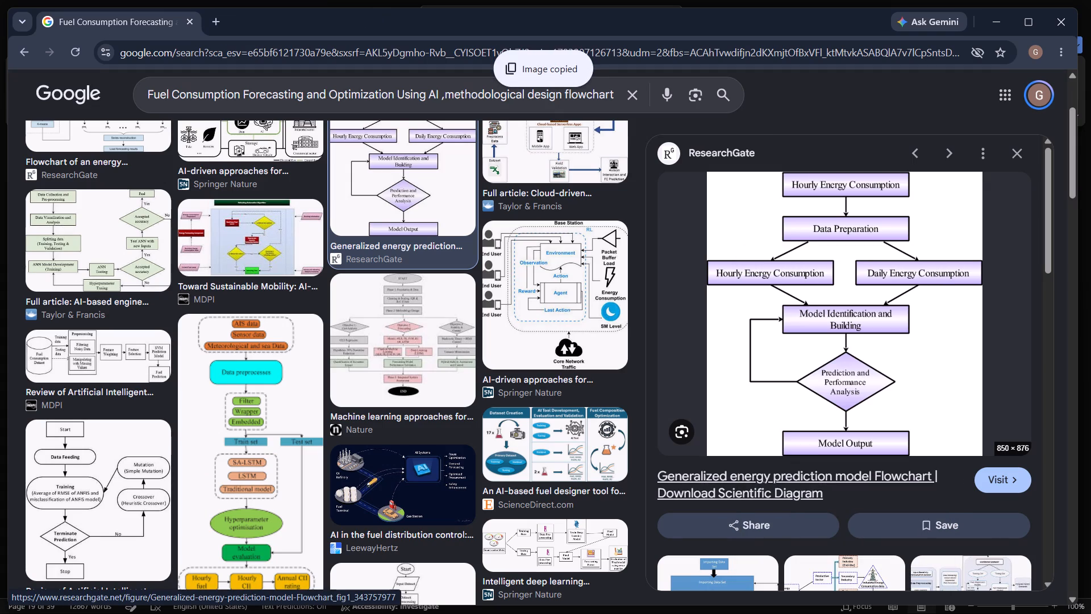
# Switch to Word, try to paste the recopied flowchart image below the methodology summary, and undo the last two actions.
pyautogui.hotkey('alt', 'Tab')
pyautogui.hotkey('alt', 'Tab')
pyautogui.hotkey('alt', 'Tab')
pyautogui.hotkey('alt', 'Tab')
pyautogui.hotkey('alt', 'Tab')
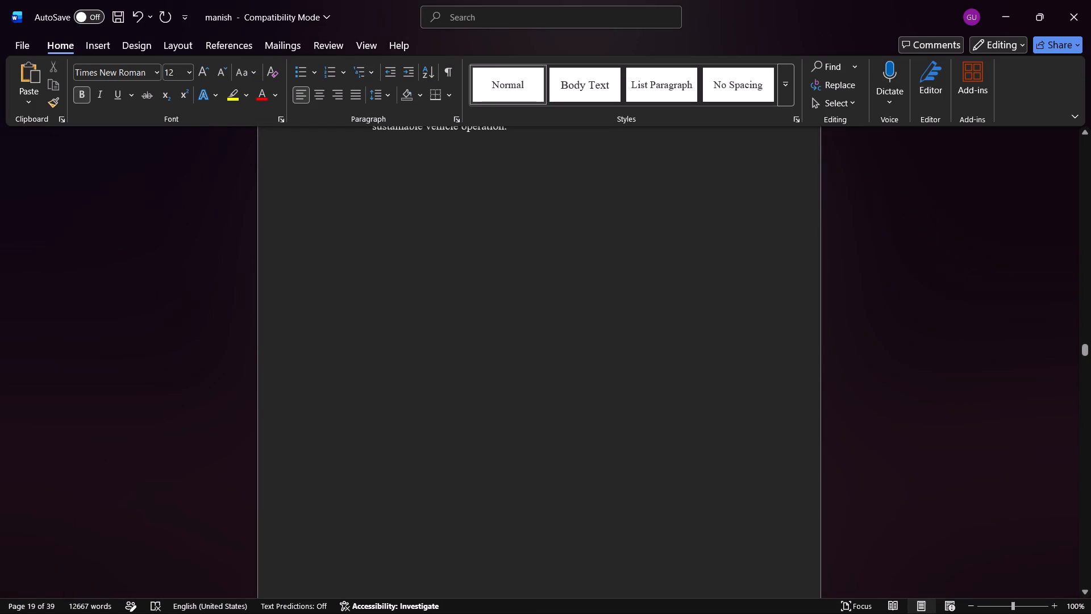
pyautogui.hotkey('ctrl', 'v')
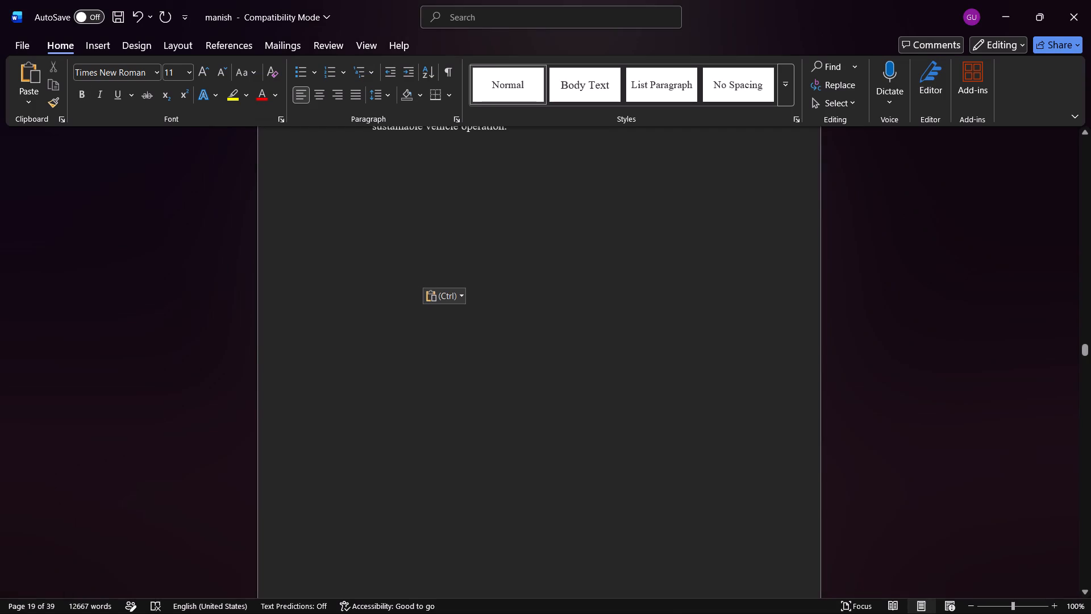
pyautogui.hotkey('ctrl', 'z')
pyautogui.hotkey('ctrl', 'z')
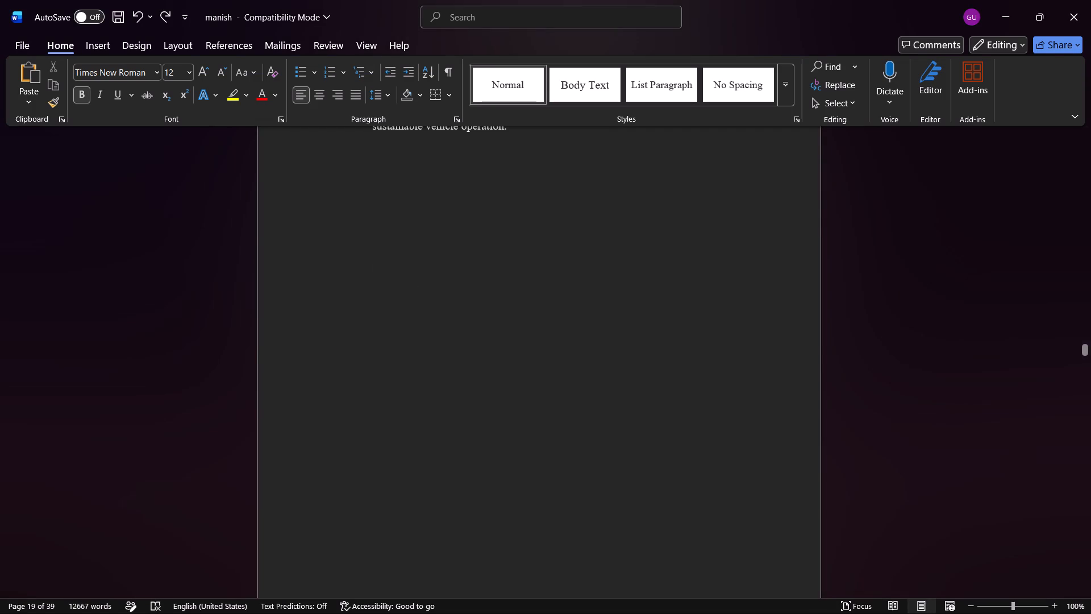
# Switch to Chrome and capture a screen snip of the full "Generalized energy prediction model Flowchart" preview image.
pyautogui.hotkey('alt', 'Tab')
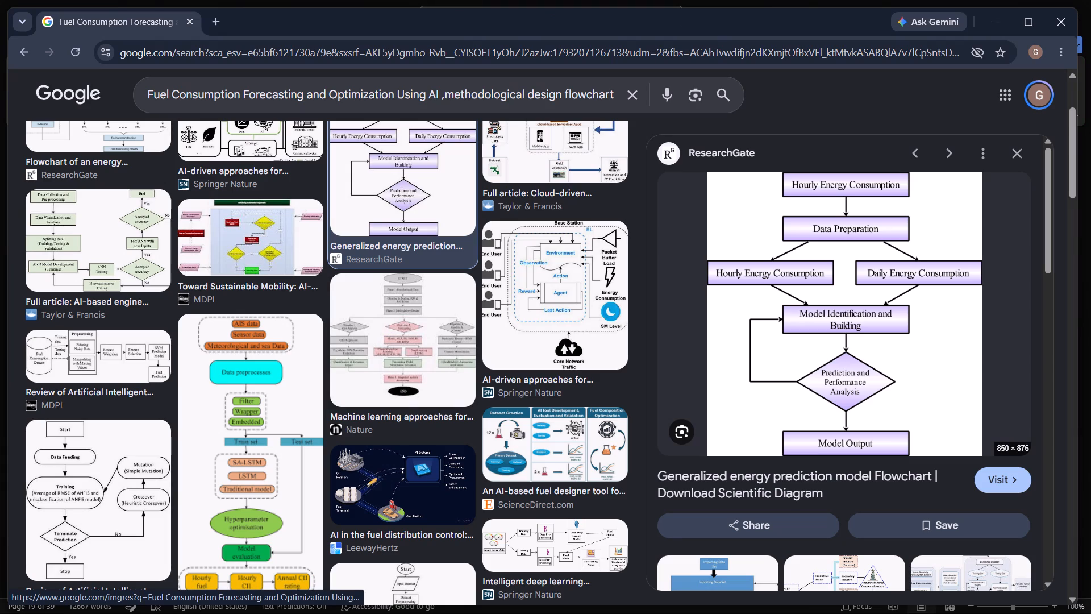
pyautogui.press('shift+super+s')
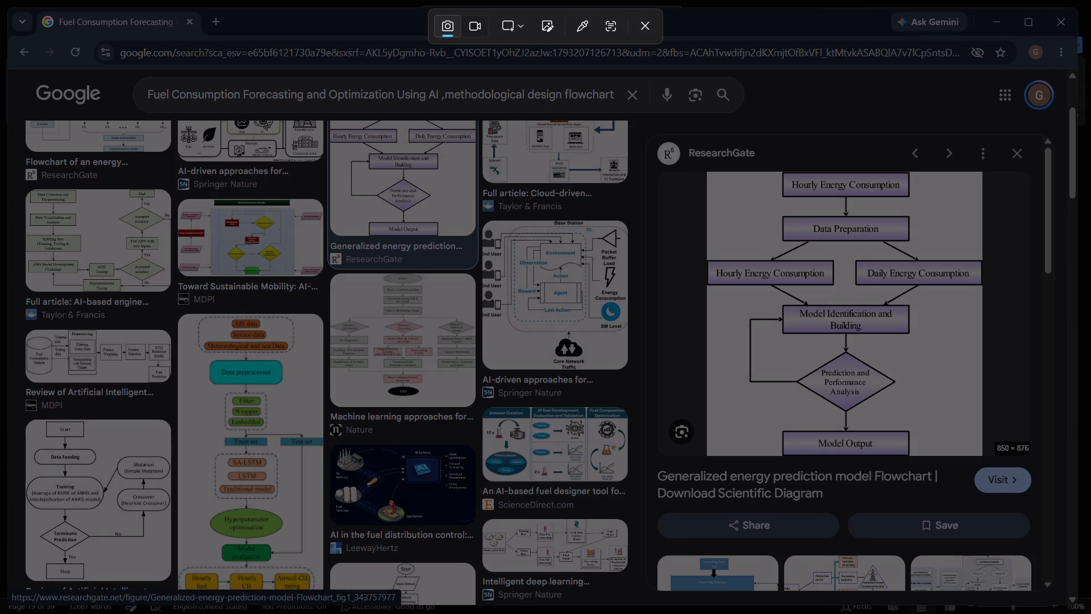
pyautogui.moveTo(706, 172); pyautogui.dragTo(920, 427)
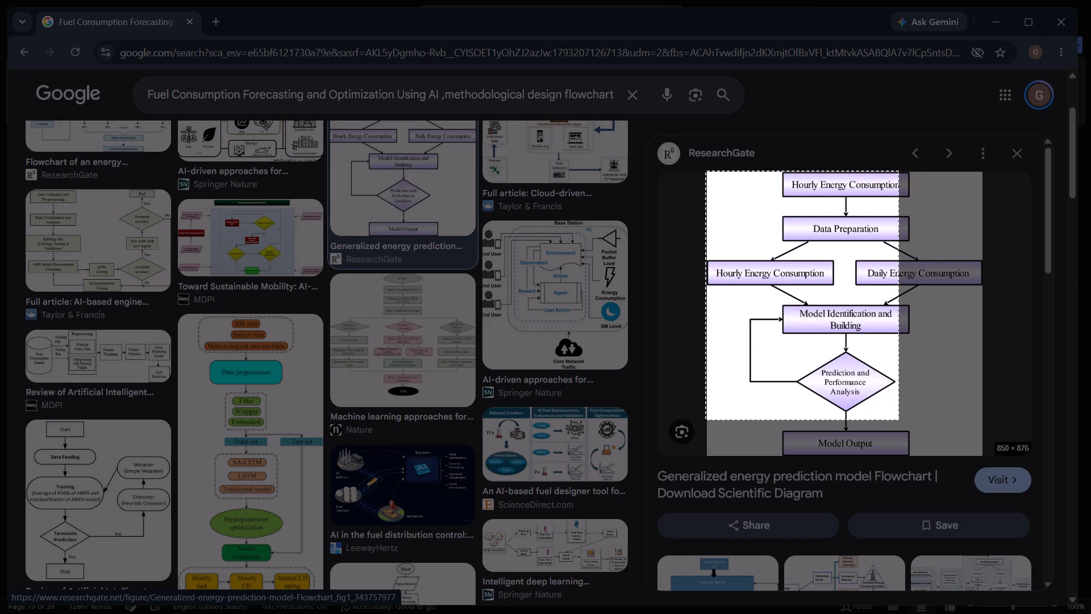
pyautogui.moveTo(920, 427); pyautogui.dragTo(983, 455)
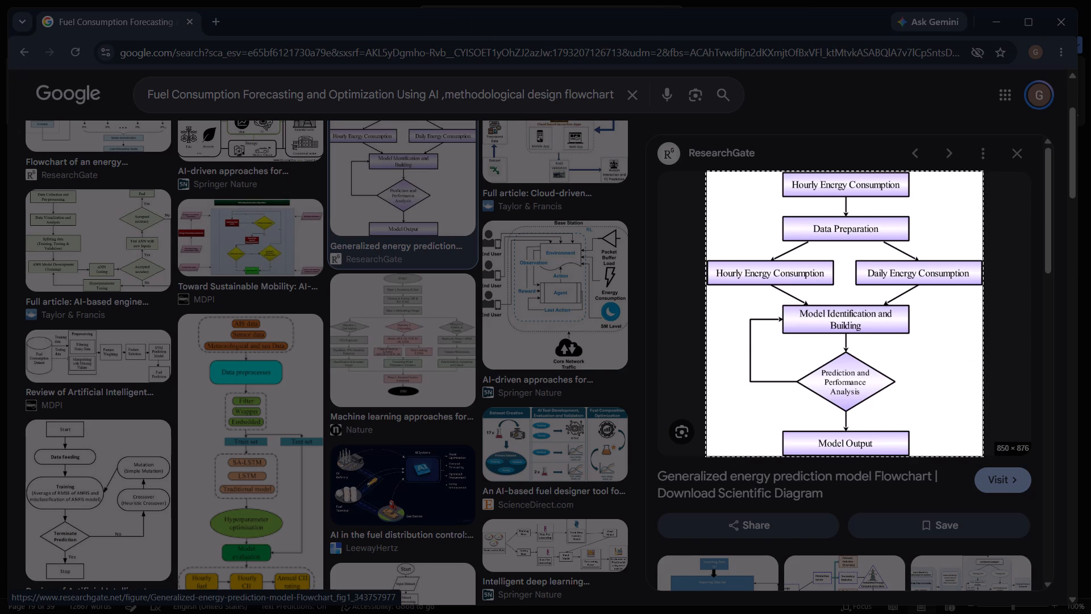
pyautogui.moveTo(983, 455); pyautogui.dragTo(982, 454)
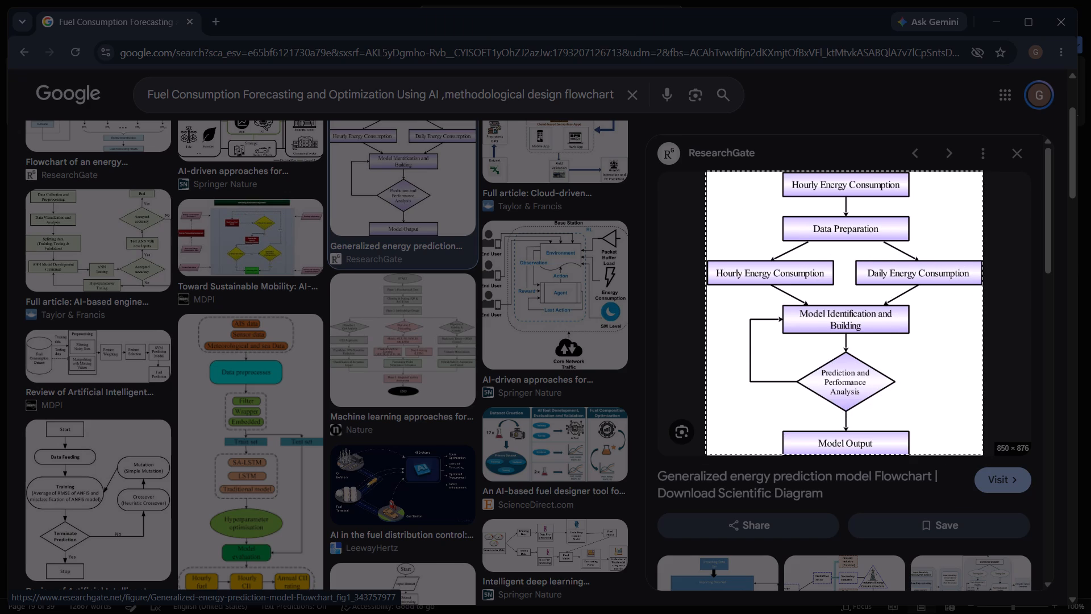
pyautogui.moveTo(982, 454); pyautogui.dragTo(982, 457)
# Switch to Word and replace the Product Catalog System flowchart with the captured flowchart, placed in the blank area below the methodology summary.
pyautogui.hotkey('alt', 'Tab')
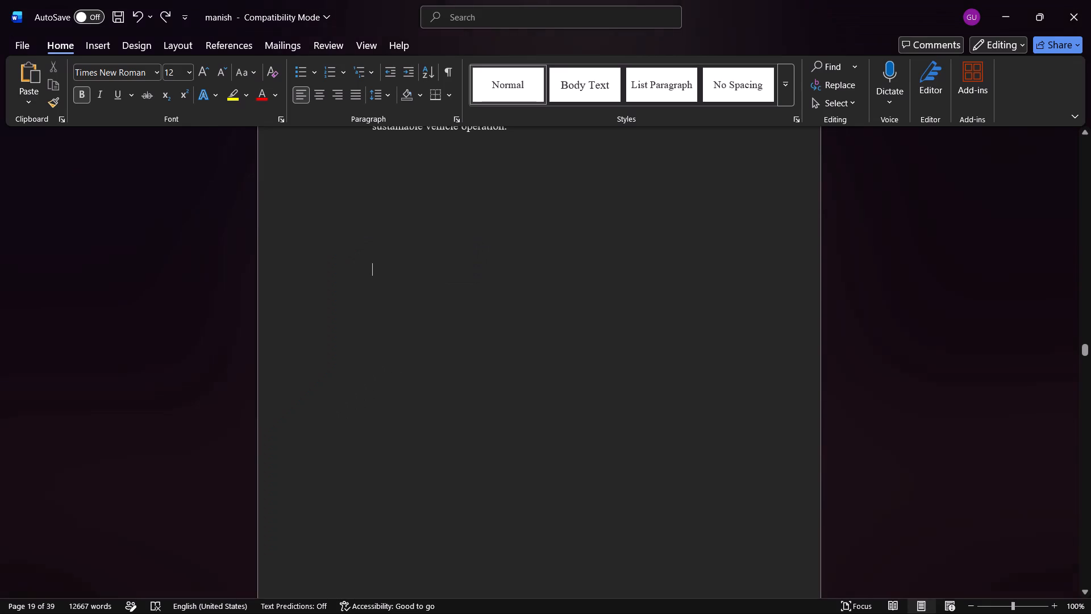
pyautogui.hotkey('ctrl', 'v')
pyautogui.scroll(-2, 982, 457)
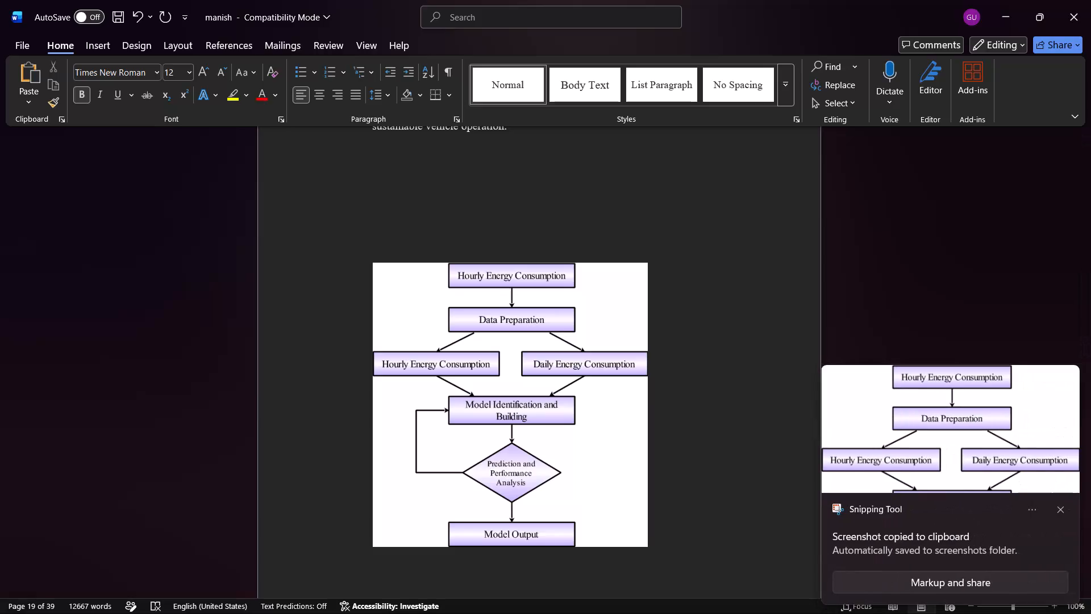
pyautogui.scroll(-2, 982, 457)
pyautogui.scroll(-3, 735, 392)
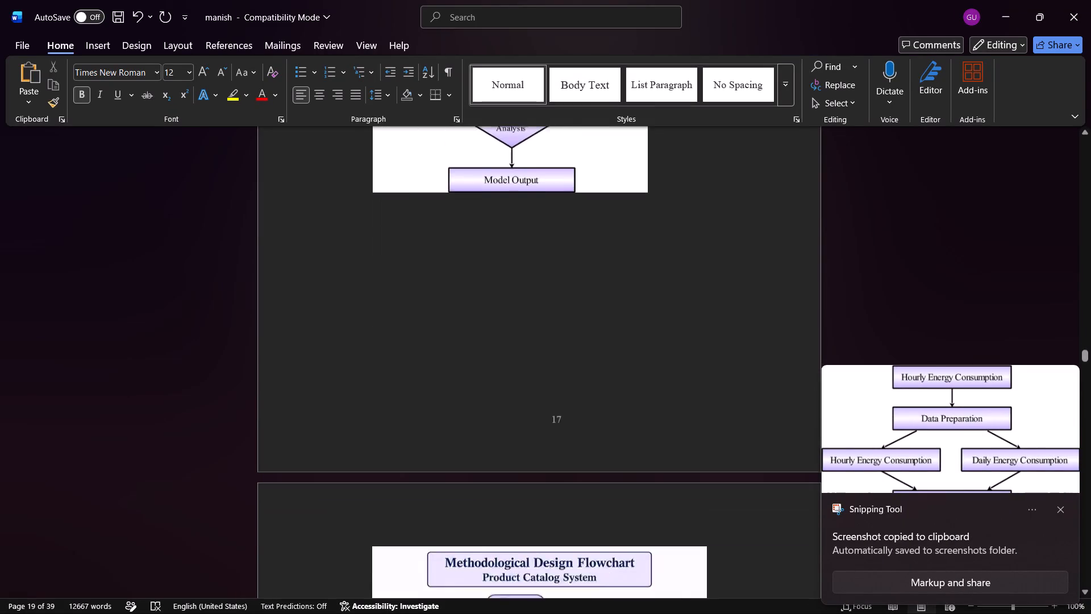
pyautogui.scroll(-2, 735, 392)
pyautogui.click(650, 426)
pyautogui.press('Delete')
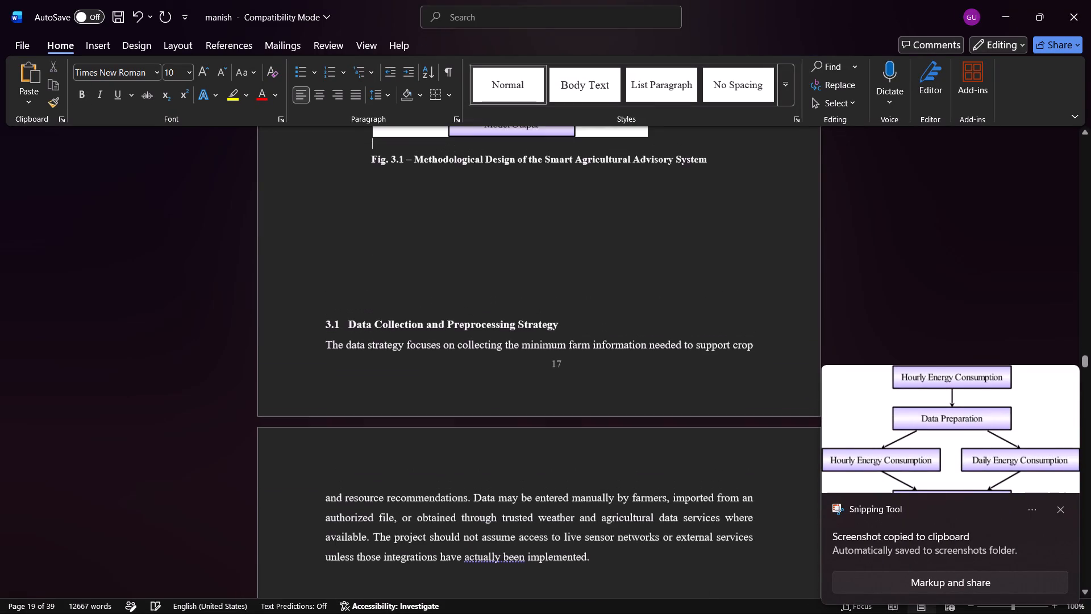
# Add two blank lines between the Fig. 3.1 caption and heading 3.1 so that section 3.1 starts on a new page.
pyautogui.scroll(1, 650, 426)
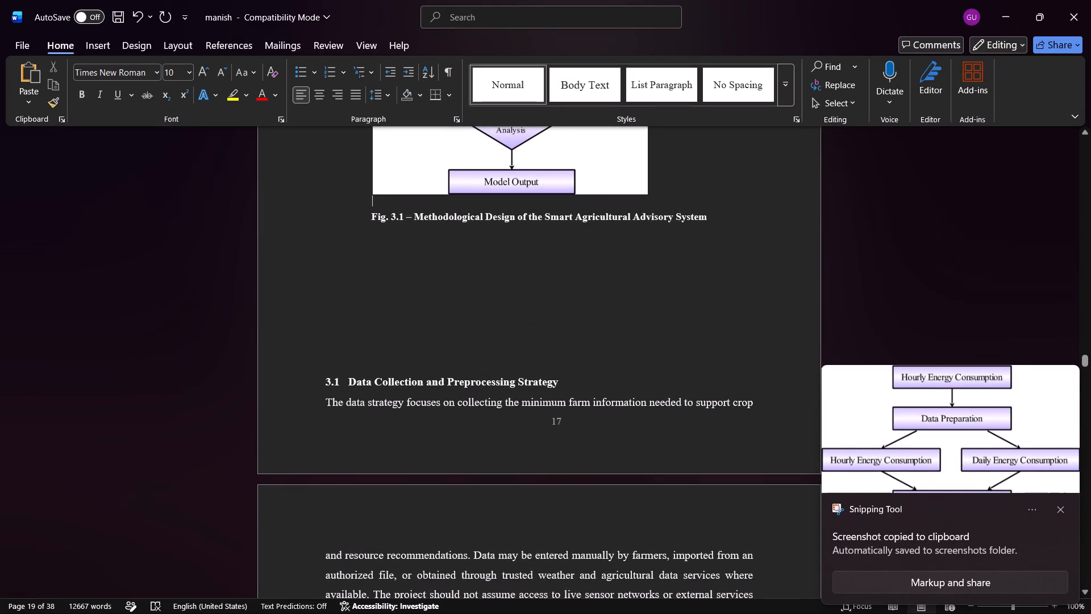
pyautogui.click(646, 320)
pyautogui.press('Return')
pyautogui.press('Return')
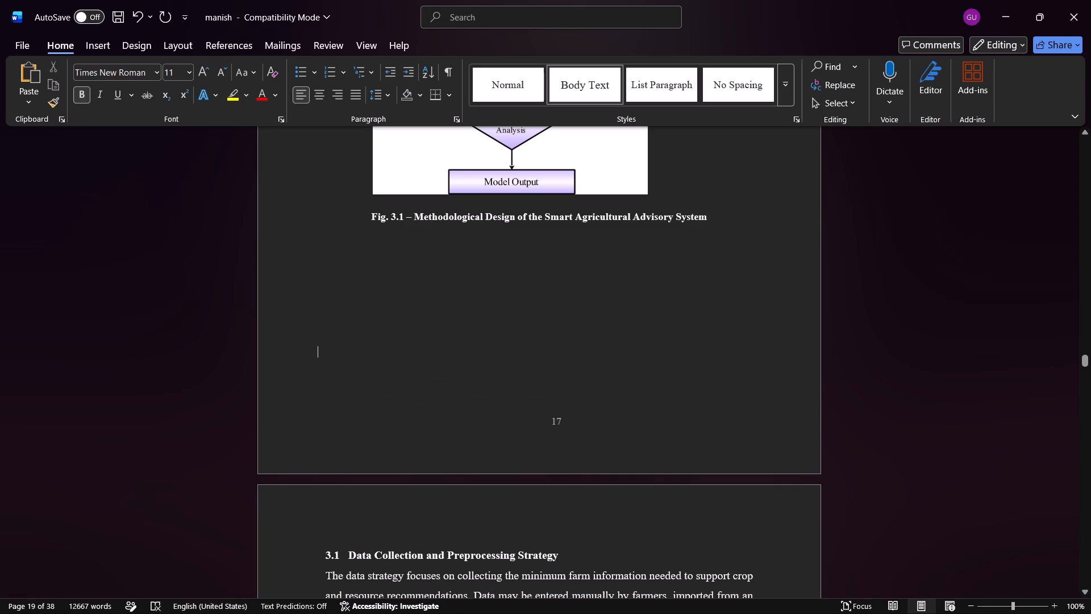
# Replace "Smart Agricultural Advisory System" in the Fig. 3.1 caption with "Fuel Consumption Forecasting and Optimization Using AI" from the clipboard history.
pyautogui.moveTo(544, 212); pyautogui.dragTo(597, 213)
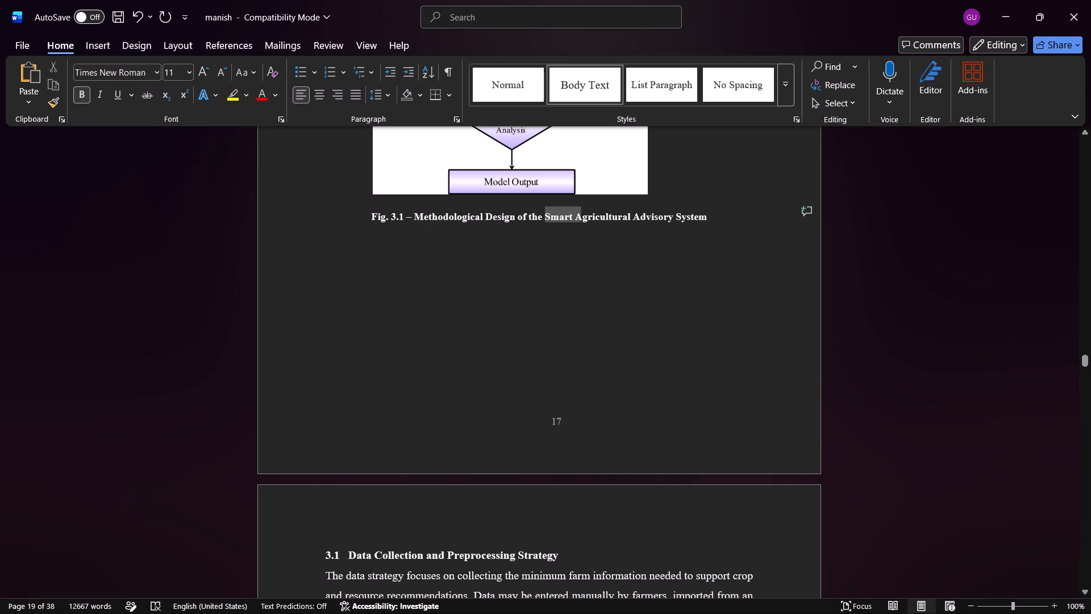
pyautogui.moveTo(597, 213); pyautogui.dragTo(707, 219)
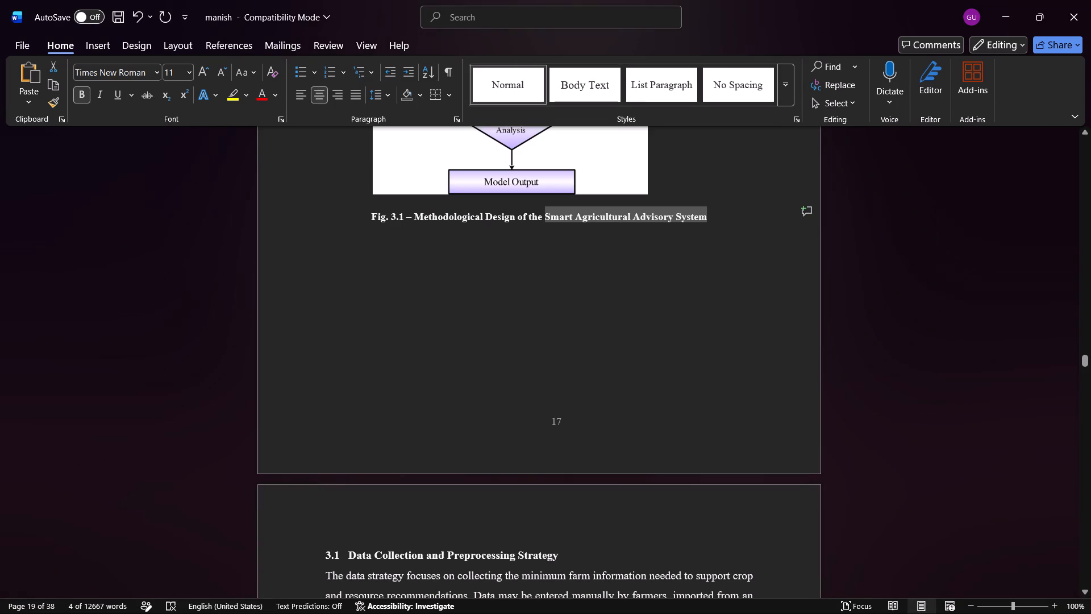
pyautogui.press('super+v')
pyautogui.scroll(-3, 647, 395)
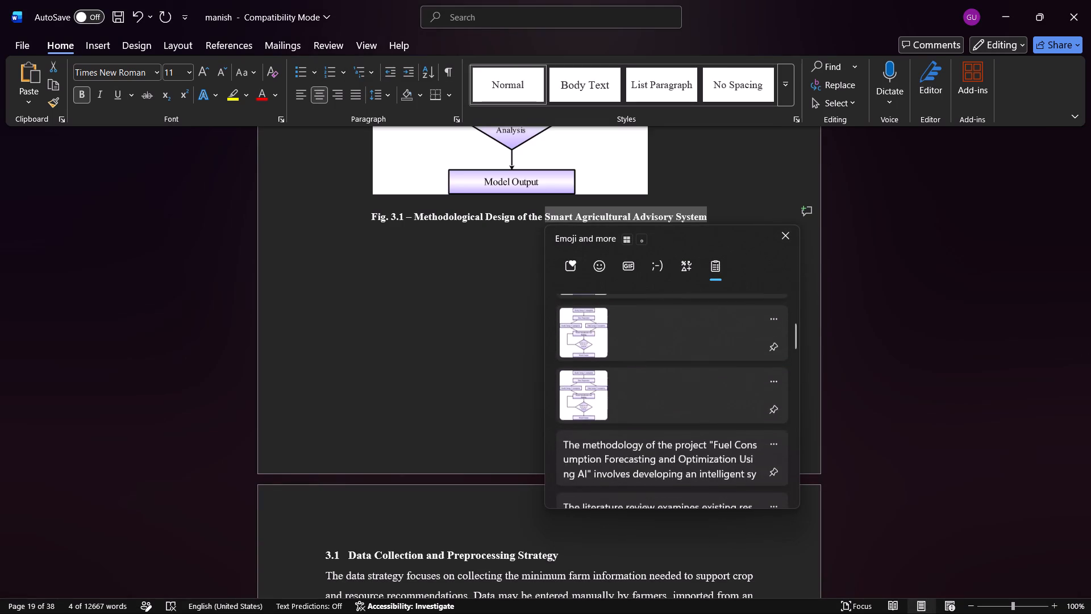
pyautogui.scroll(-9, 647, 395)
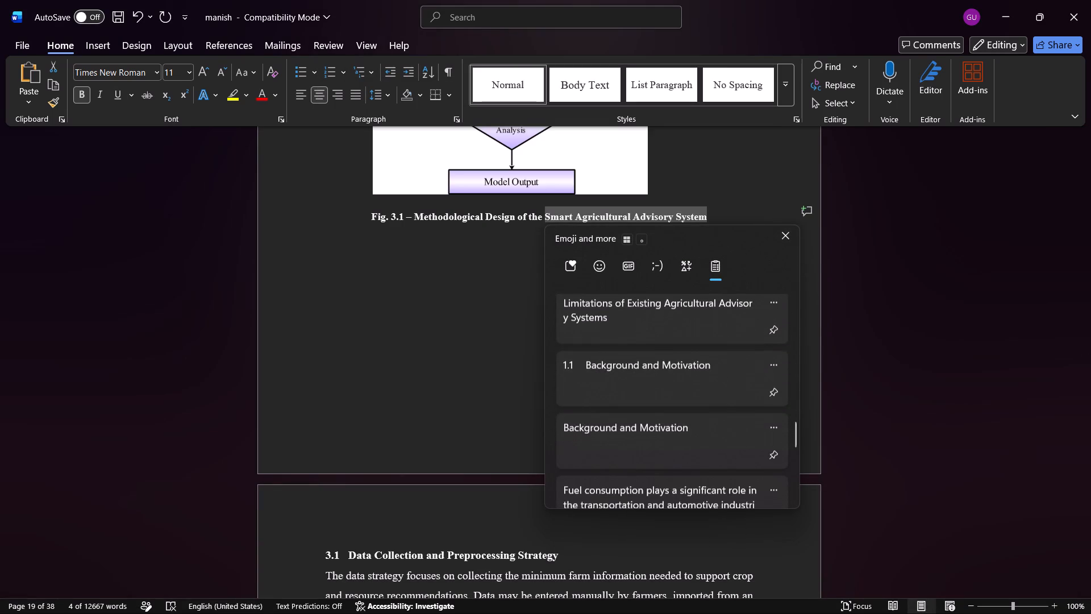
pyautogui.scroll(-6, 647, 395)
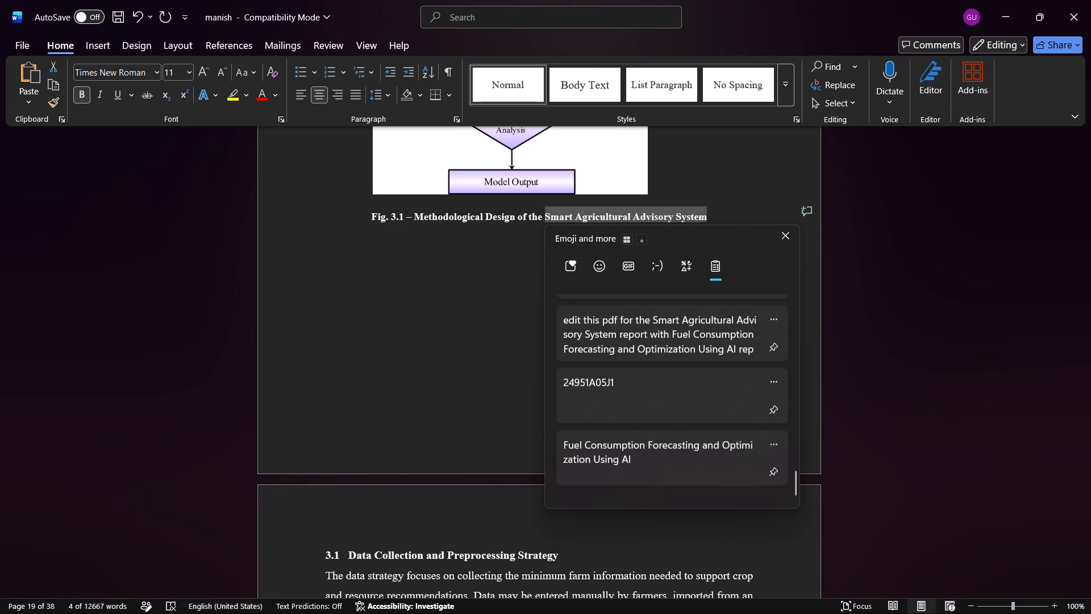
pyautogui.scroll(-2, 647, 395)
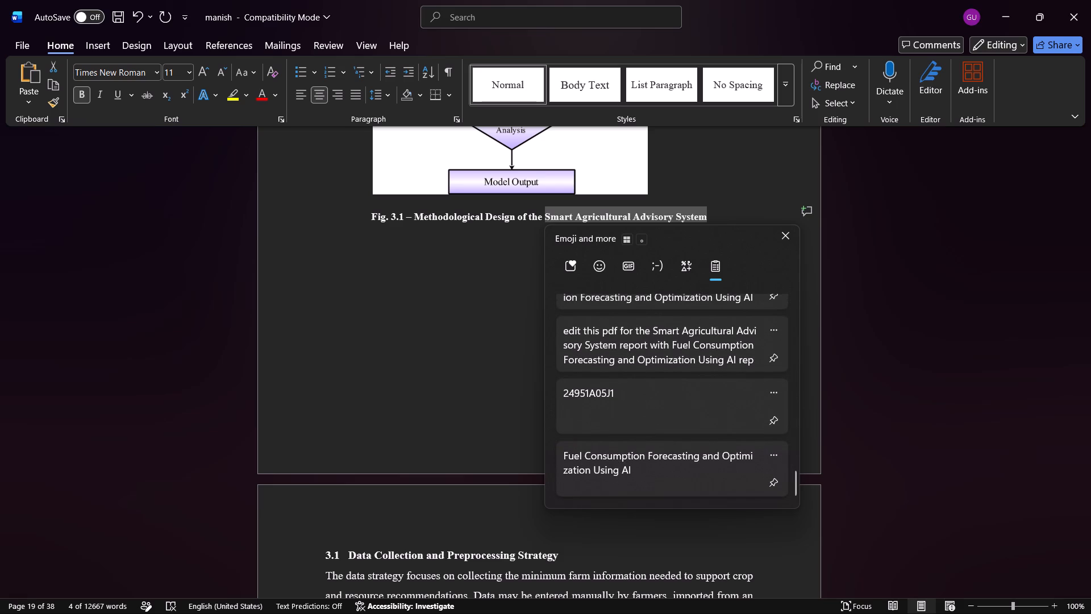
pyautogui.click(632, 476)
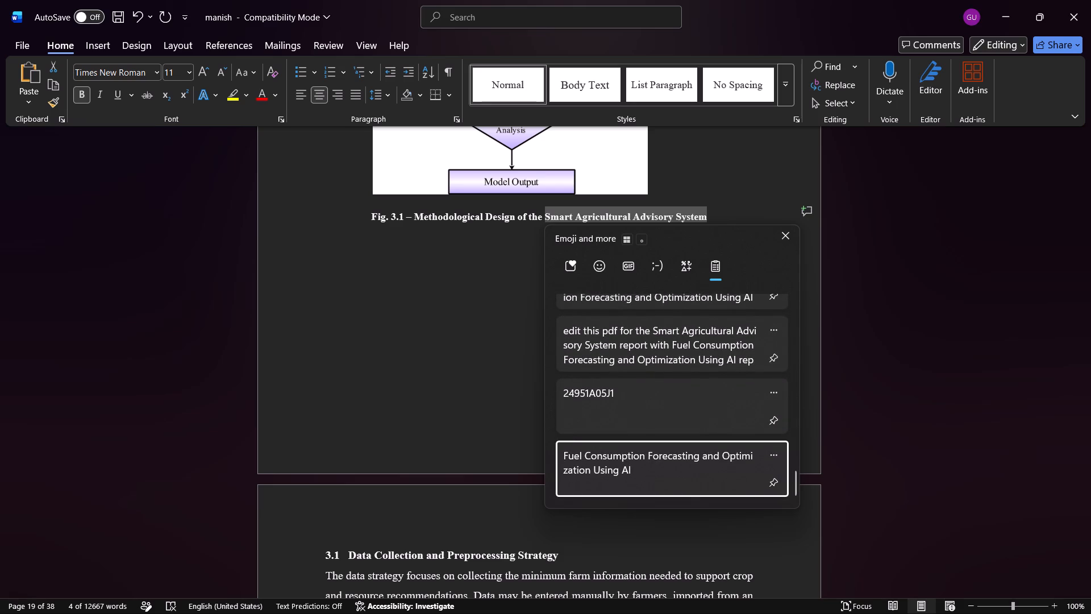
pyautogui.hotkey('ctrl', 'v')
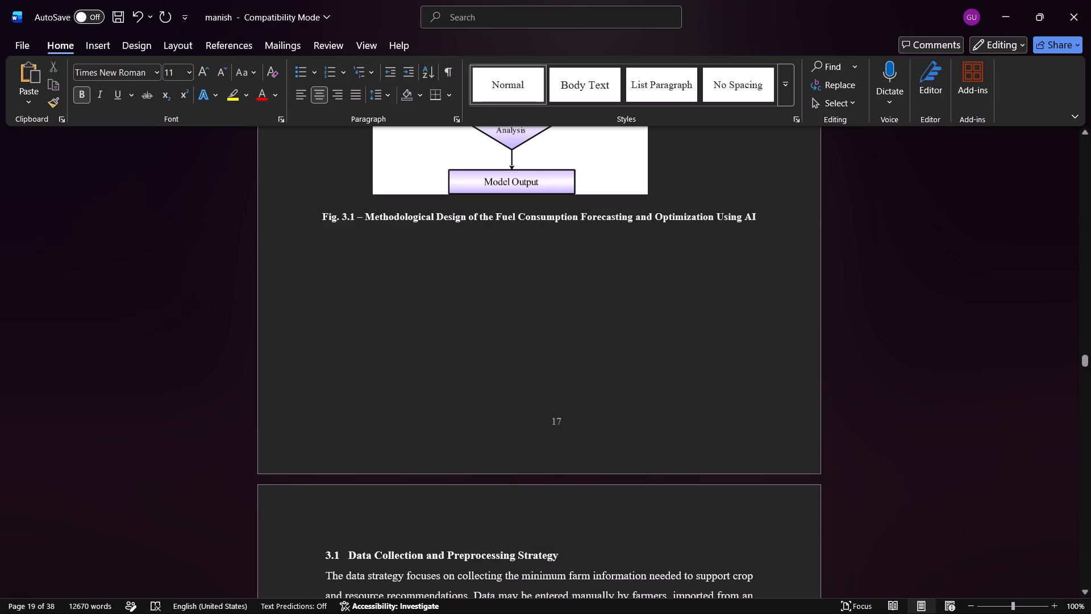
# Examine the text and page layout of section 3.1 and the Data Collection part that follows it.
pyautogui.scroll(-2, 419, 240)
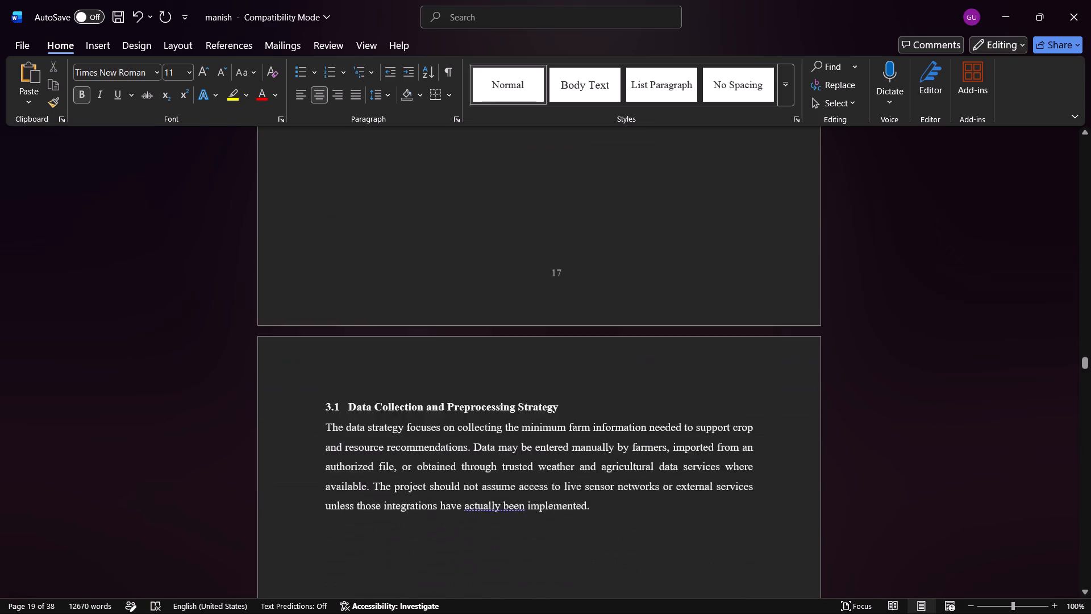
pyautogui.scroll(-2, 419, 240)
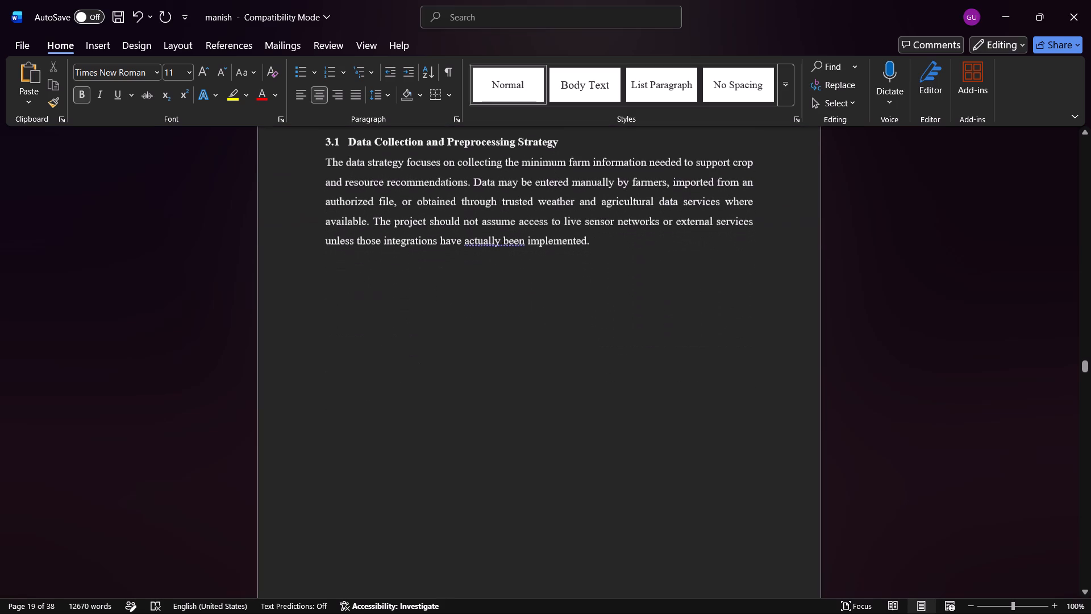
pyautogui.scroll(-6, 419, 240)
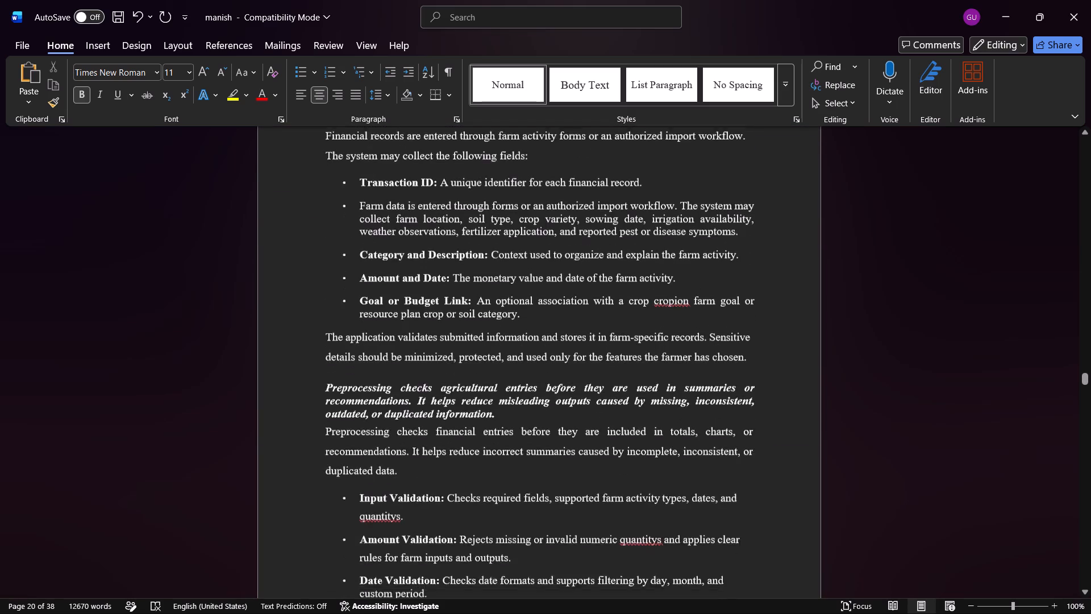
pyautogui.scroll(5, 419, 240)
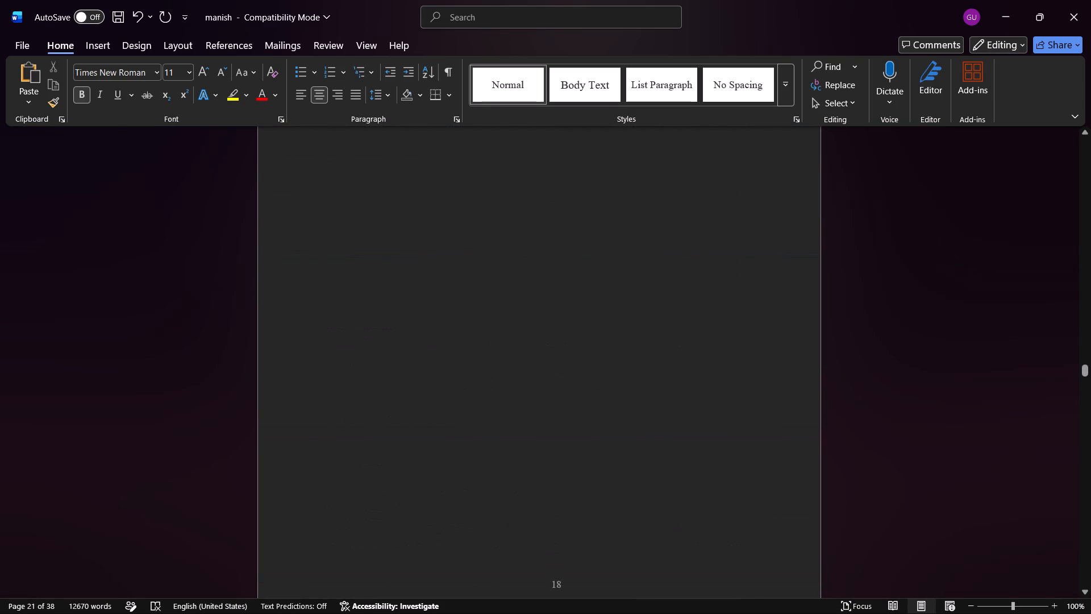
pyautogui.scroll(1, 419, 240)
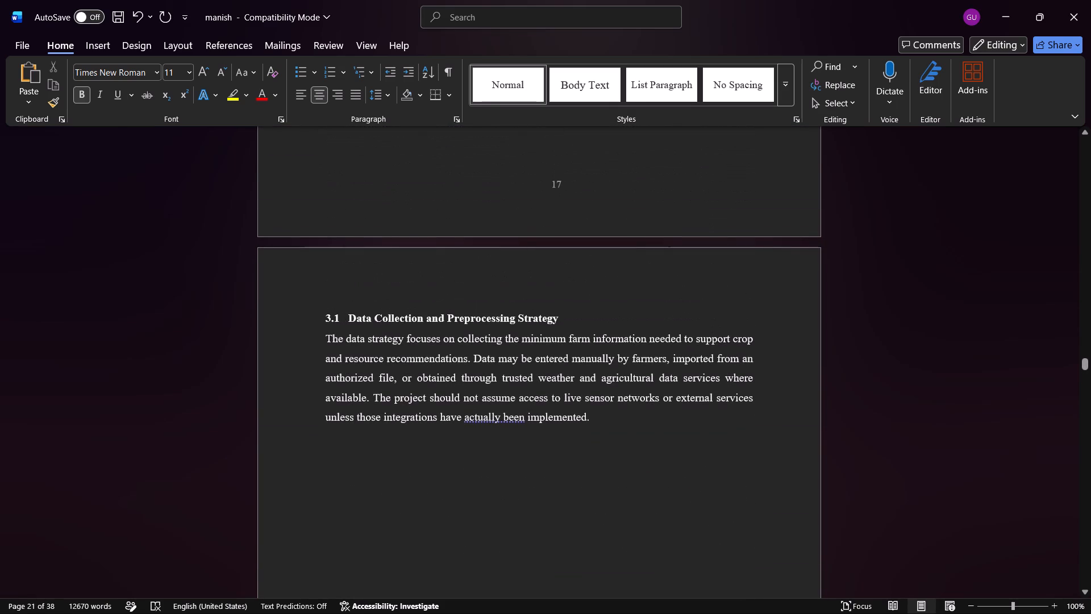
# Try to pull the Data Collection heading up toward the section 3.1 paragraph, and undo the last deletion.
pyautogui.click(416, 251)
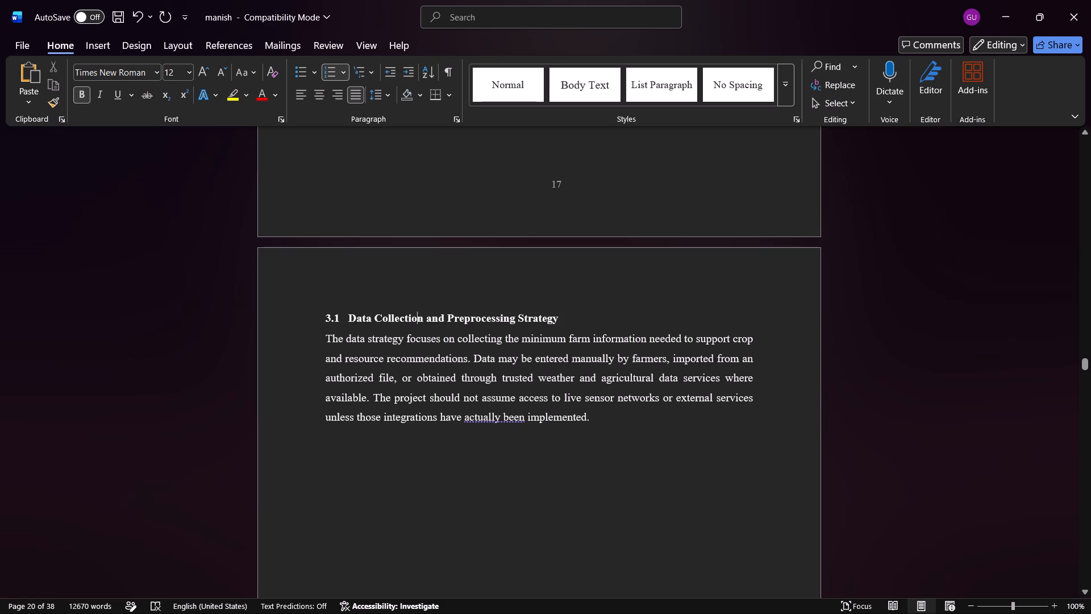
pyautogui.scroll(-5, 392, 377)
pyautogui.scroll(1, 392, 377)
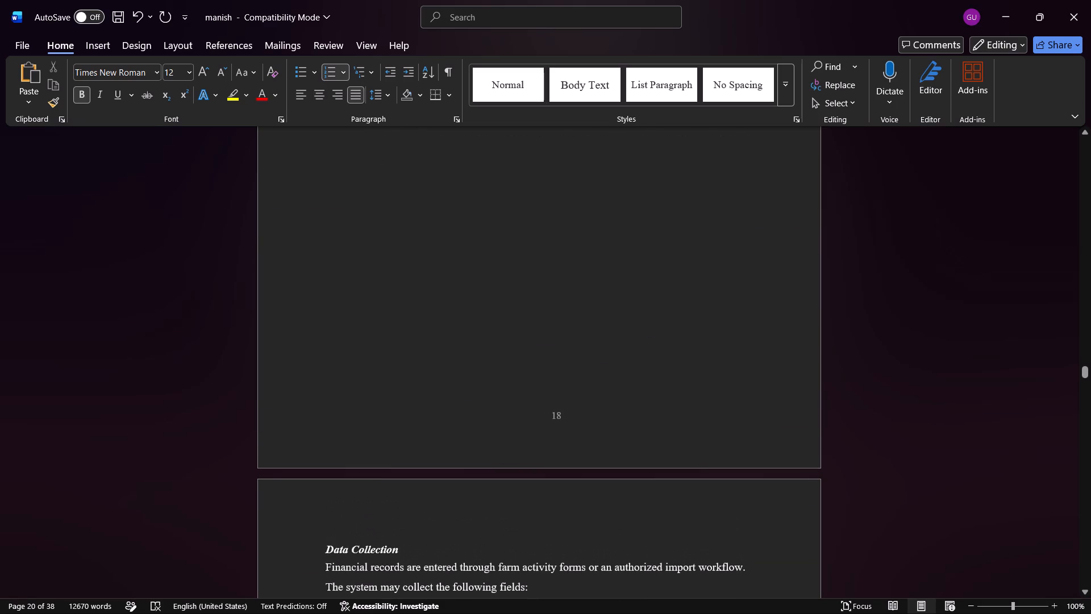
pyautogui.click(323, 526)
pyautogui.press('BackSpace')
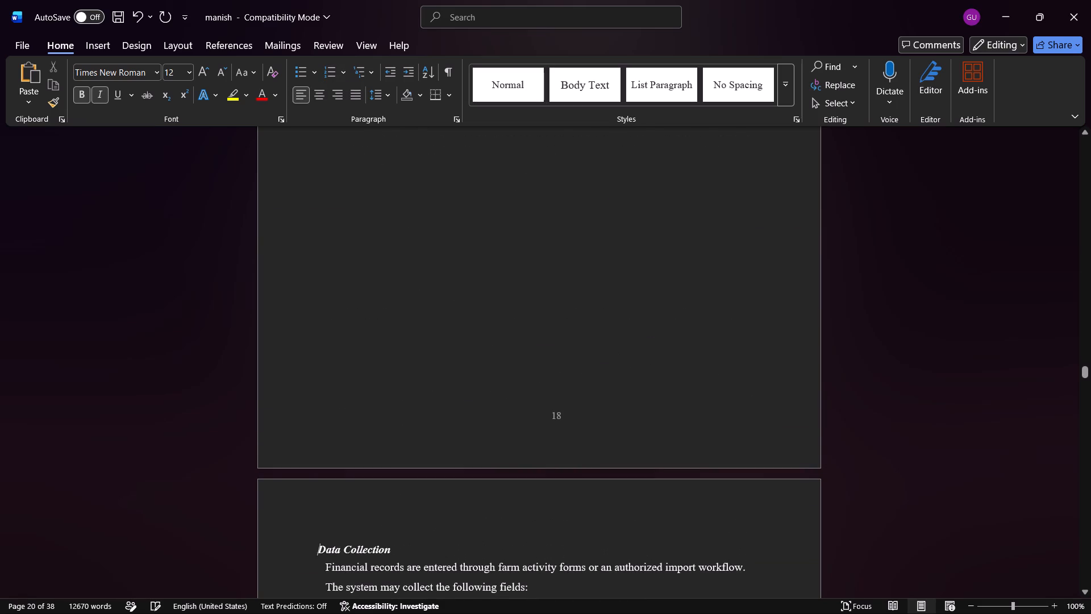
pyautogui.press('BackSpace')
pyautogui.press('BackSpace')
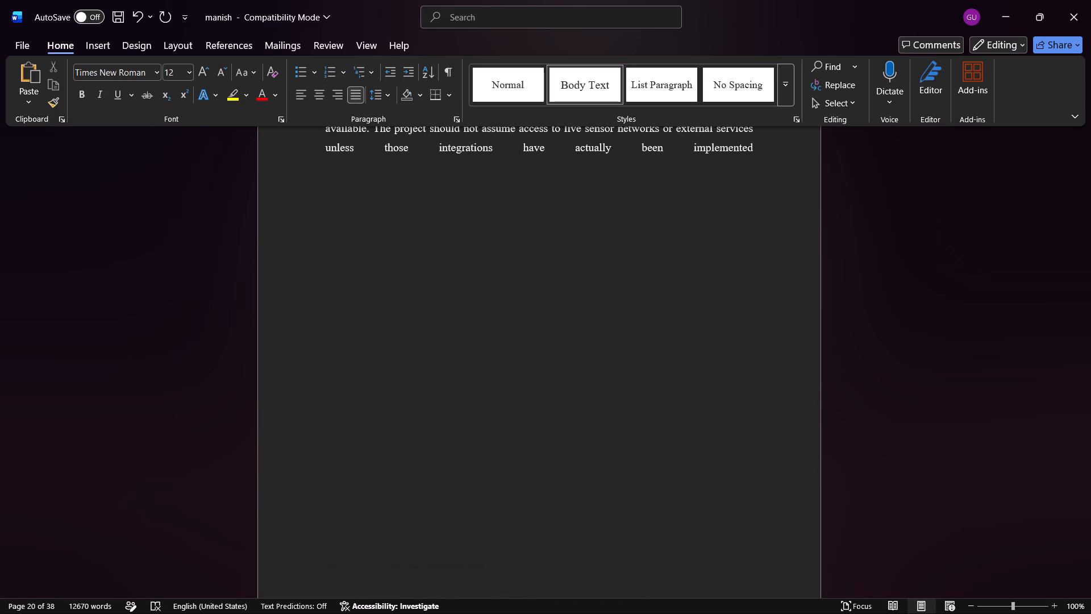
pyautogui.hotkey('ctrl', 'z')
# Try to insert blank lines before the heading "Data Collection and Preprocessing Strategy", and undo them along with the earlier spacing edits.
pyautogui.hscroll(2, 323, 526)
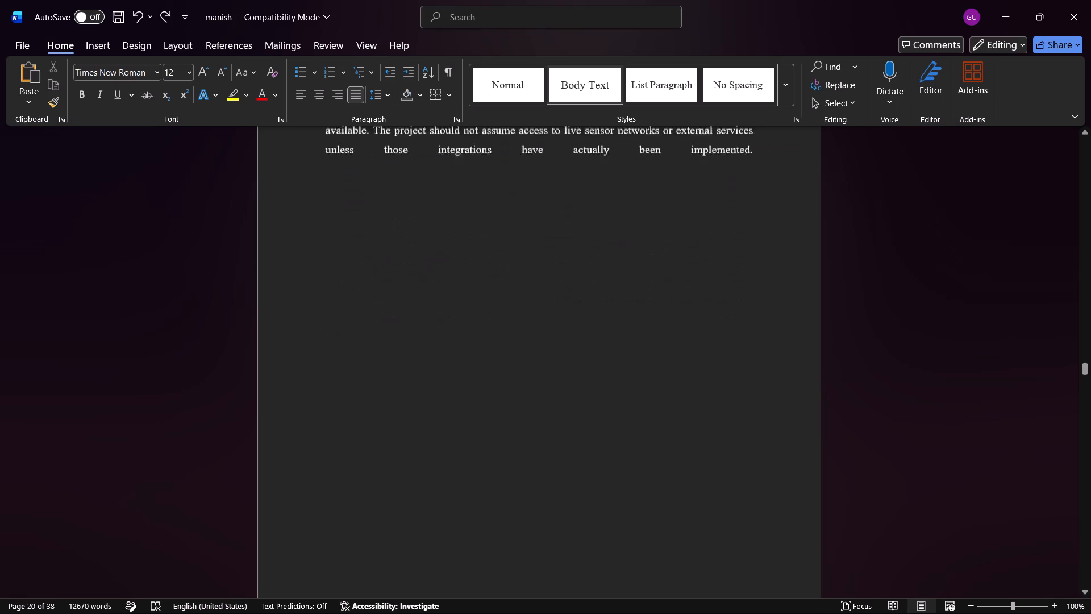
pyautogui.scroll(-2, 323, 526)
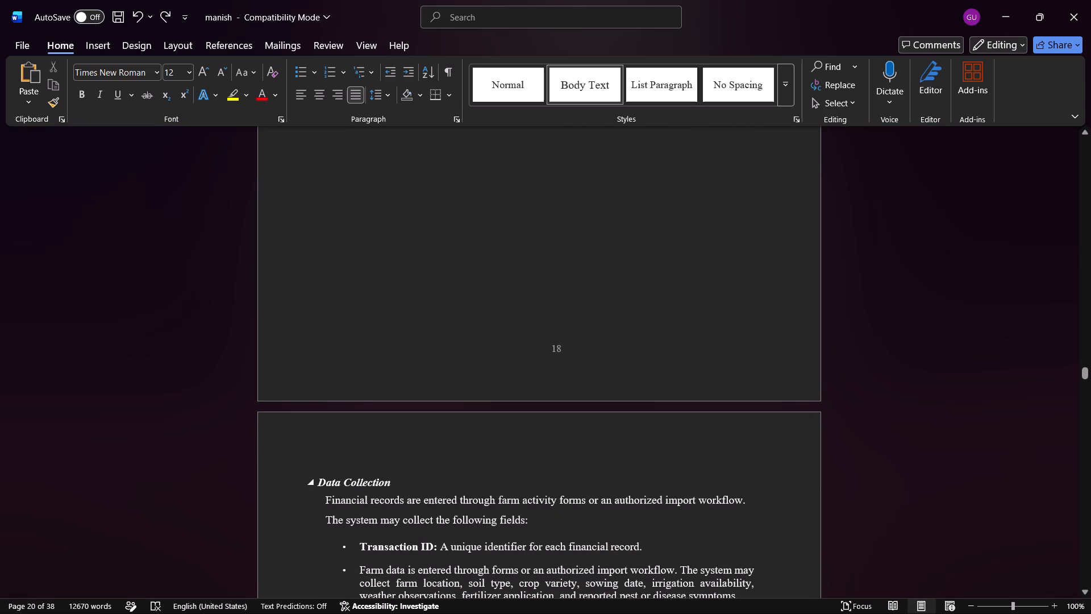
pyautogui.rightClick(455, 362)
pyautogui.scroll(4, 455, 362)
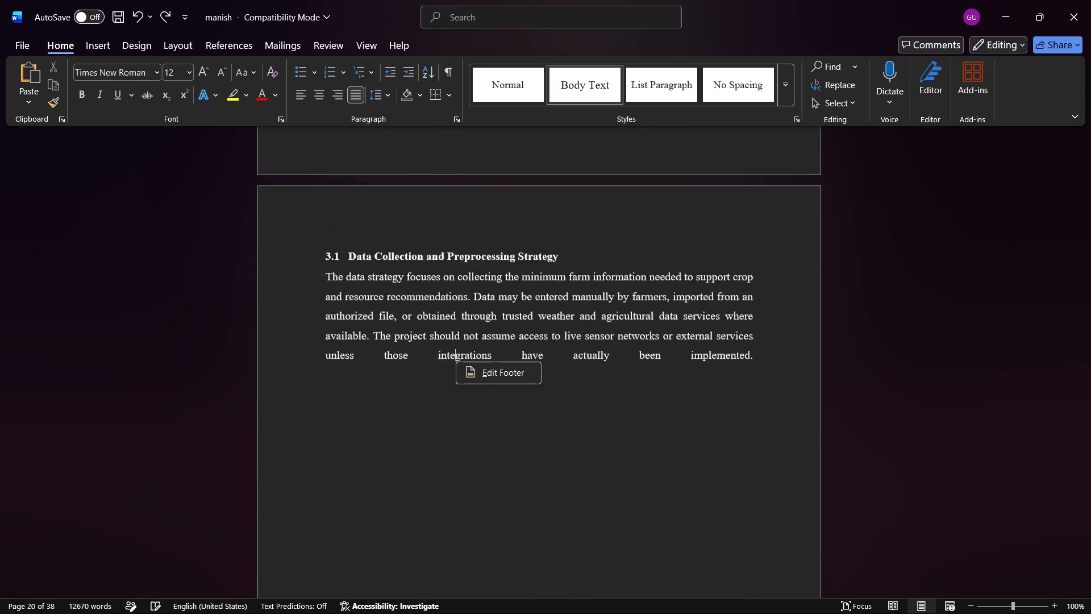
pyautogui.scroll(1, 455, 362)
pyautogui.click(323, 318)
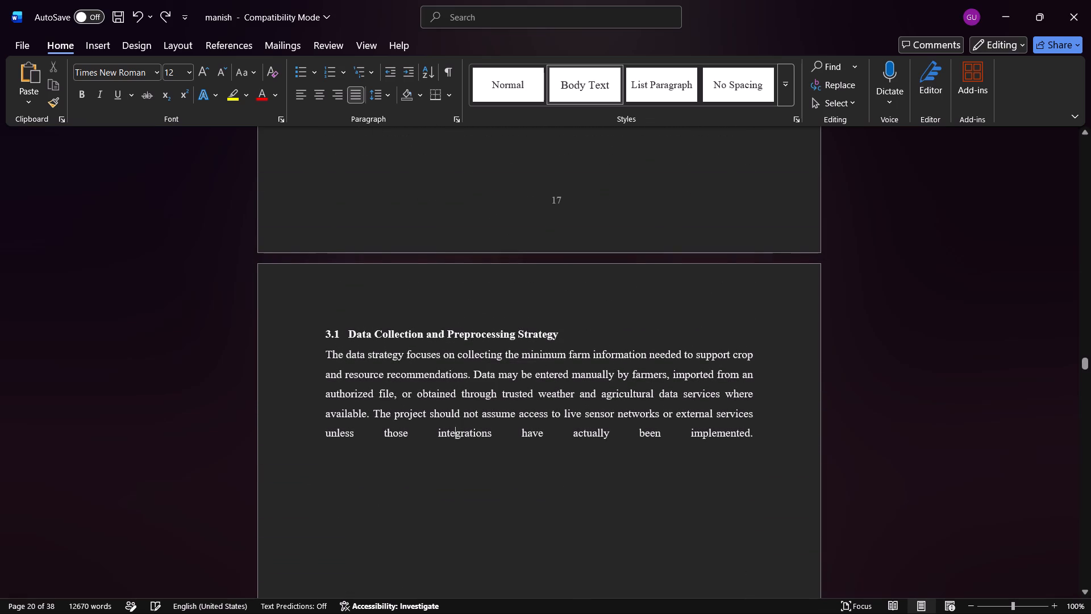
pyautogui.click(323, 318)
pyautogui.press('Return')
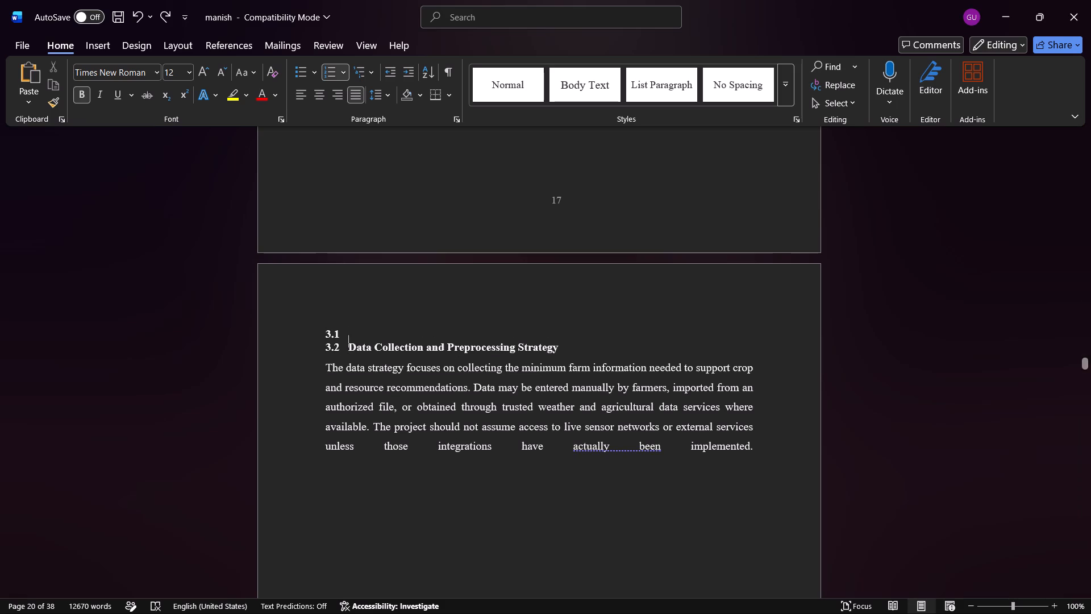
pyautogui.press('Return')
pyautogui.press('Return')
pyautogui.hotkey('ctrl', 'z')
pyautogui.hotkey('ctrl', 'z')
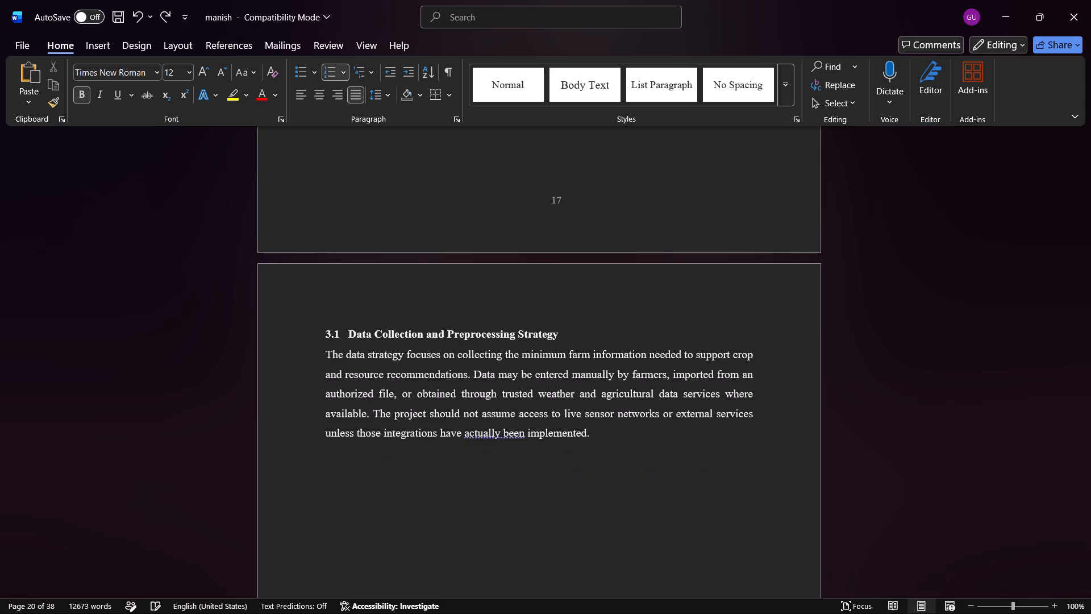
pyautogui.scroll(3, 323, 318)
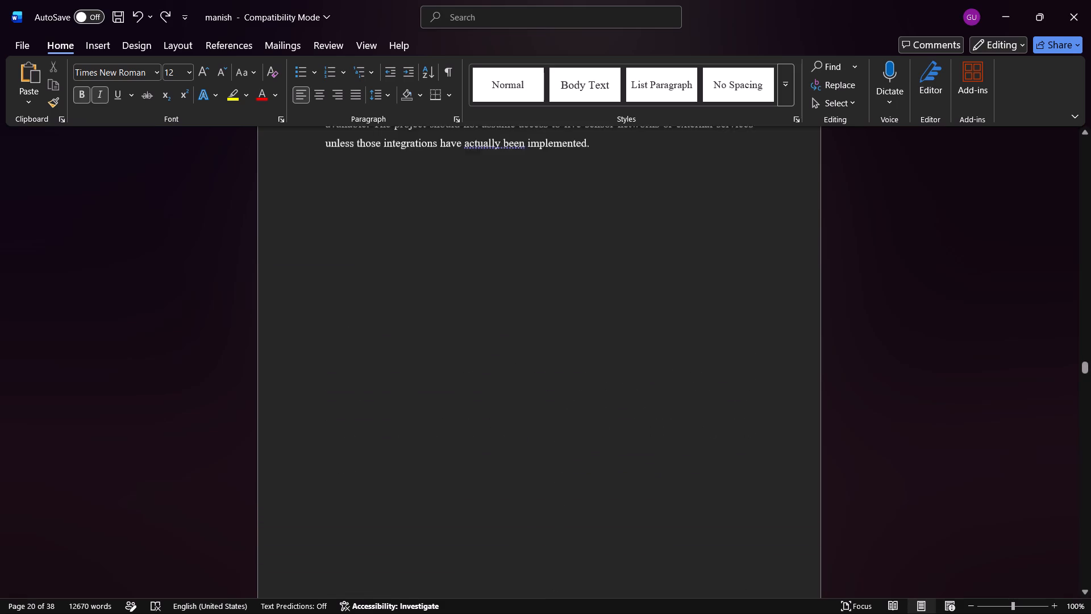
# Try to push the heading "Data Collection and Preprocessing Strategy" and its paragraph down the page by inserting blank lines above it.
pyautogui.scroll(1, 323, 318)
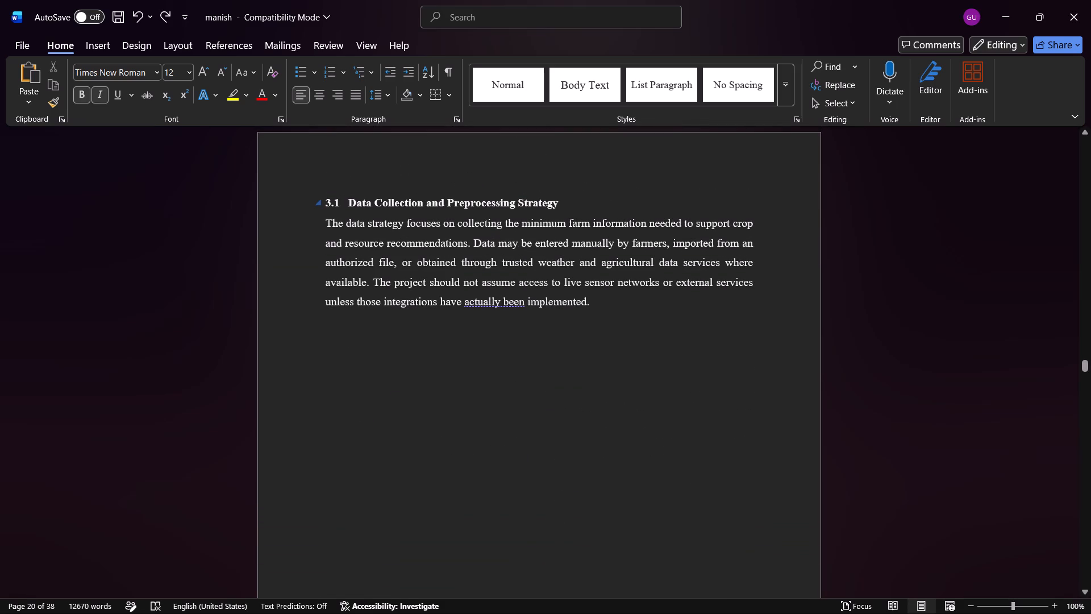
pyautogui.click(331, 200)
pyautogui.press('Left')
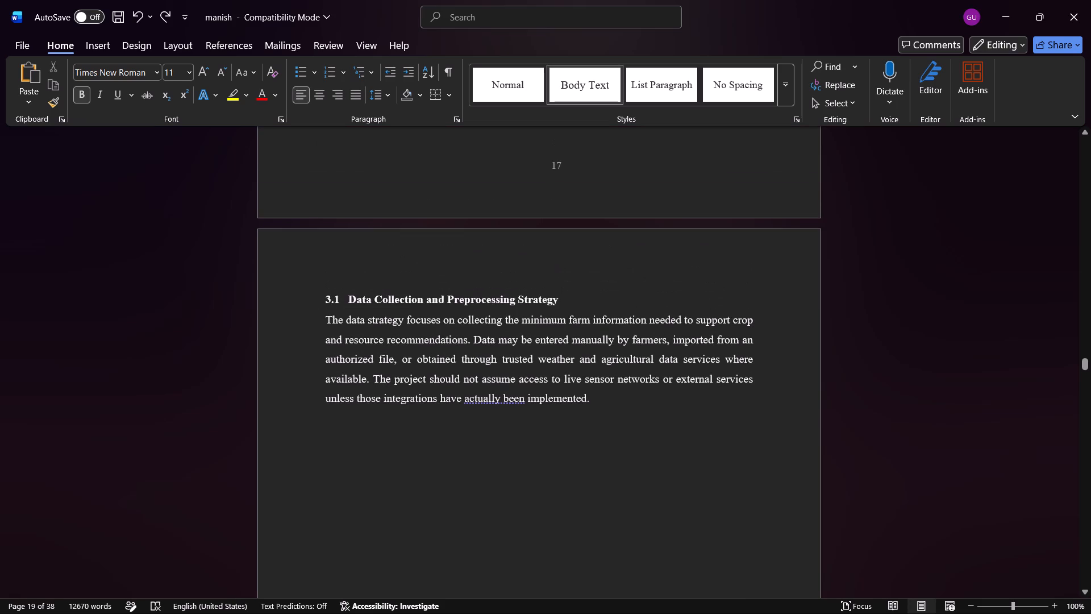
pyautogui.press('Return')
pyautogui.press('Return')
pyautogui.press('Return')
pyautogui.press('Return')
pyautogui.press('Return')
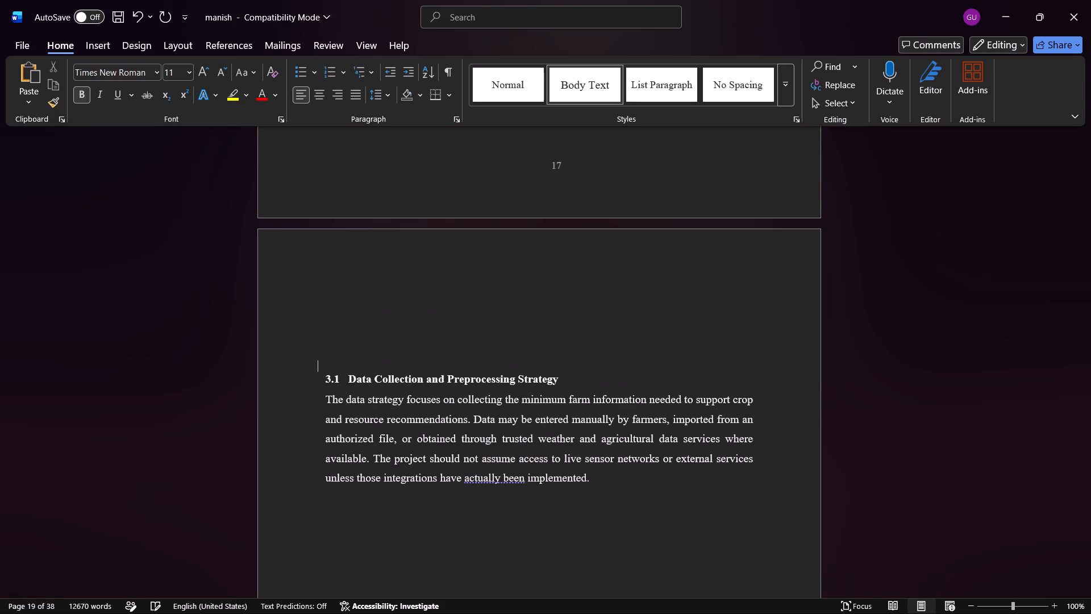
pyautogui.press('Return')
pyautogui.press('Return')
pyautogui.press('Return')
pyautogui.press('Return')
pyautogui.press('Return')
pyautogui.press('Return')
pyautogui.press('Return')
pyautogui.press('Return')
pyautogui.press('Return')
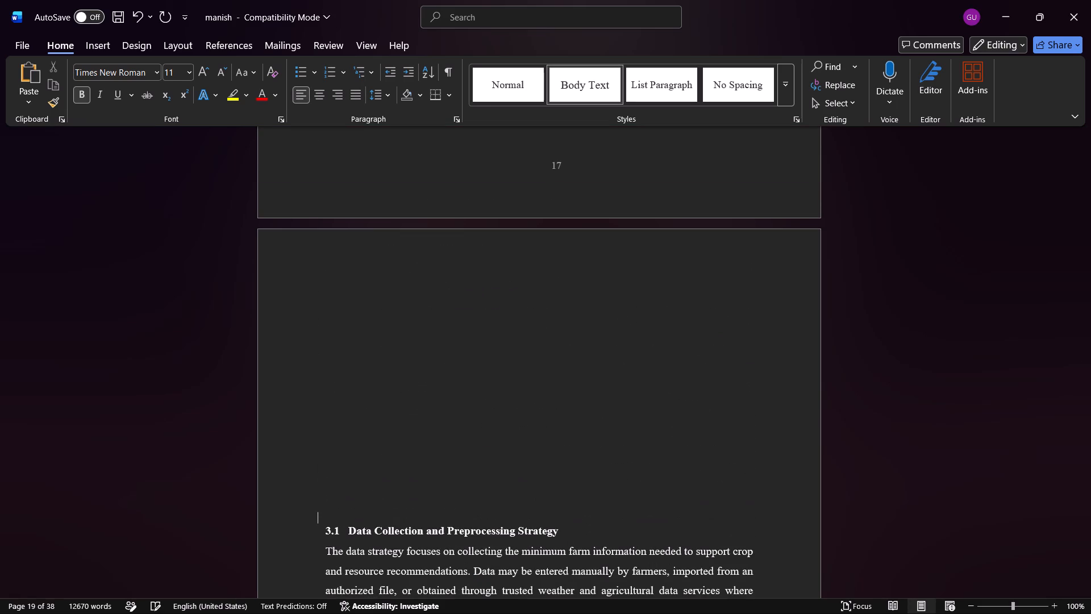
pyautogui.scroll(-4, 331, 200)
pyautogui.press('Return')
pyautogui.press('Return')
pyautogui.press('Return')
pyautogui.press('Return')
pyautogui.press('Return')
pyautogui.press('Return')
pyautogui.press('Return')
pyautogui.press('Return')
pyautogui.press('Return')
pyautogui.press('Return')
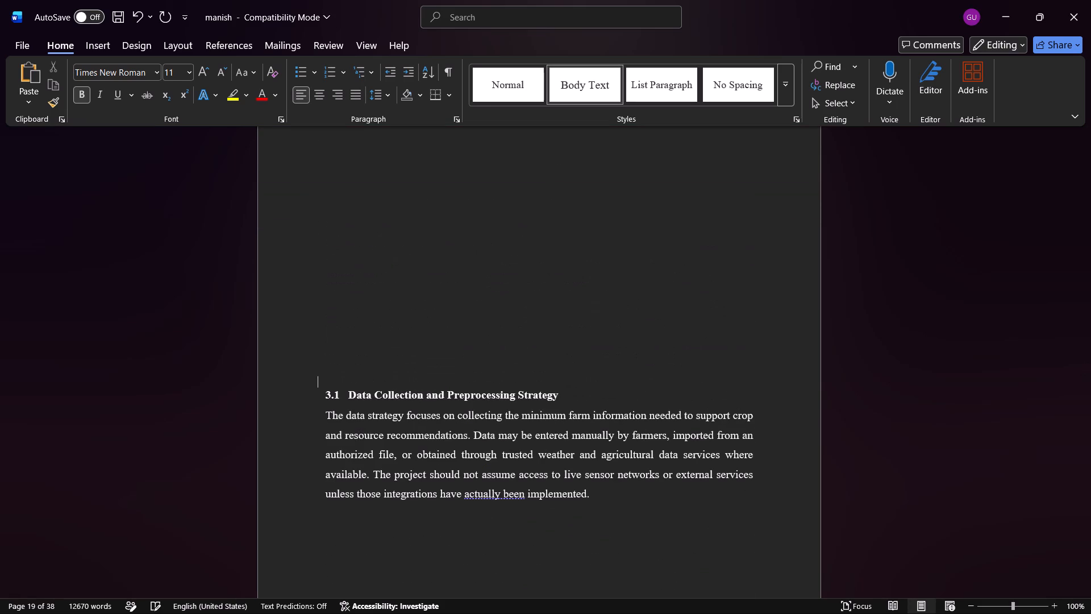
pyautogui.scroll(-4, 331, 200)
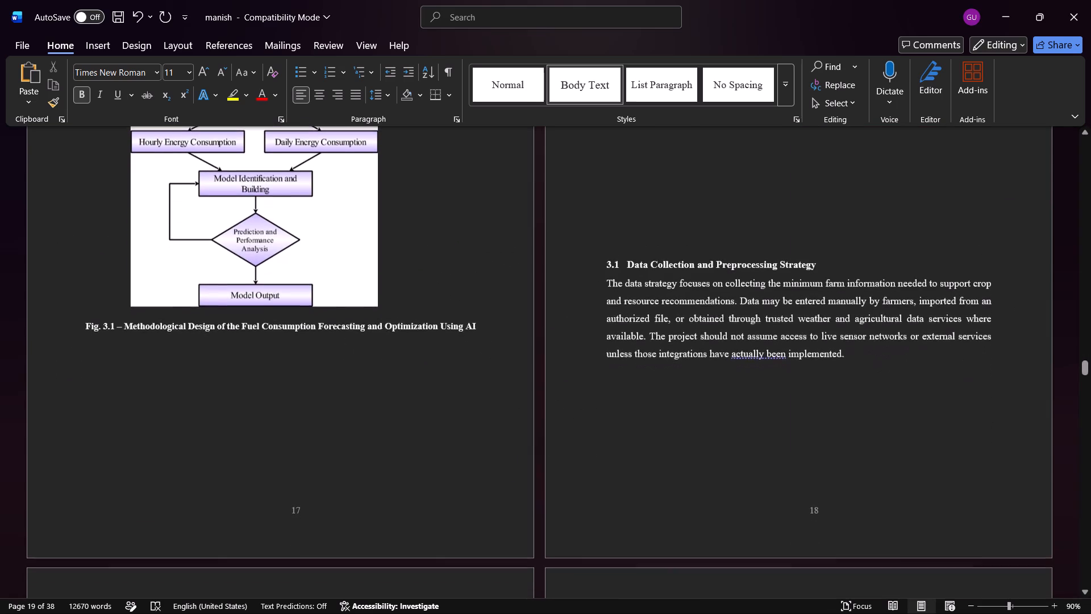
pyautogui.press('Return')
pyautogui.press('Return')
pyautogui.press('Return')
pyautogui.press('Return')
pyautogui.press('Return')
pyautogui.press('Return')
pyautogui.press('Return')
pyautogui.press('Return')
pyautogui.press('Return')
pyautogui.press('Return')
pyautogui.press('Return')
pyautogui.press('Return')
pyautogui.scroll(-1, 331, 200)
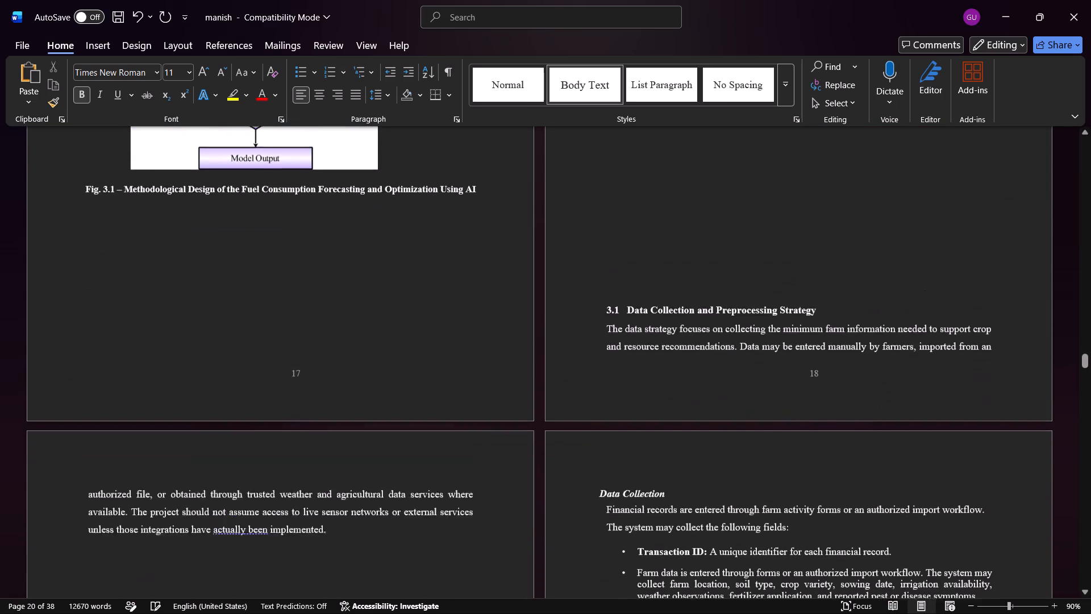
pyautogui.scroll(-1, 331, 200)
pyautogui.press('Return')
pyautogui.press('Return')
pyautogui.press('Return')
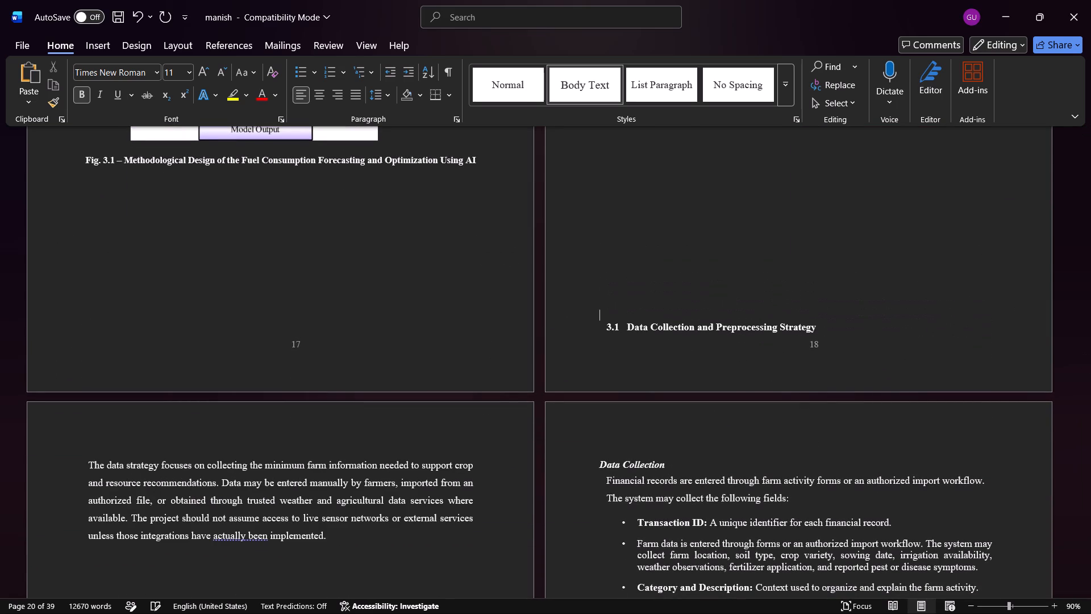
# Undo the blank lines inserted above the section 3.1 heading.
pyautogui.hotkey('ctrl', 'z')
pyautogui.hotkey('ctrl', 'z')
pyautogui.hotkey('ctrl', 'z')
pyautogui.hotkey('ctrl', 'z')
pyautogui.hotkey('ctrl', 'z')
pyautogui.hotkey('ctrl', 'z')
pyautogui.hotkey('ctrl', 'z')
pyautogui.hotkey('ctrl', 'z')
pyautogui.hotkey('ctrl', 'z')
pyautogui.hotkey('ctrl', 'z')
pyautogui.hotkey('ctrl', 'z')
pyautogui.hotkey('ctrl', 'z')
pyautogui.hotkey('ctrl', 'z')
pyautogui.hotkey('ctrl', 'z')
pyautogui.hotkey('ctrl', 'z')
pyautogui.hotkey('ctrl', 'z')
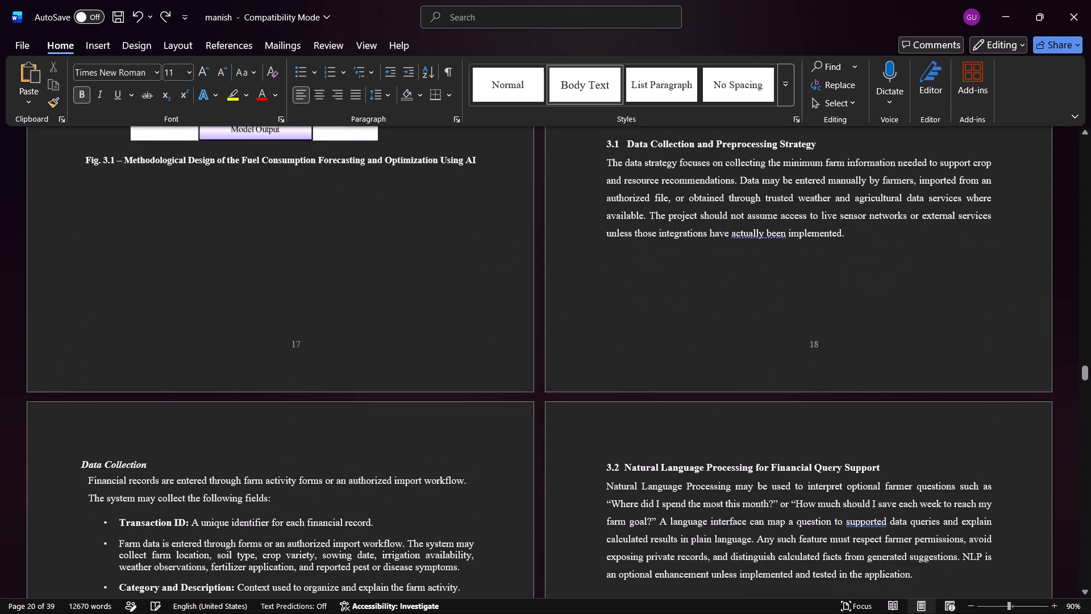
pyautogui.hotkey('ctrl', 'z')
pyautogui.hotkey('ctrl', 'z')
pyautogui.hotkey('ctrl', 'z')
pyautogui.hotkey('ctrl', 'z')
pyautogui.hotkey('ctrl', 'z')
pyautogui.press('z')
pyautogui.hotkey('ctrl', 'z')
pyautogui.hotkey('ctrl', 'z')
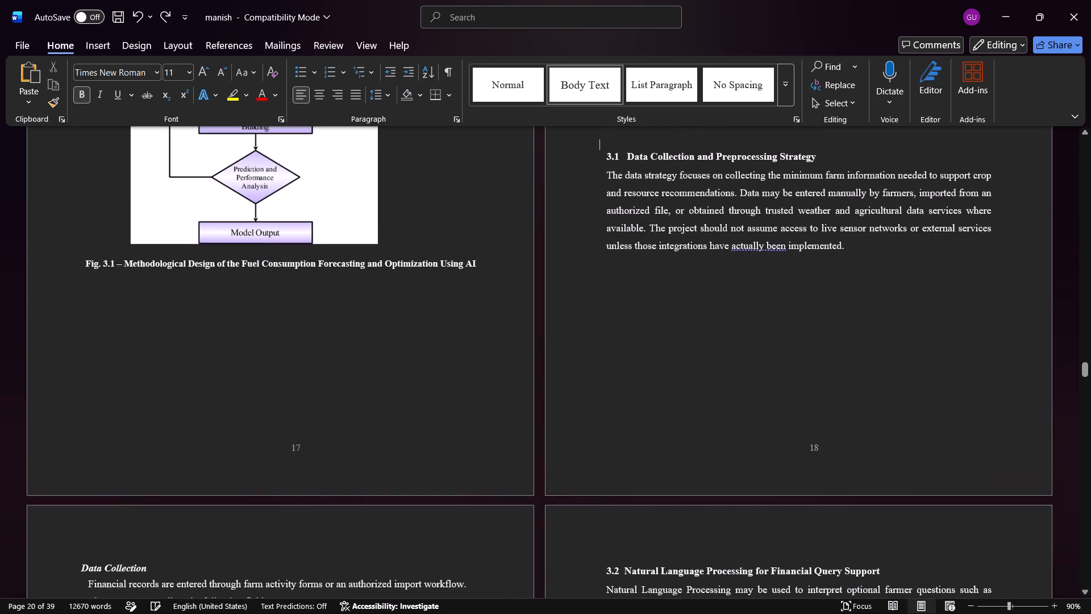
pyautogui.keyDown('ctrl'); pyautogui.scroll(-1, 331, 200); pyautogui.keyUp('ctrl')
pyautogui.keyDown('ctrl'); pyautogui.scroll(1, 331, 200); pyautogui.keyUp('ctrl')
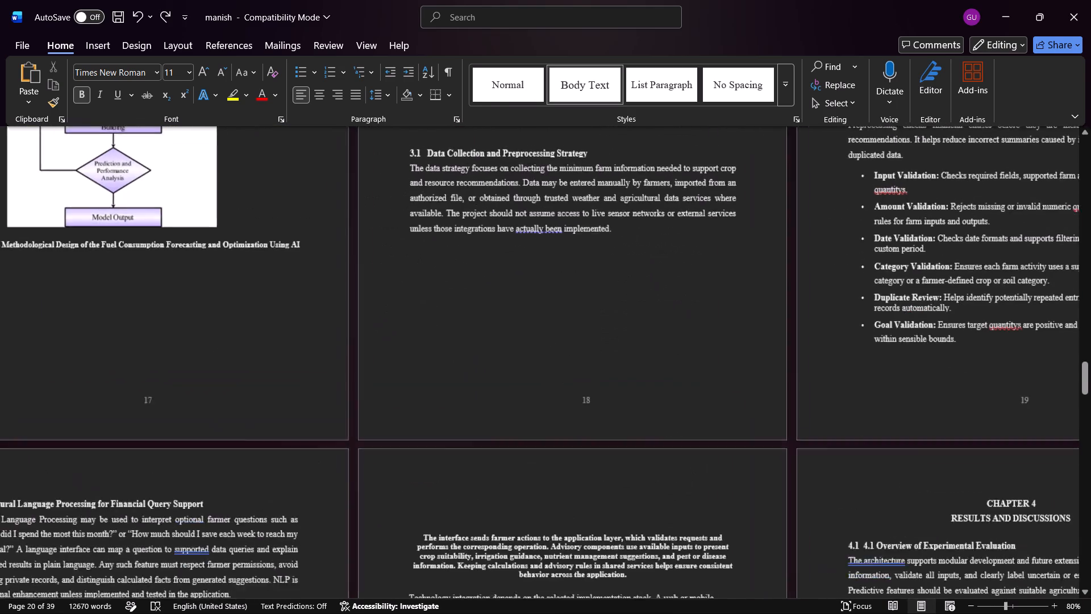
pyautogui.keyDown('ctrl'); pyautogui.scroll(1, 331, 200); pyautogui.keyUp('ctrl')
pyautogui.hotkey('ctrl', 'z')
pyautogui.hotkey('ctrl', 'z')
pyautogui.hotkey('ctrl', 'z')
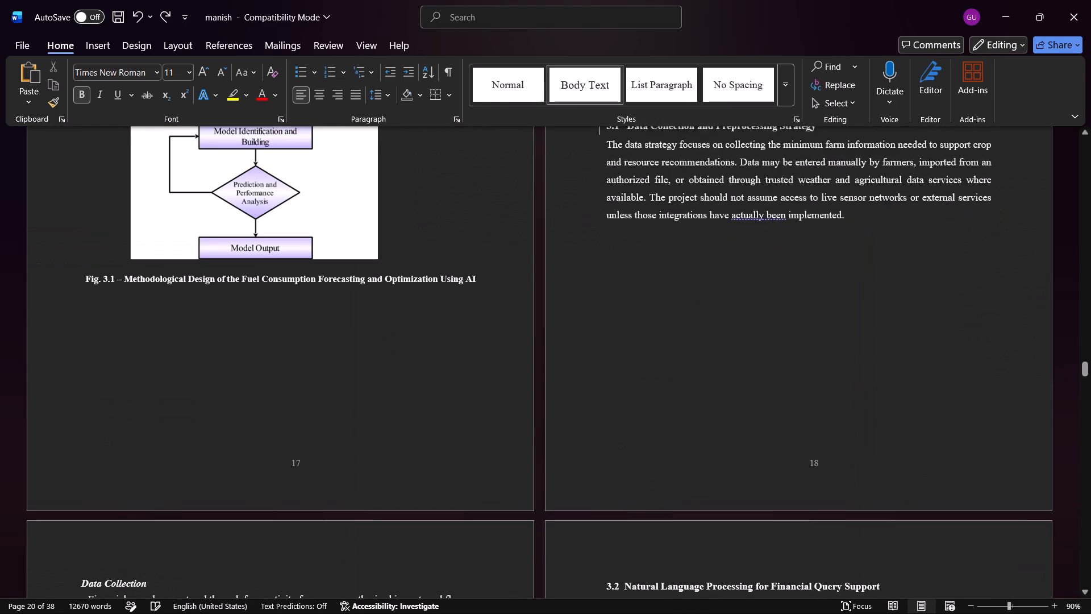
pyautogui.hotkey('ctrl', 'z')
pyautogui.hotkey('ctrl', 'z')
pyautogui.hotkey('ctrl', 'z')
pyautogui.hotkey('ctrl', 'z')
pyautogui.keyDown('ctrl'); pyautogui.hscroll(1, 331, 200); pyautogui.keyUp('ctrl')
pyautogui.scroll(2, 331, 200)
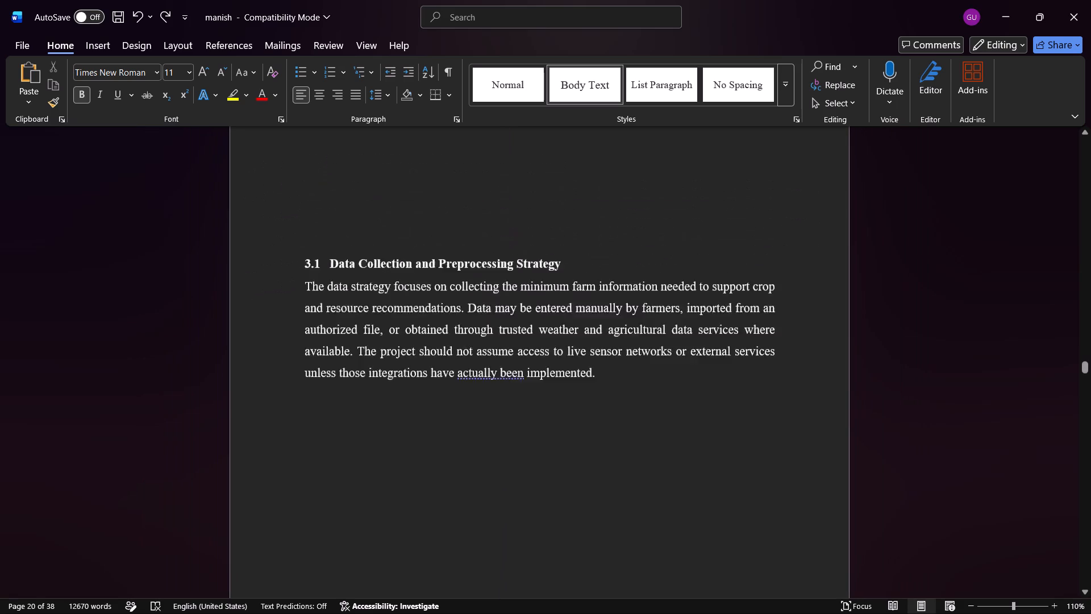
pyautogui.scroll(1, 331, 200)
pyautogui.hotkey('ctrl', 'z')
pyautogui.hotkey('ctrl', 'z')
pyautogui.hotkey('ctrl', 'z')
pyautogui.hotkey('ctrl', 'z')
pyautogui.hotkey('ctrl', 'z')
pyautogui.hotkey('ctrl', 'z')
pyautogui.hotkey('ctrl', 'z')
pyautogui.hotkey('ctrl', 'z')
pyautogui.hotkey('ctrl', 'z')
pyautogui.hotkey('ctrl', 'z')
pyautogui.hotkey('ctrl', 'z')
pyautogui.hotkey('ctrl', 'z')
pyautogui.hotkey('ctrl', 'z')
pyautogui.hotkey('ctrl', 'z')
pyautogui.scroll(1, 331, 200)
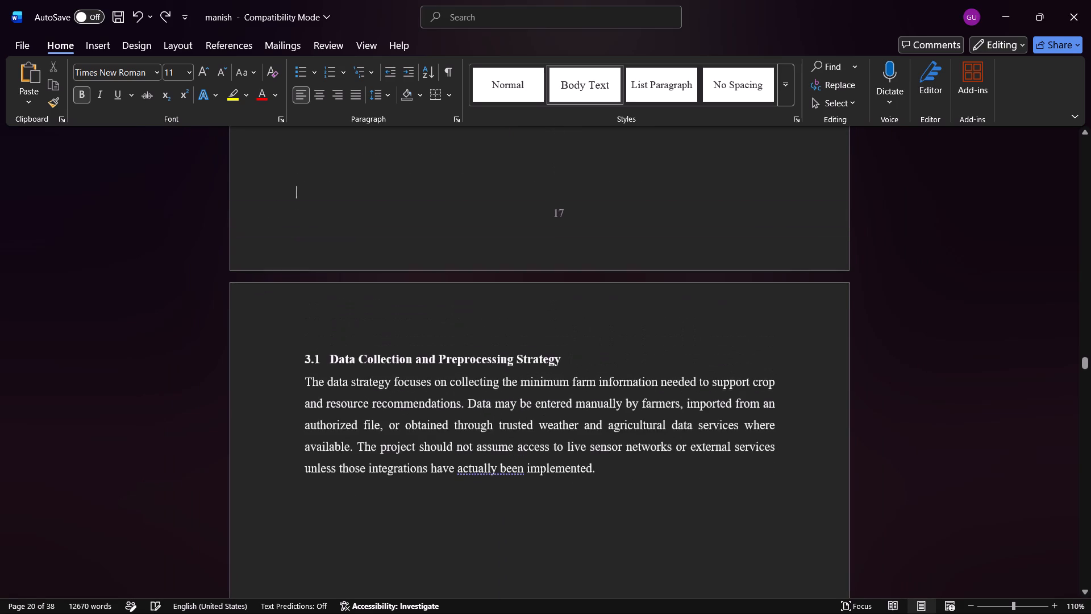
# Examine the pages from the Fig. 3.1 flowchart through section 3.1 to the Data Collection and preprocessing lists.
pyautogui.scroll(1, 331, 200)
pyautogui.scroll(-8, 331, 200)
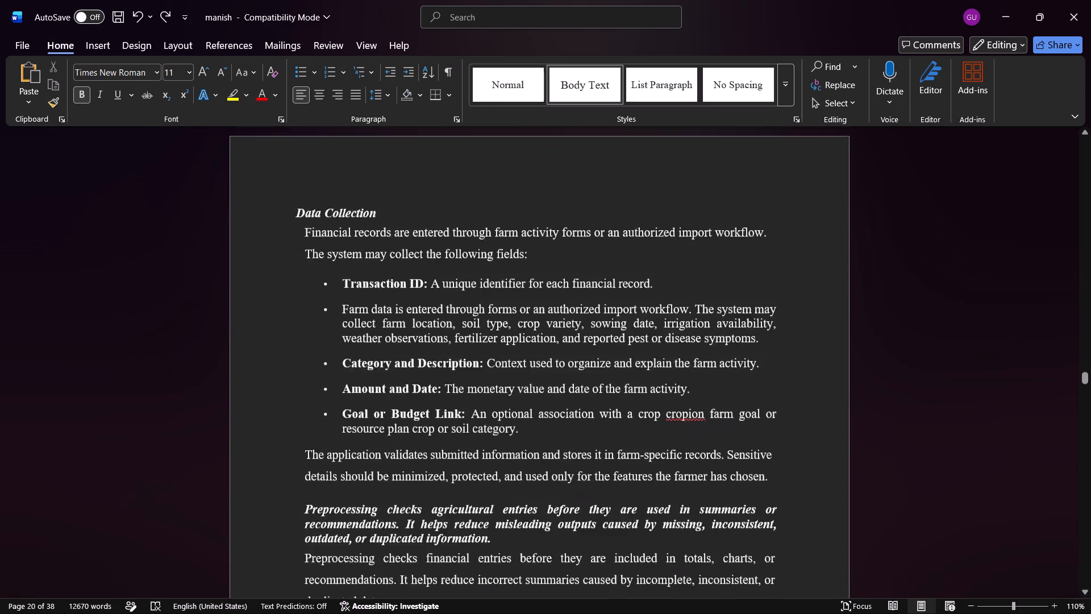
pyautogui.scroll(2, 331, 200)
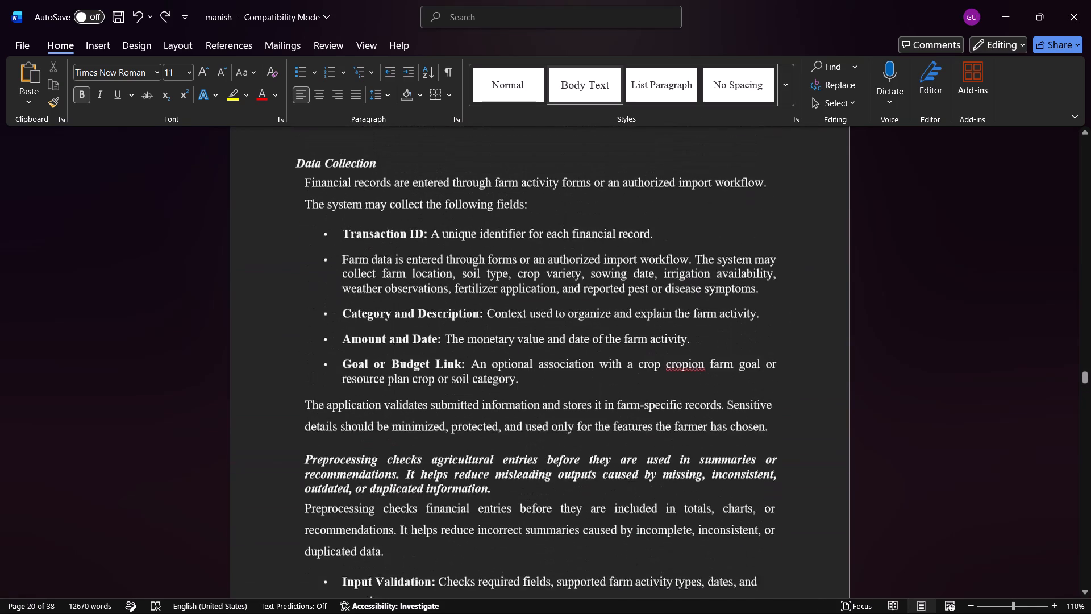
pyautogui.scroll(2, 331, 200)
pyautogui.scroll(-3, 331, 200)
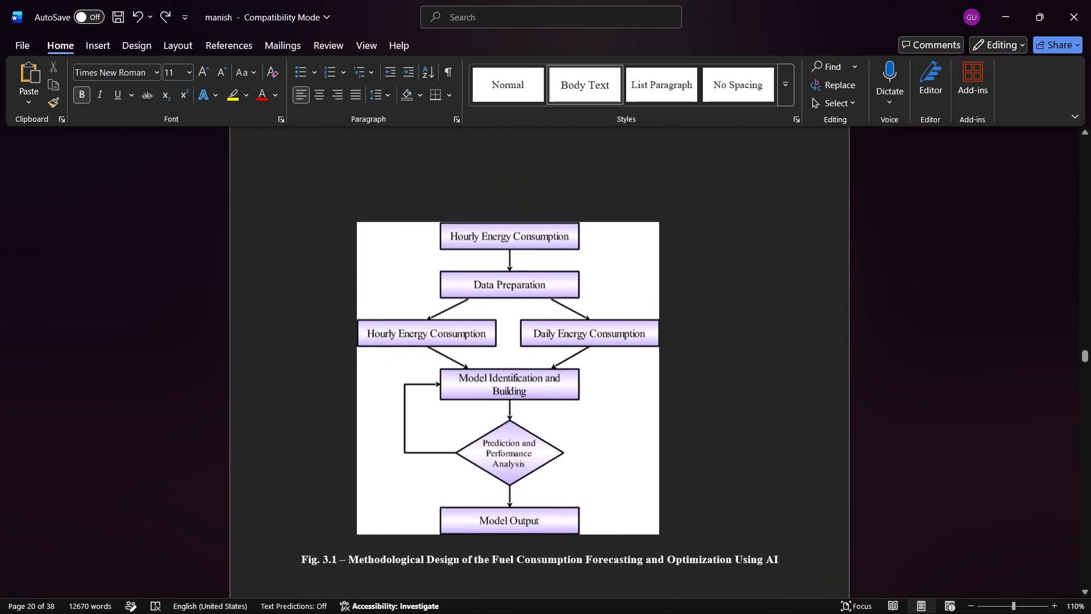
pyautogui.scroll(-5, 331, 200)
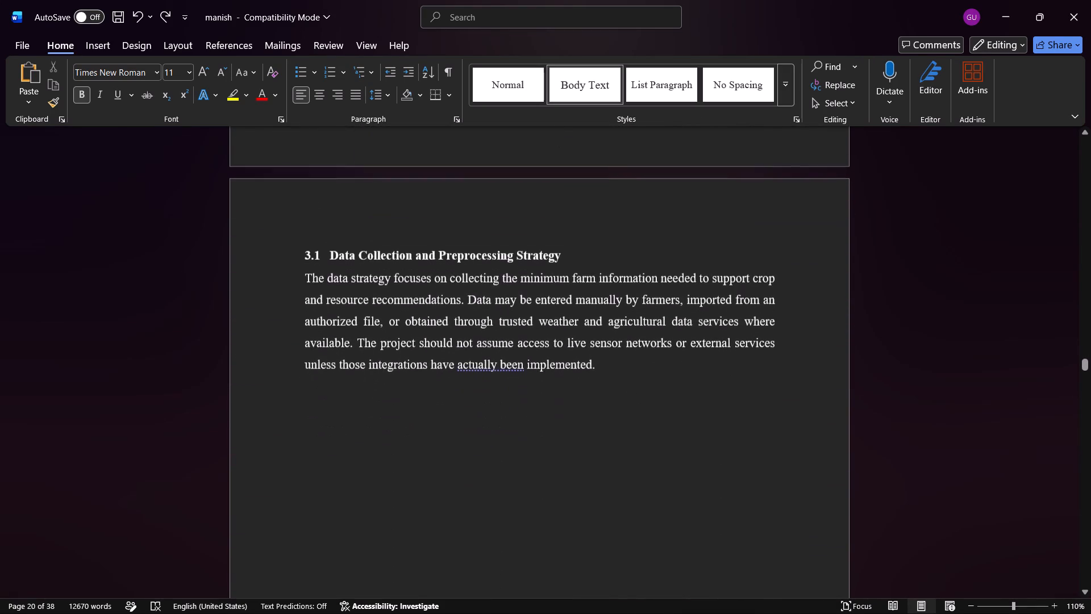
pyautogui.scroll(-5, 331, 200)
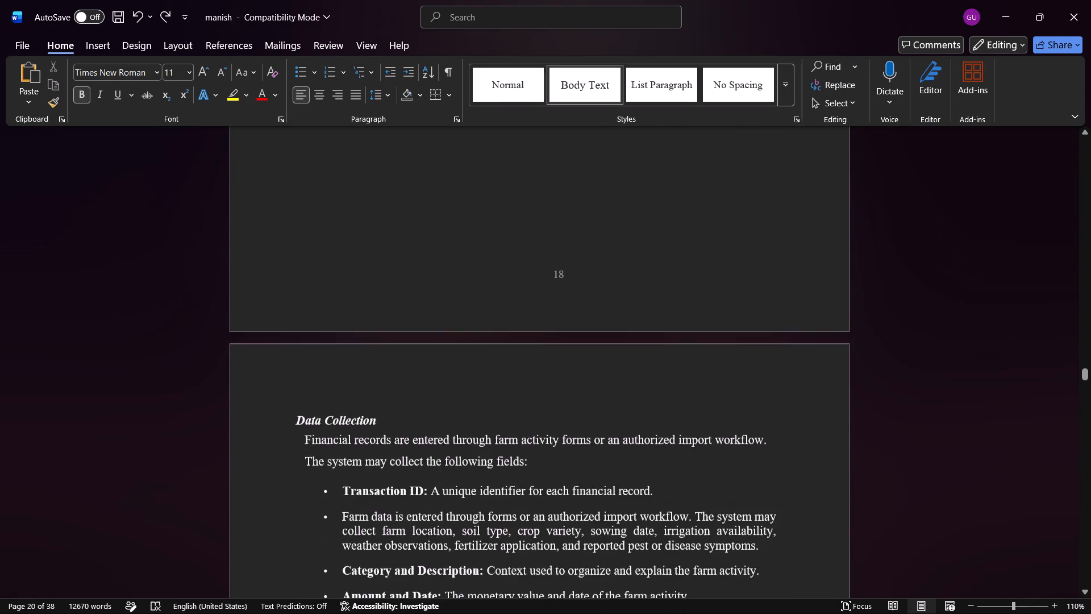
pyautogui.scroll(-4, 331, 200)
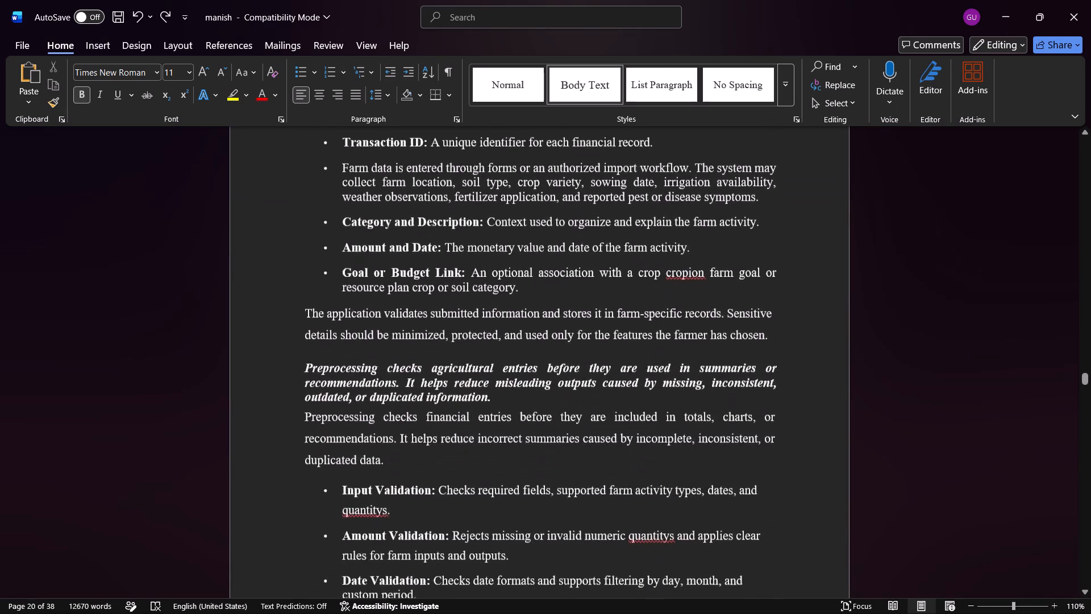
pyautogui.scroll(-2, 331, 200)
pyautogui.scroll(6, 331, 200)
pyautogui.scroll(-5, 331, 200)
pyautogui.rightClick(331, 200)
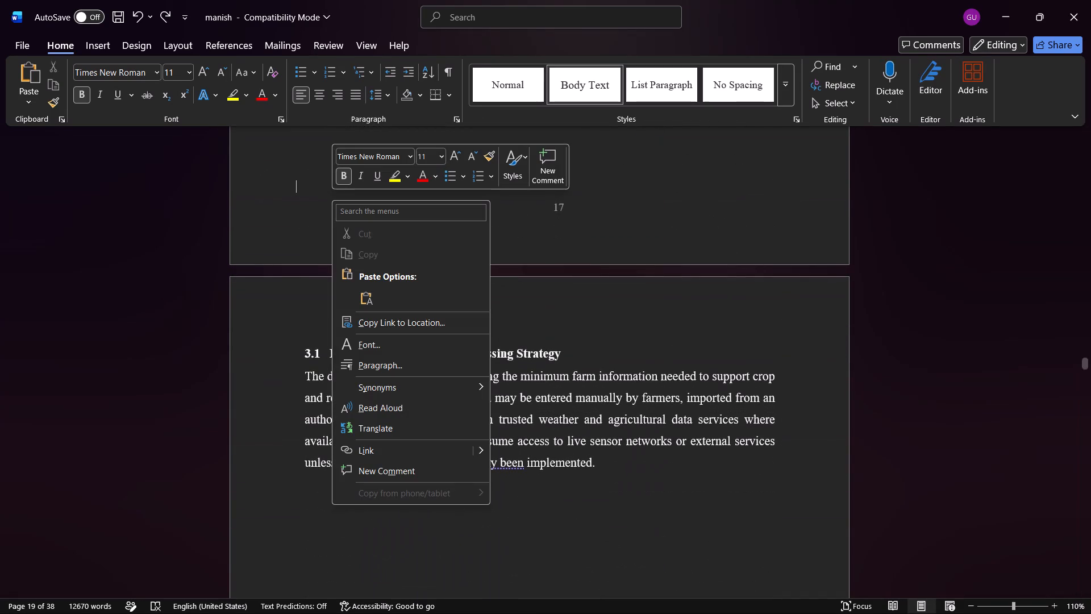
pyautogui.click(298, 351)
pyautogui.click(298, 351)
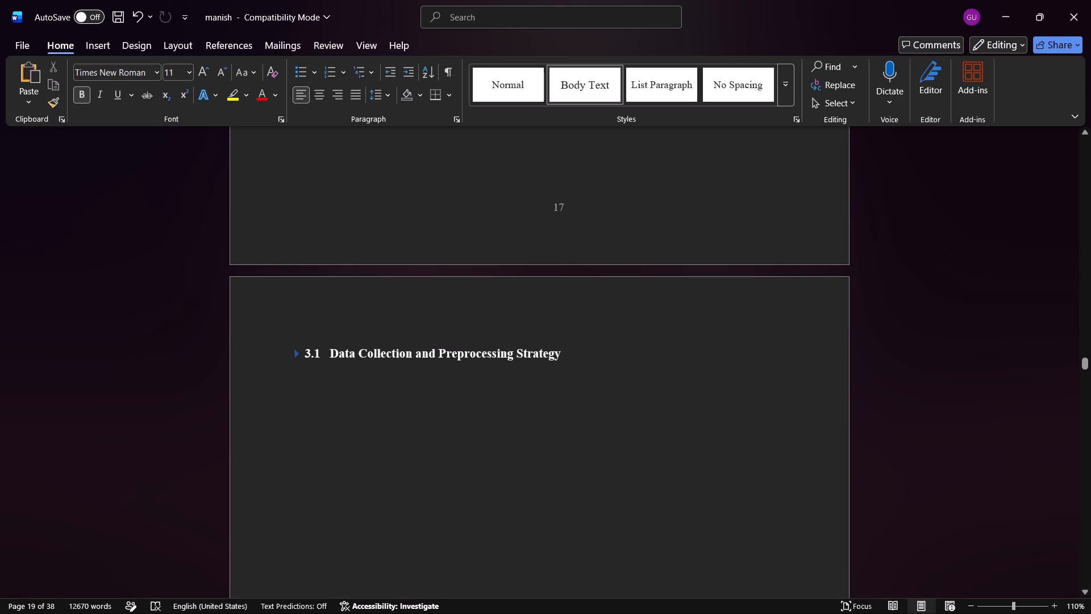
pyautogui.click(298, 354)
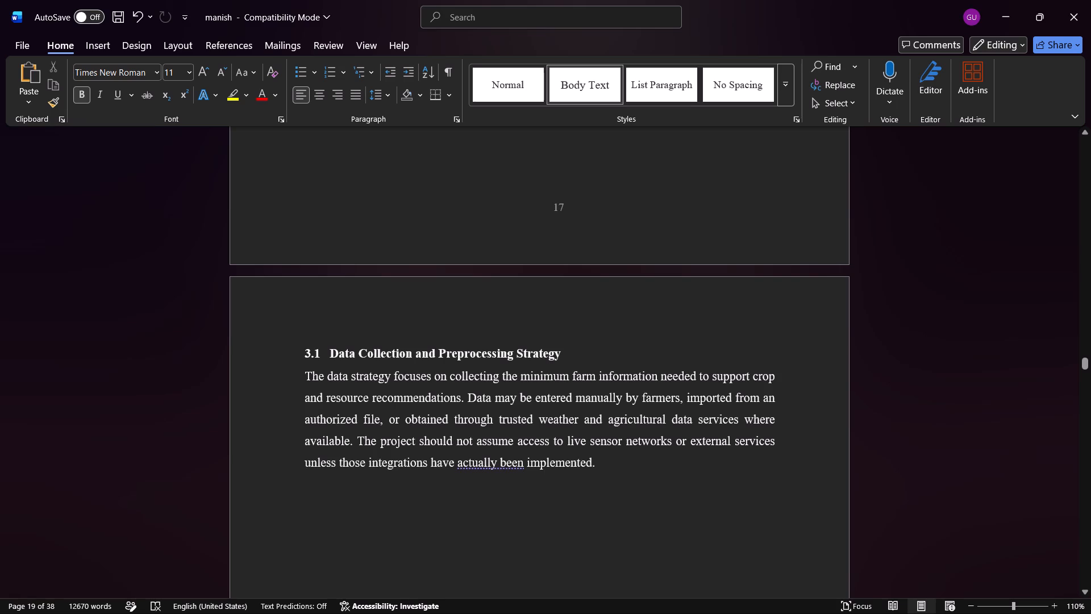
# Delete everything from the section 3.1 heading "Data Collection and Preprocessing Strategy" through the end of Chapter 3, up to the Chapter 4 title.
pyautogui.moveTo(285, 350); pyautogui.dragTo(507, 613)
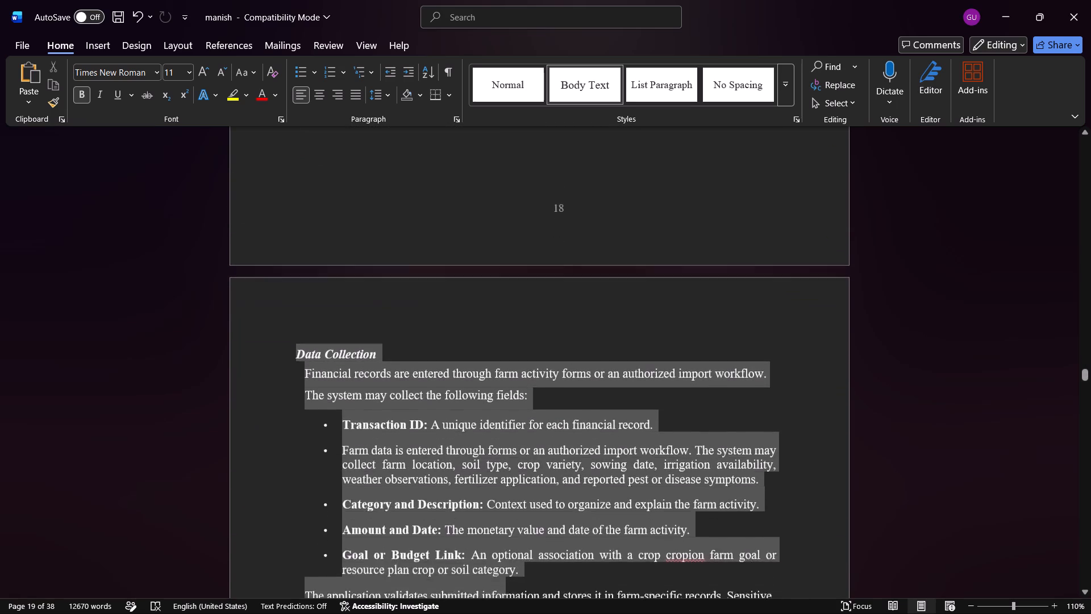
pyautogui.moveTo(507, 613); pyautogui.dragTo(510, 613)
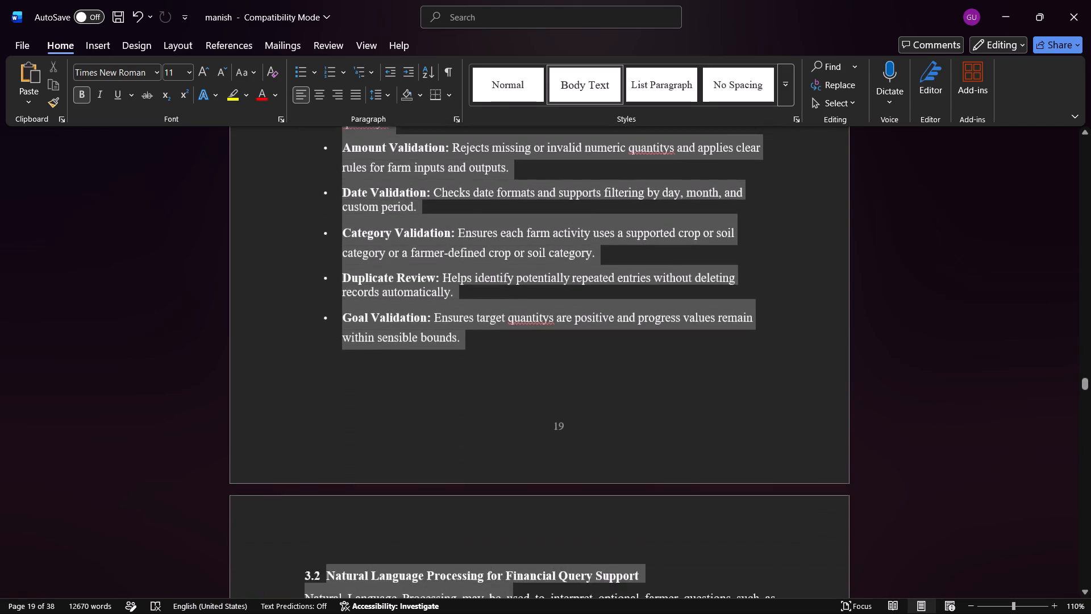
pyautogui.moveTo(510, 613); pyautogui.dragTo(529, 613)
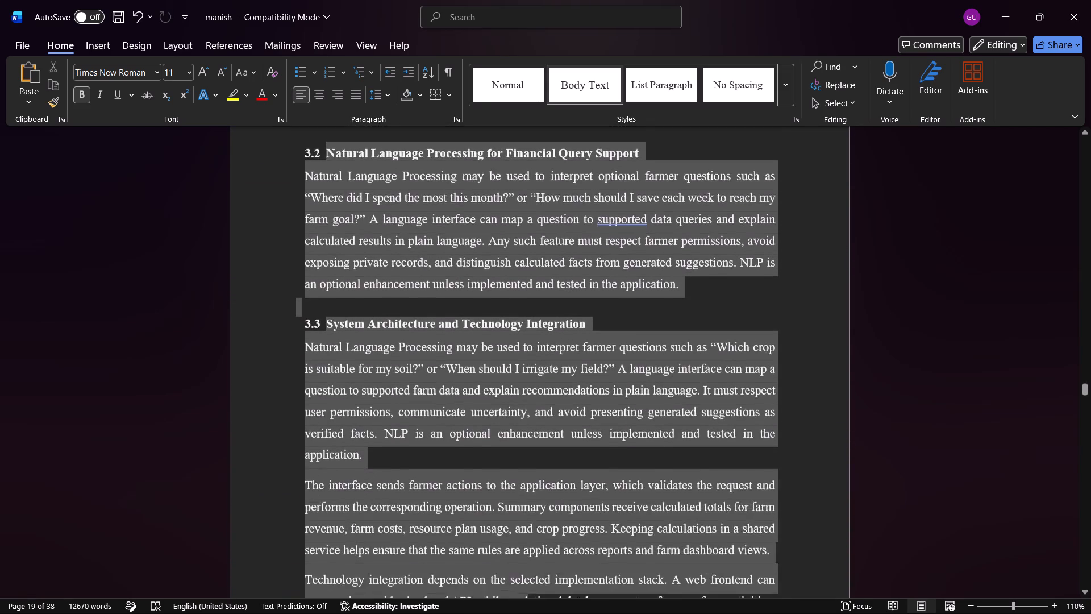
pyautogui.moveTo(529, 613); pyautogui.dragTo(529, 564)
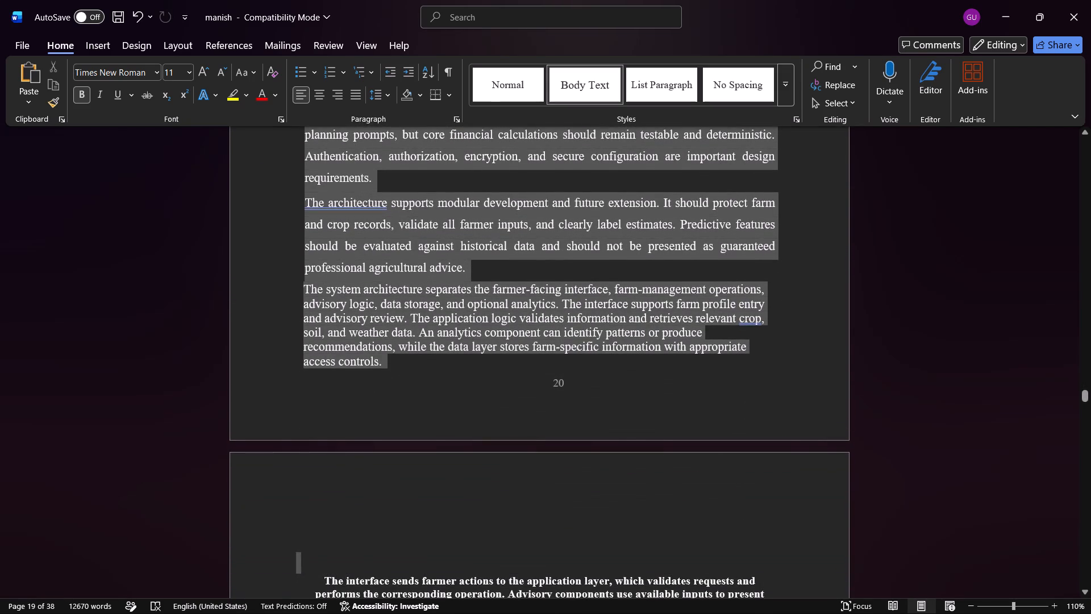
pyautogui.moveTo(529, 564); pyautogui.dragTo(601, 613)
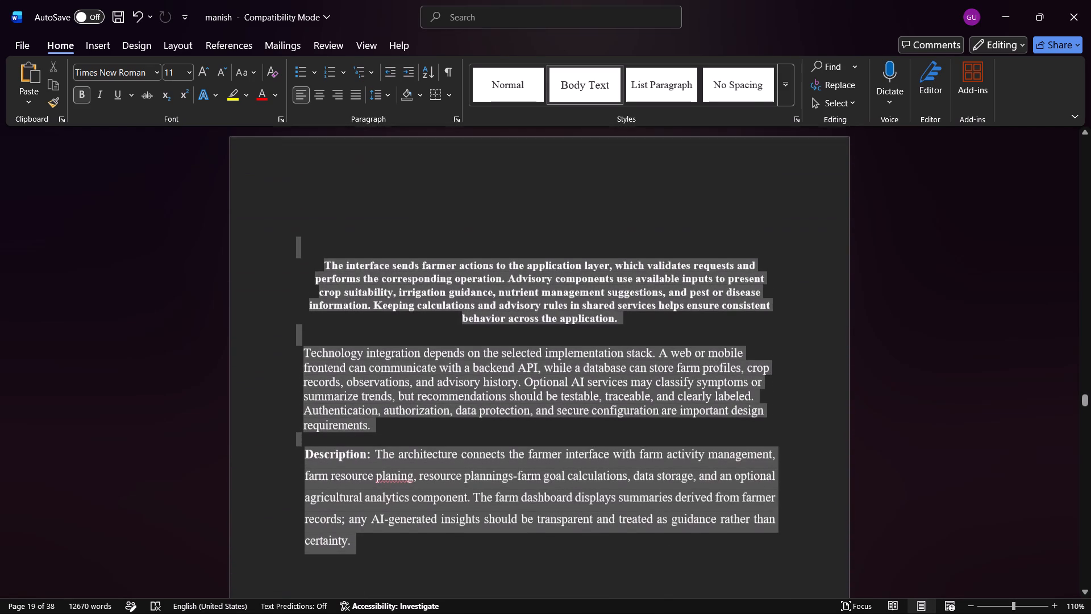
pyautogui.moveTo(601, 613); pyautogui.dragTo(639, 471)
pyautogui.press('BackSpace')
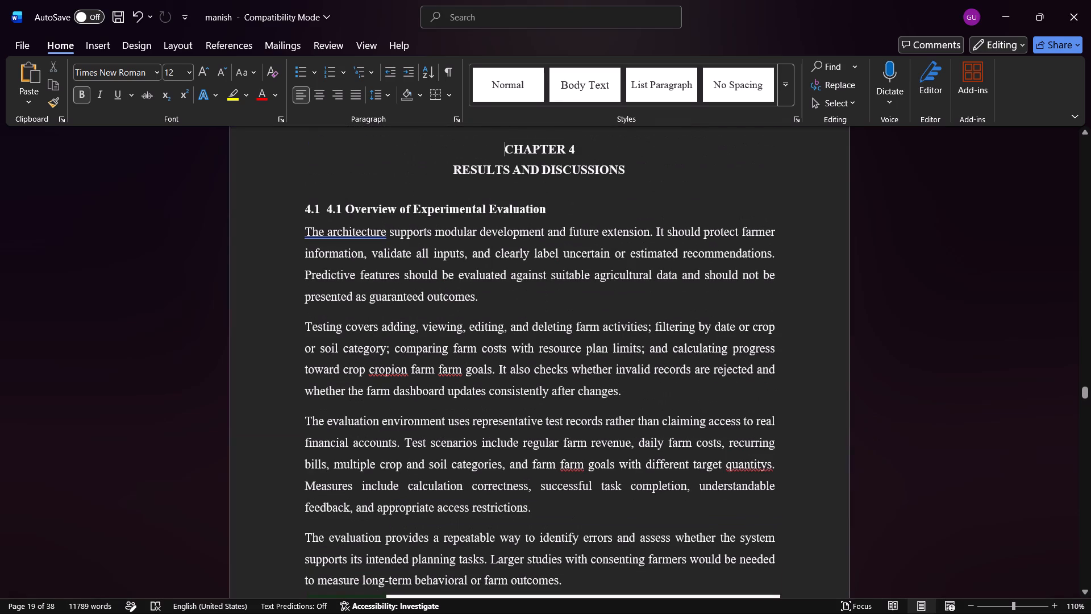
# Remove the duplicate typed "4.1" from the heading "Overview of Experimental Evaluation", keeping its automatic number.
pyautogui.scroll(4, 639, 471)
pyautogui.scroll(-1, 639, 471)
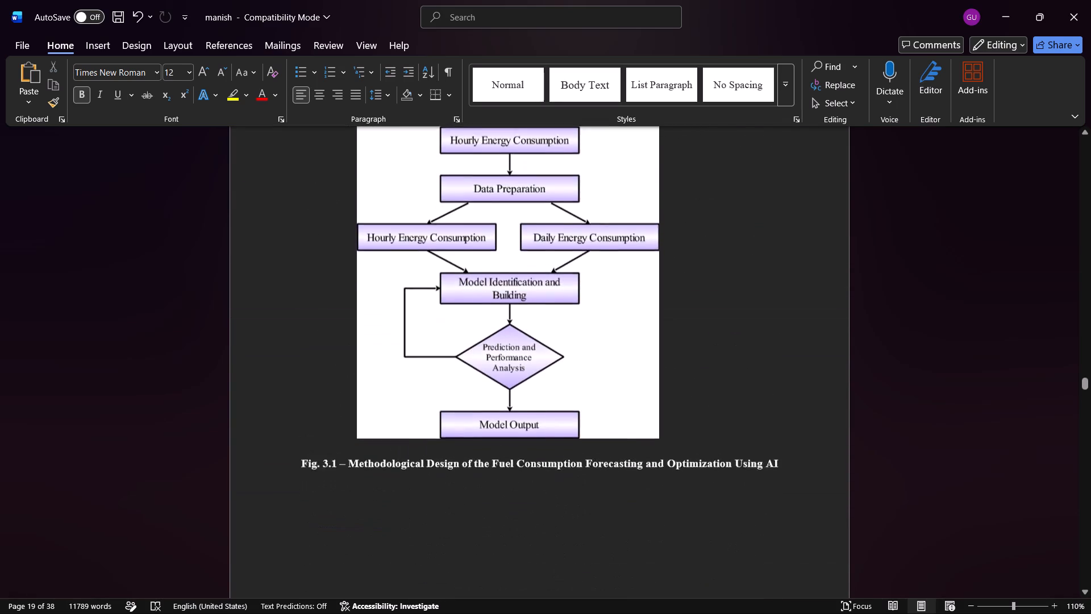
pyautogui.scroll(-2, 639, 471)
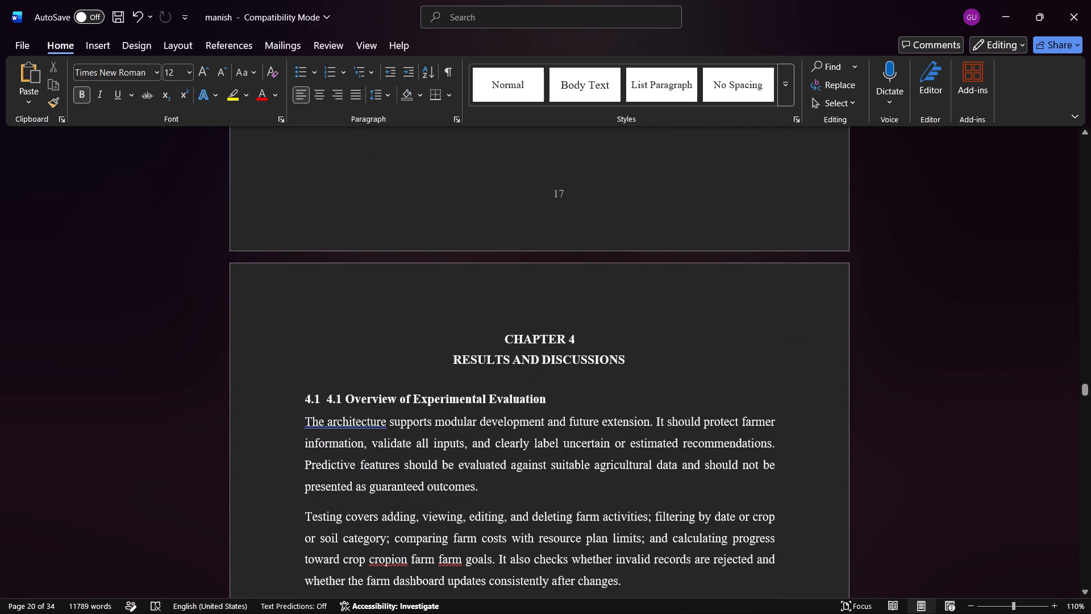
pyautogui.scroll(-1, 639, 471)
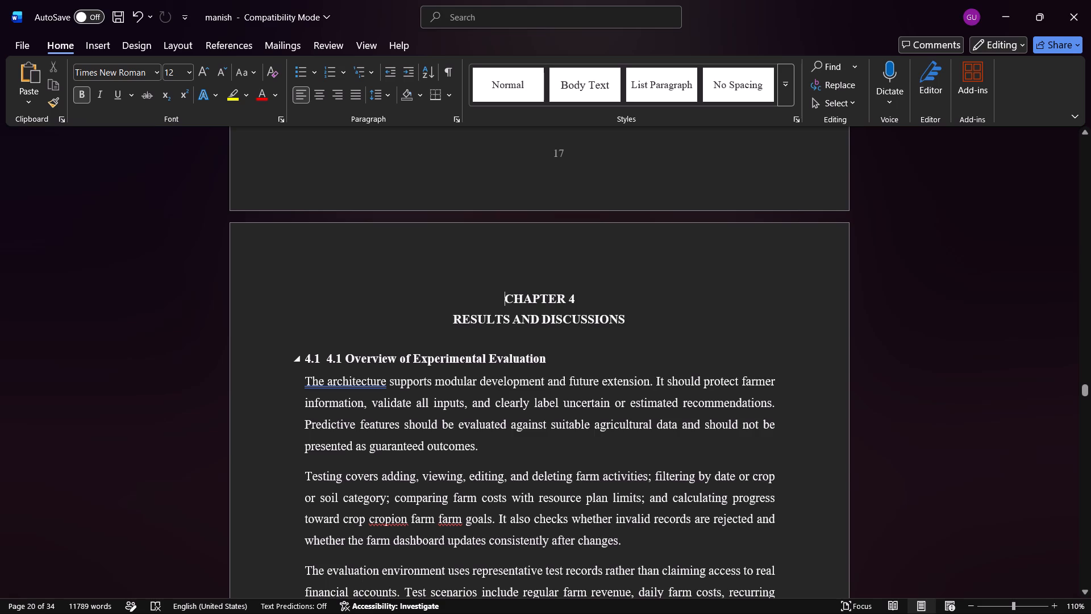
pyautogui.click(341, 363)
pyautogui.press('BackSpace')
pyautogui.press('BackSpace')
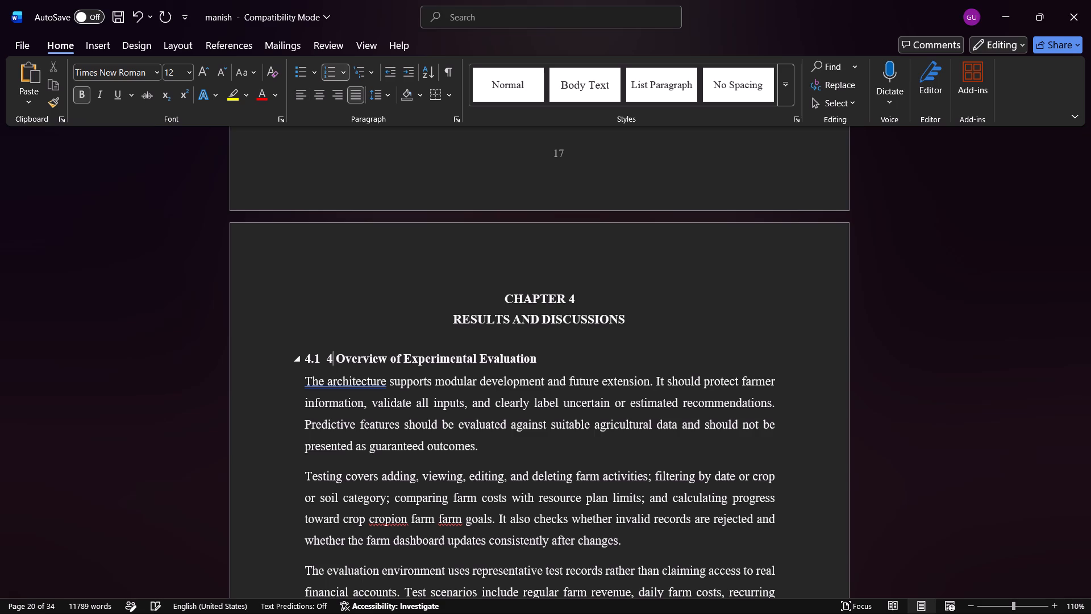
pyautogui.press('BackSpace')
pyautogui.press('BackSpace')
pyautogui.hotkey('ctrl', 'z')
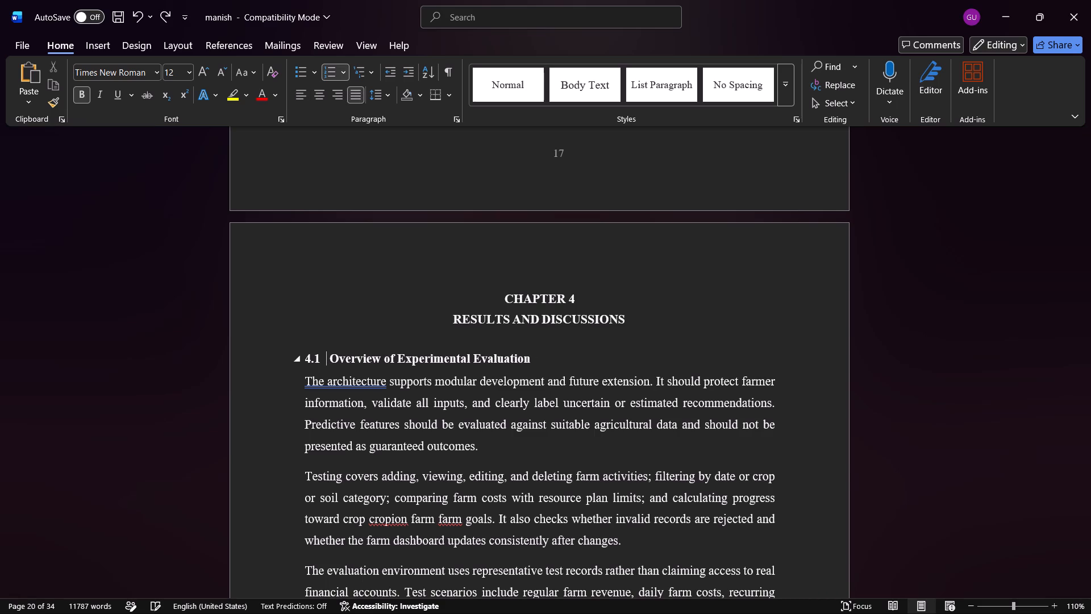
pyautogui.scroll(-1, 341, 363)
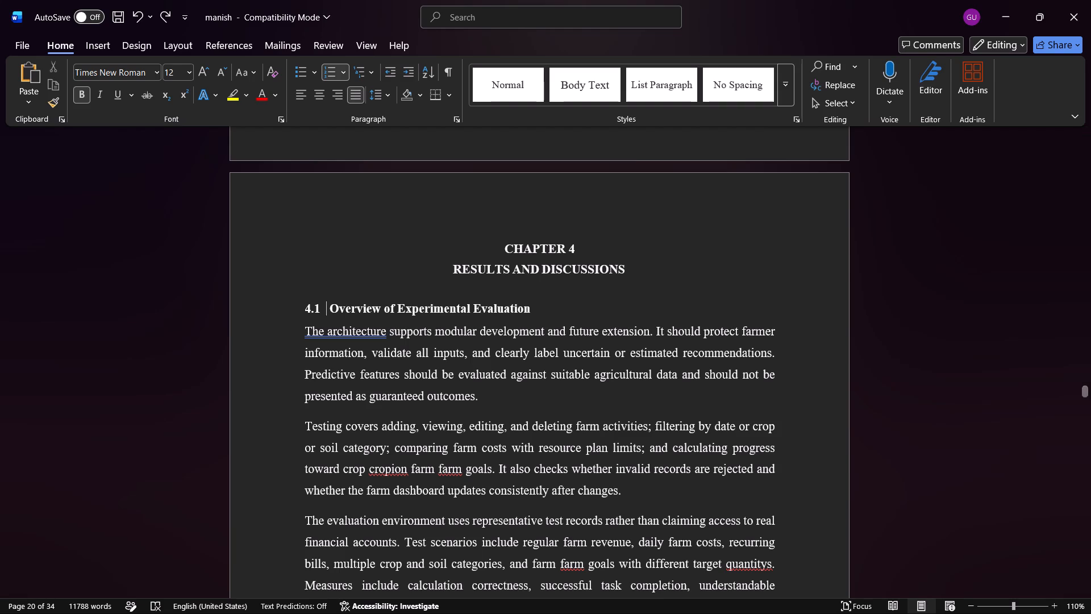
pyautogui.scroll(-1, 341, 363)
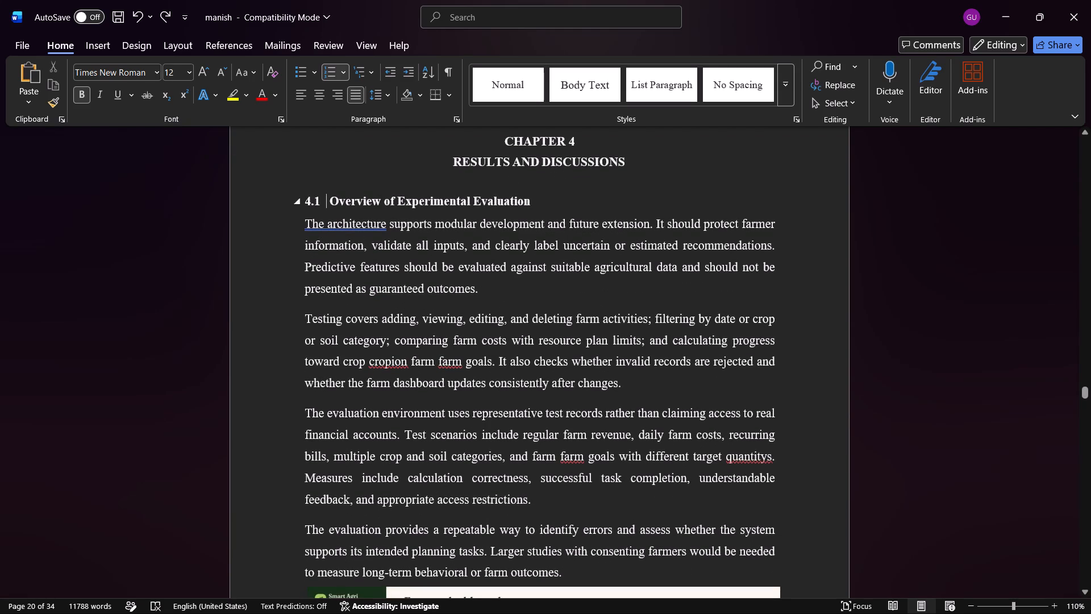
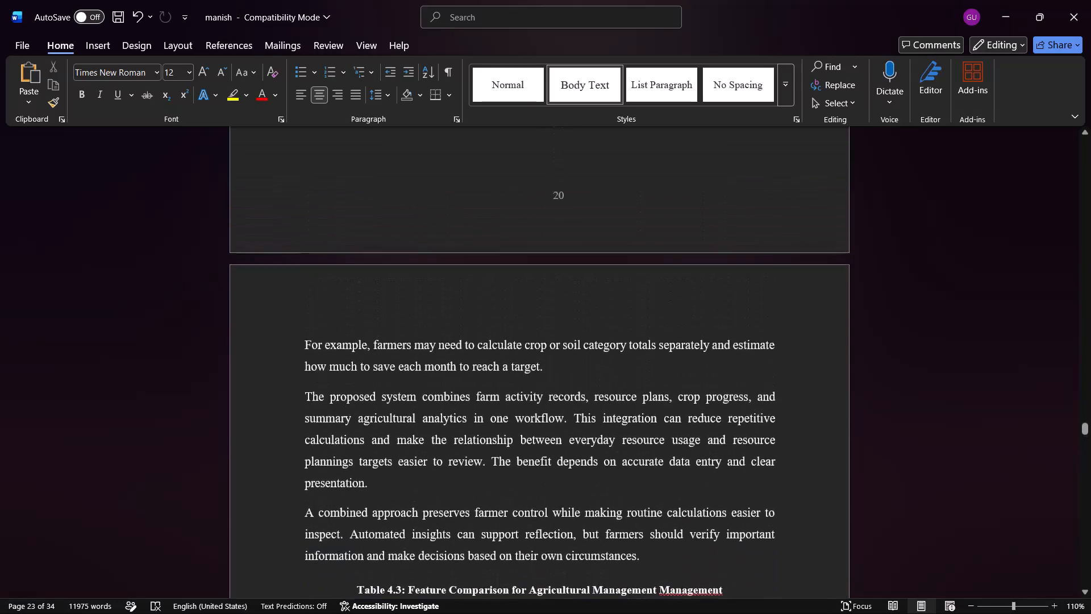
# Review Chapter 4 from Table 4.2 back to the Fig 4.1 and Fig 4.2 area for leftover farm text and screenshots.
pyautogui.scroll(3, 276, 256)
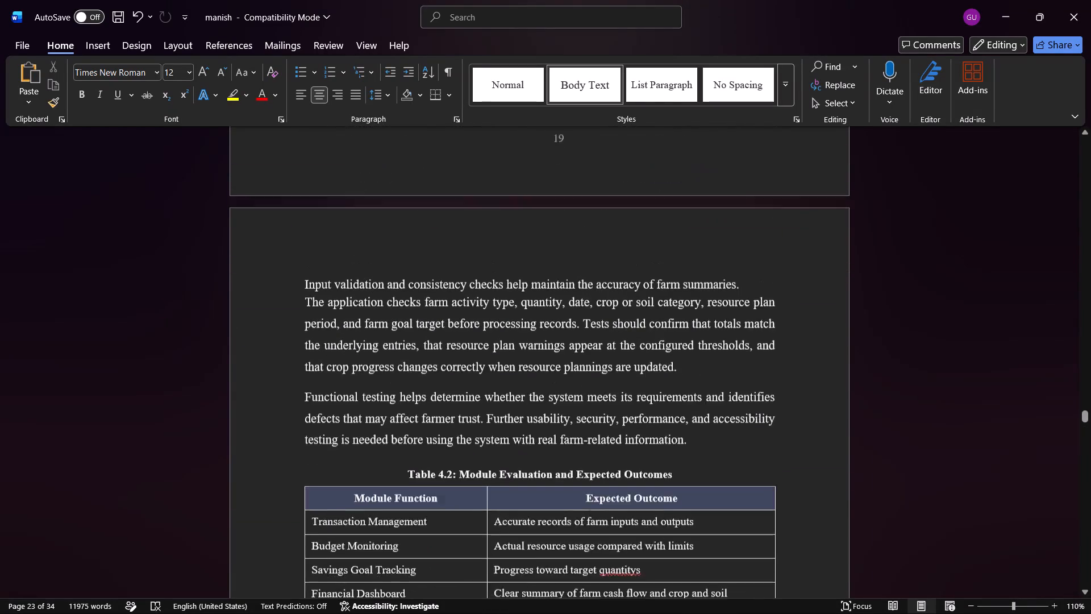
pyautogui.scroll(4, 276, 256)
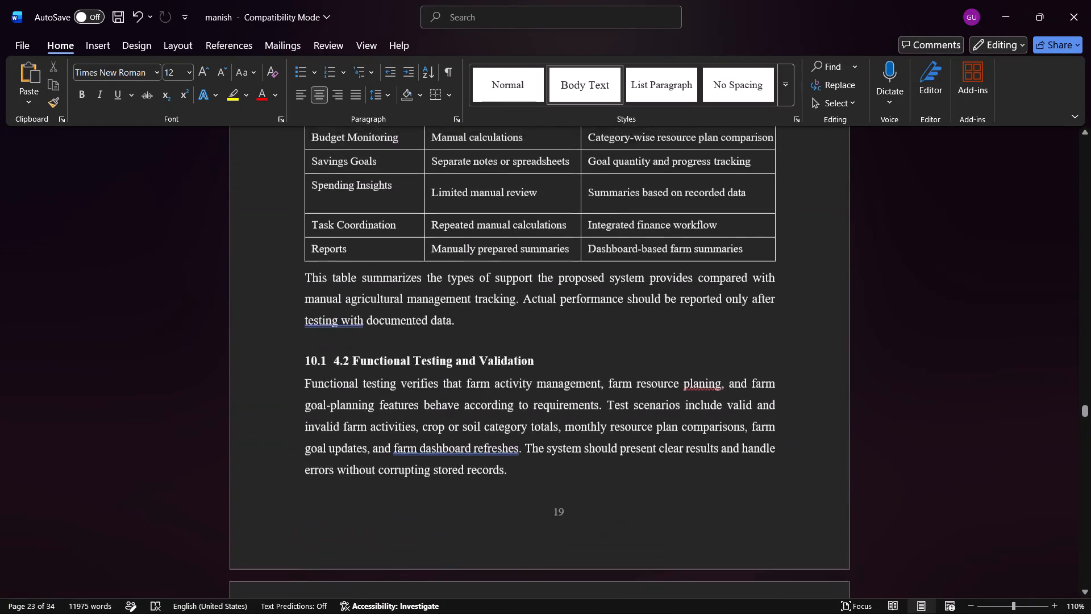
pyautogui.scroll(2, 276, 256)
pyautogui.scroll(-1, 276, 256)
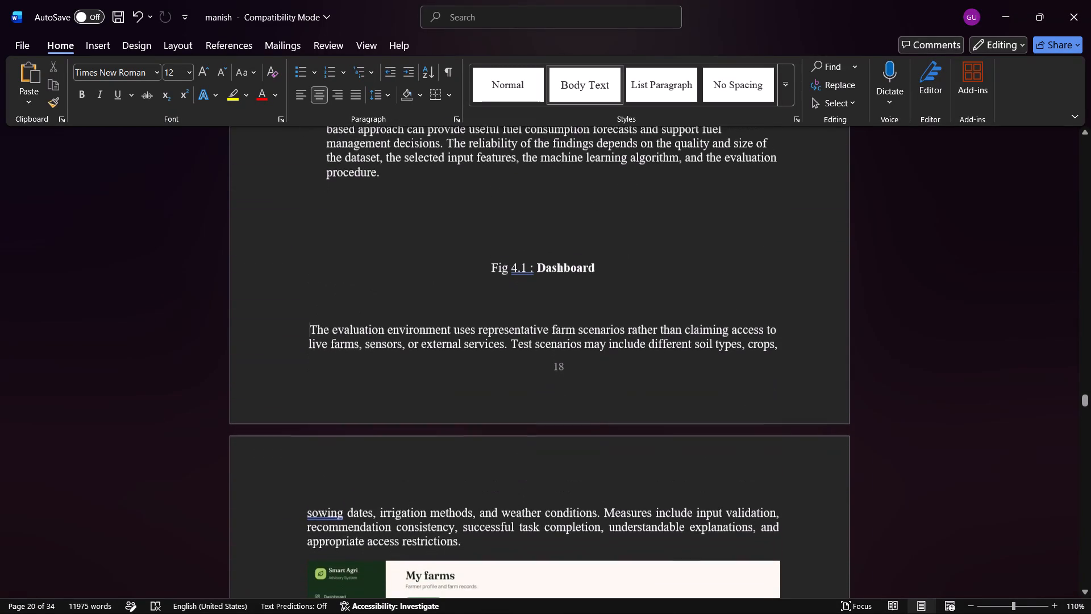
pyautogui.scroll(-1, 276, 256)
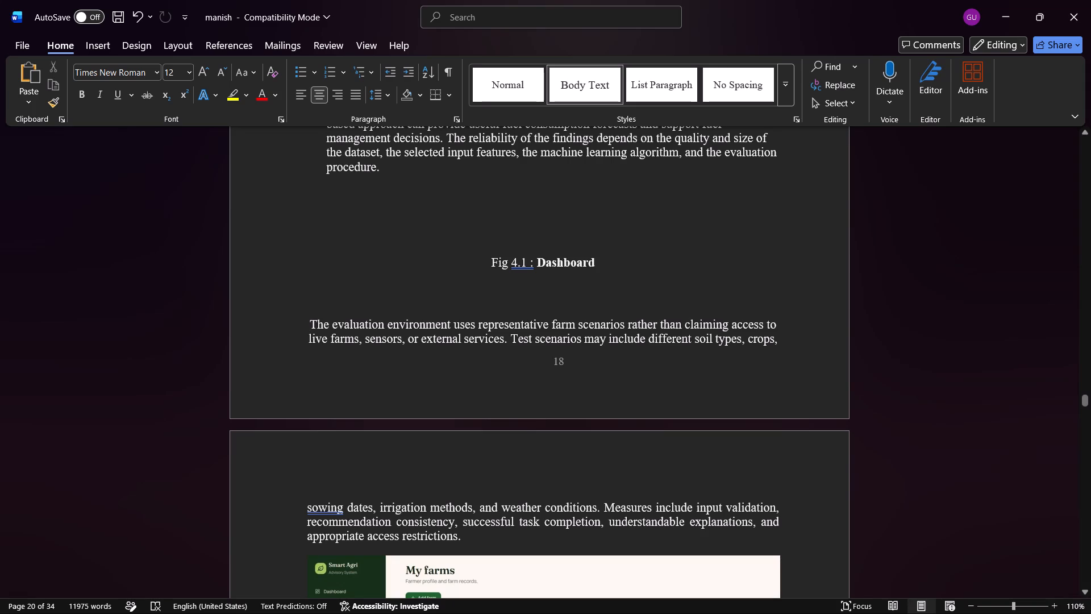
pyautogui.scroll(-2, 348, 435)
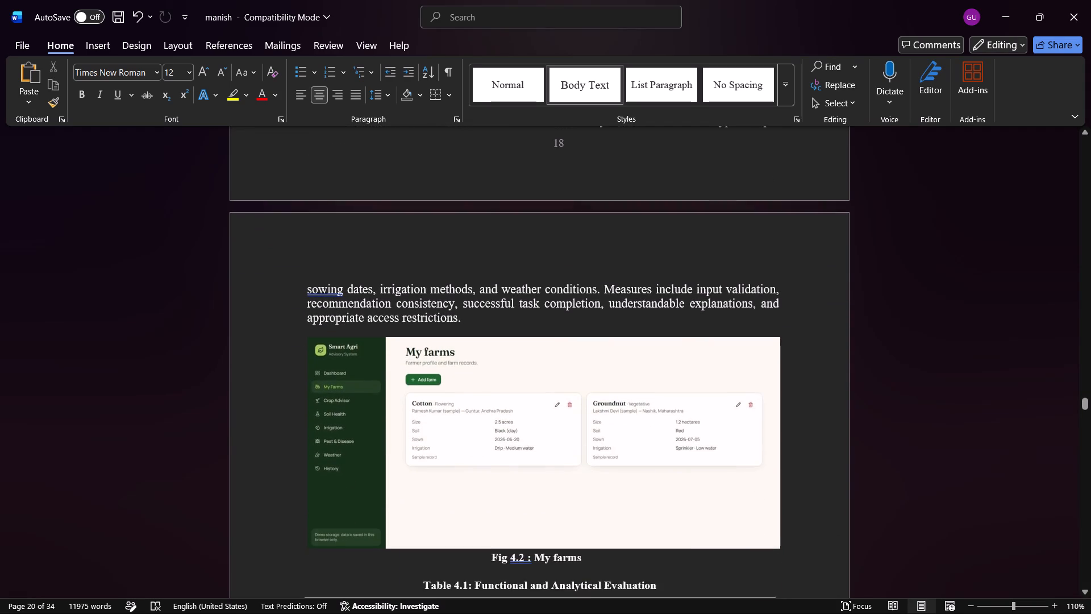
pyautogui.scroll(-1, 348, 435)
pyautogui.scroll(1, 367, 458)
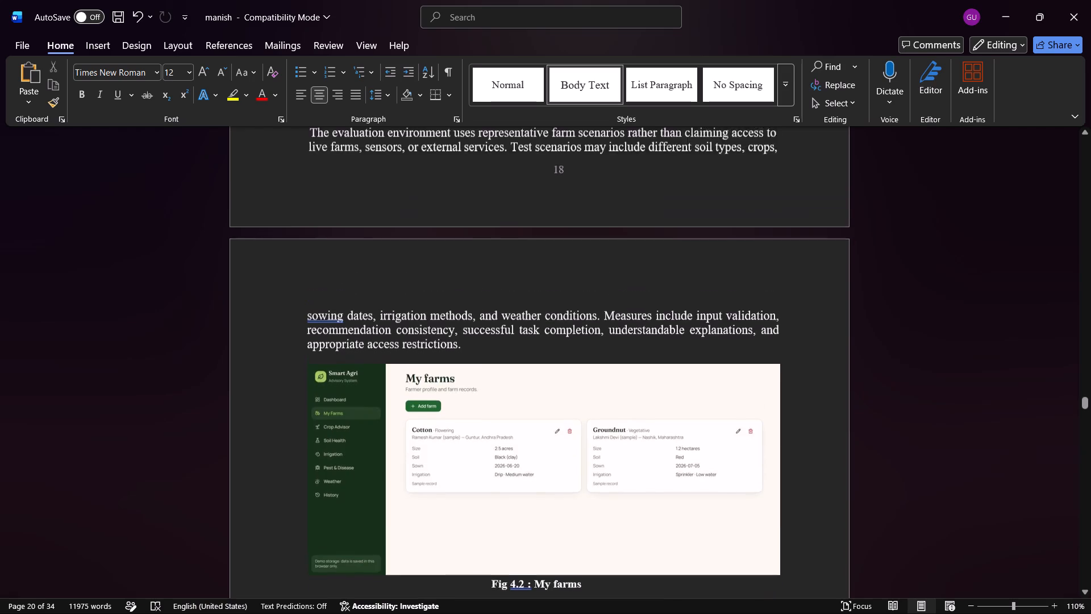
pyautogui.scroll(3, 367, 458)
pyautogui.scroll(-1, 367, 458)
pyautogui.keyDown('ctrl'); pyautogui.scroll(1, 367, 458); pyautogui.keyUp('ctrl')
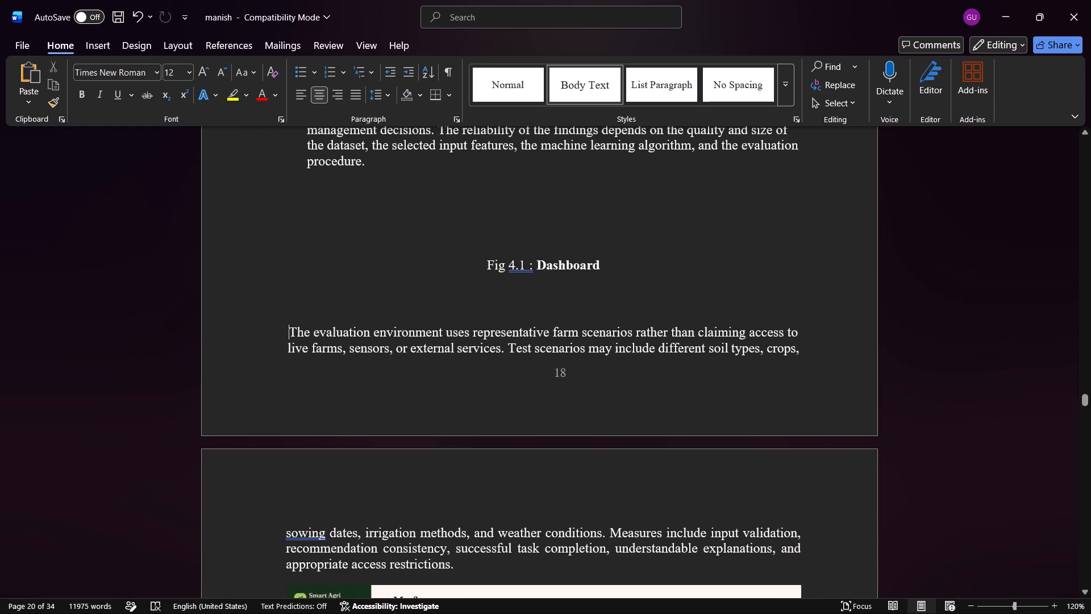
# Copy Table 4.1, Functional and Analytical Evaluation, with its caption and the summary paragraph below, stopping before the 4.2 heading.
pyautogui.scroll(-6, 393, 405)
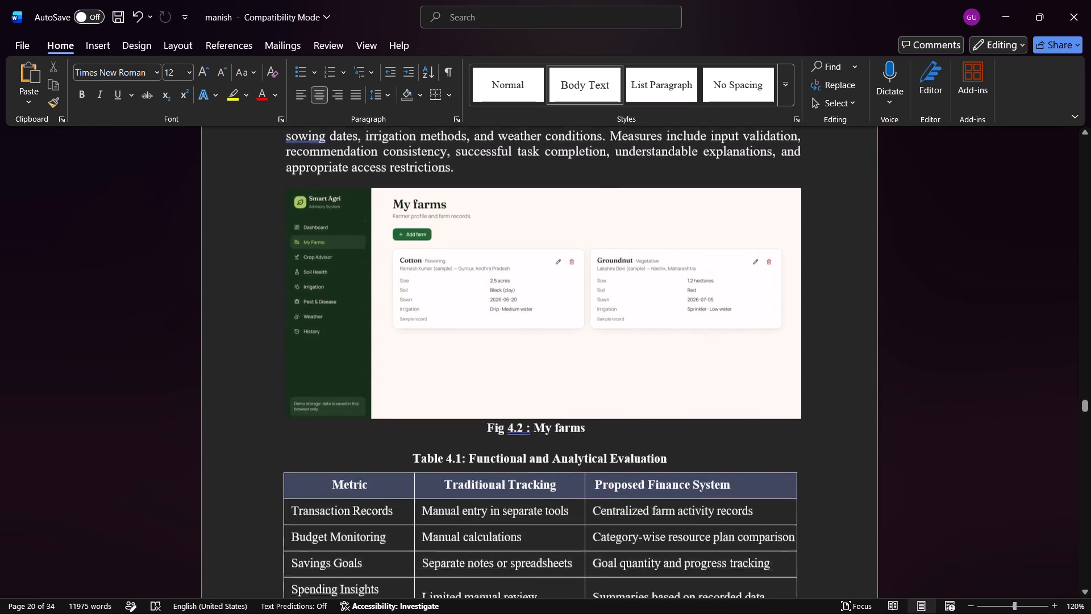
pyautogui.scroll(-3, 393, 405)
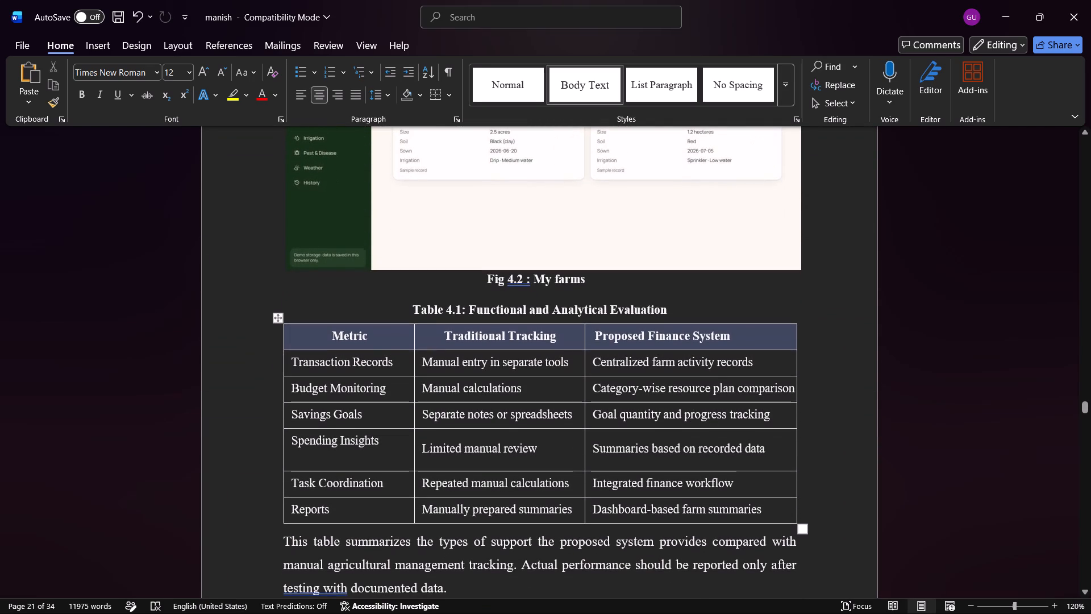
pyautogui.moveTo(263, 303); pyautogui.dragTo(544, 421)
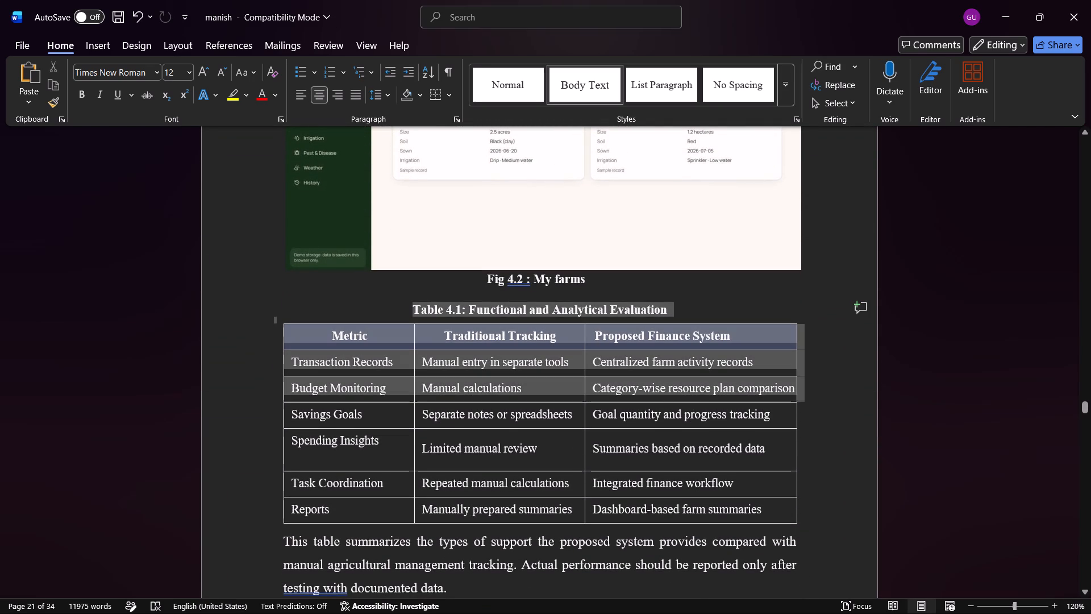
pyautogui.moveTo(544, 421); pyautogui.dragTo(842, 612)
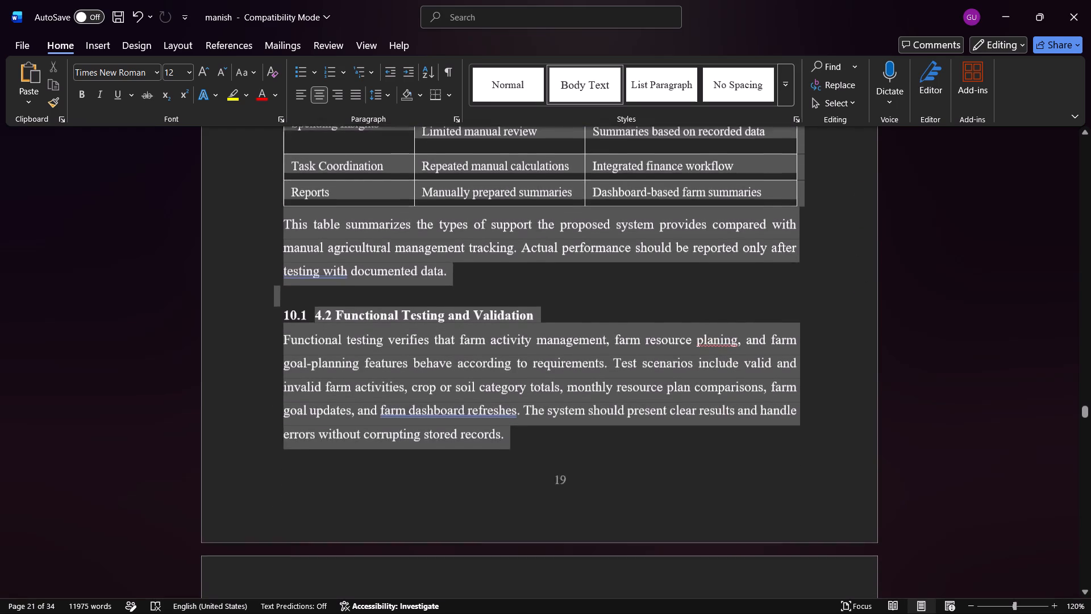
pyautogui.moveTo(842, 612); pyautogui.dragTo(689, 214)
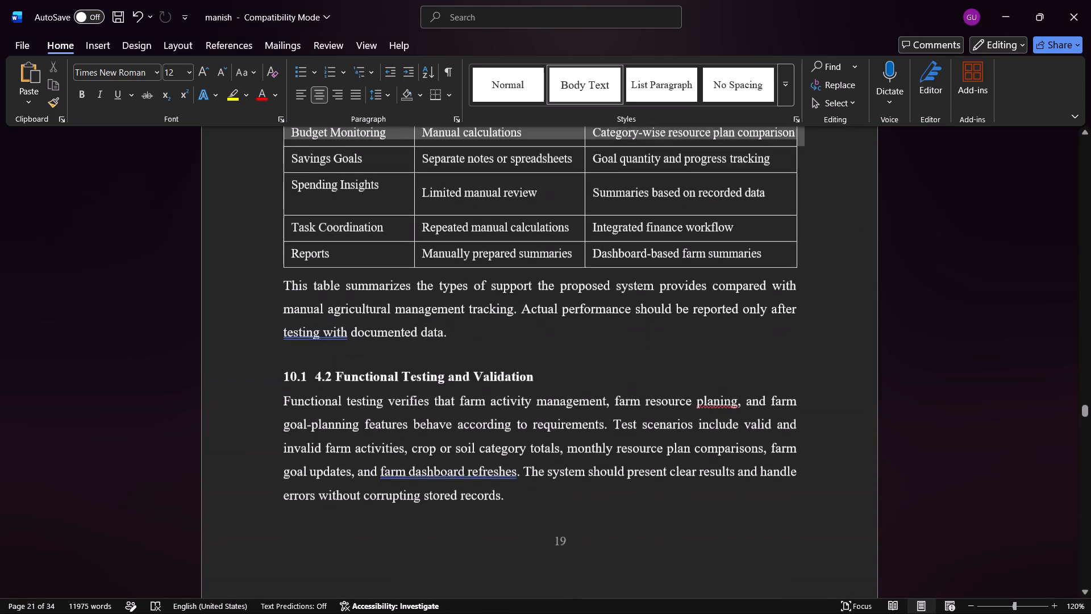
pyautogui.moveTo(689, 214); pyautogui.dragTo(513, 353)
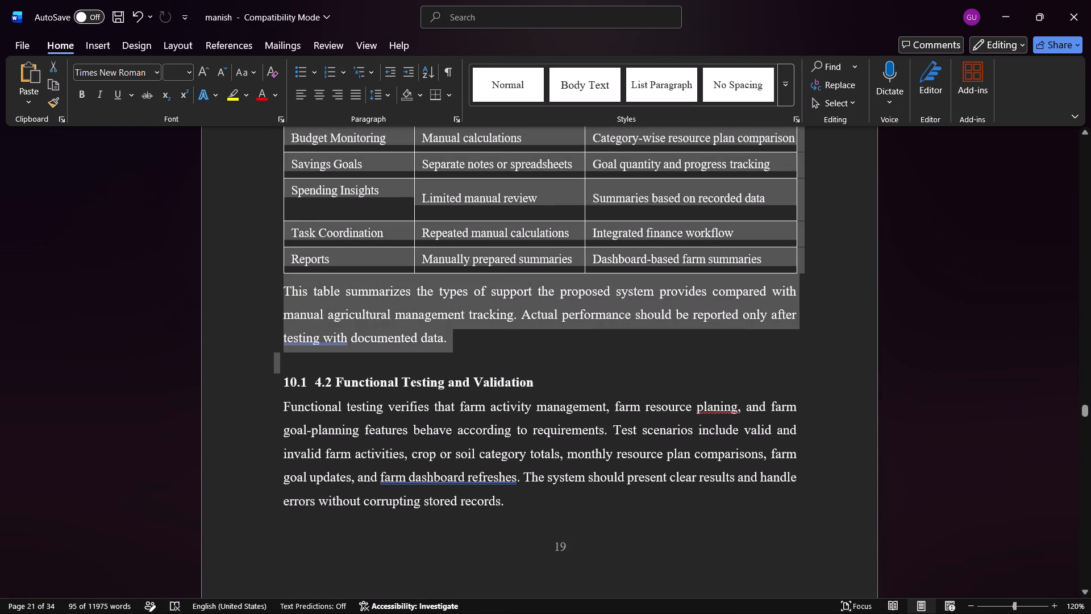
pyautogui.hotkey('ctrl', 'c')
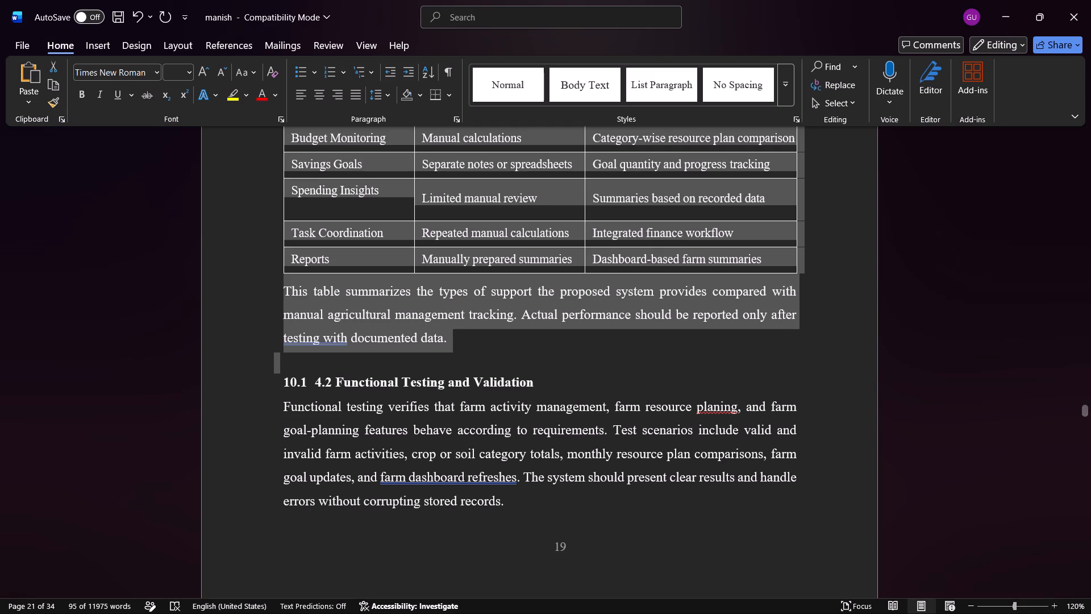
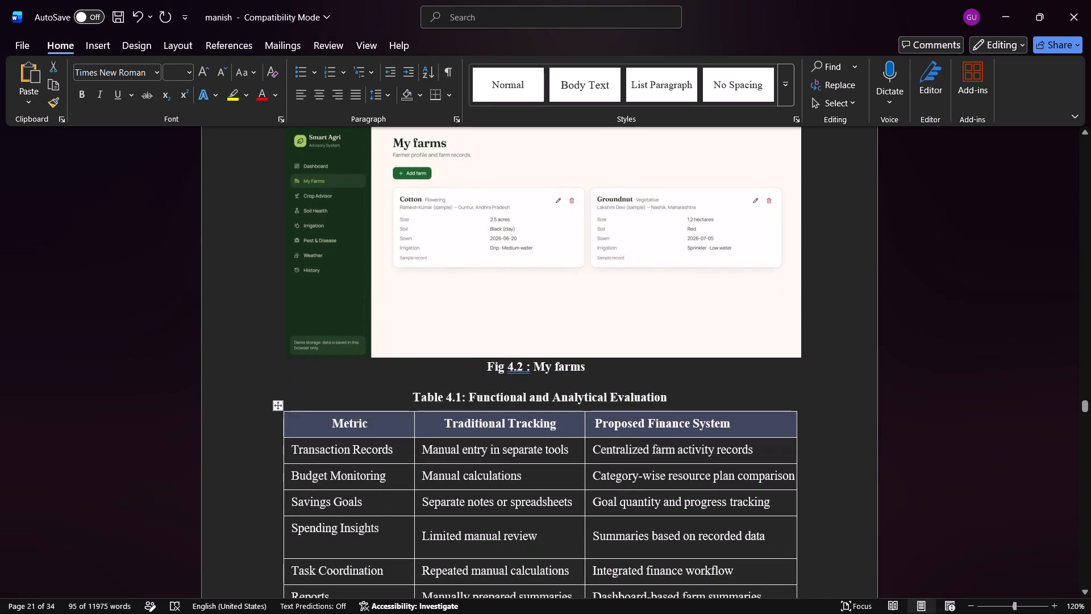
pyautogui.scroll(-1, 680, 127)
pyautogui.scroll(5, 680, 127)
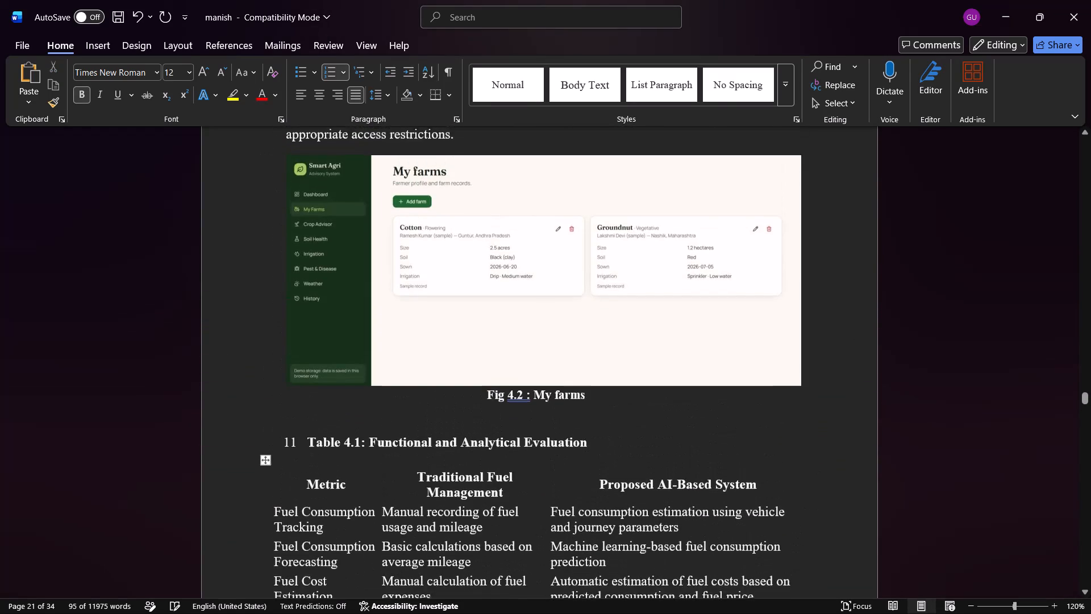
pyautogui.scroll(-6, 680, 127)
pyautogui.scroll(1, 680, 127)
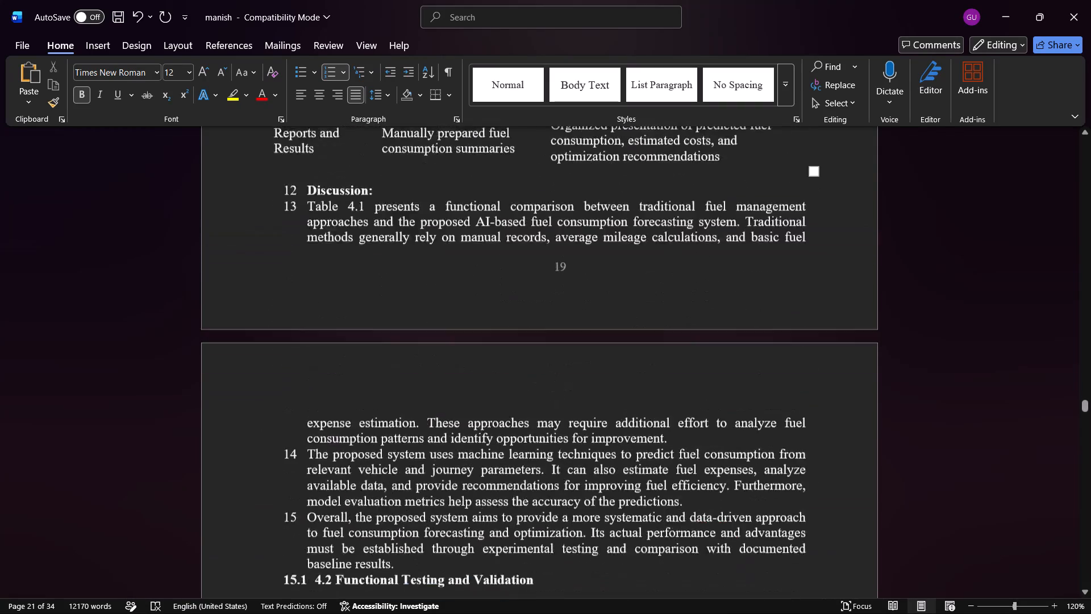
pyautogui.scroll(1, 680, 127)
pyautogui.rightClick(513, 74)
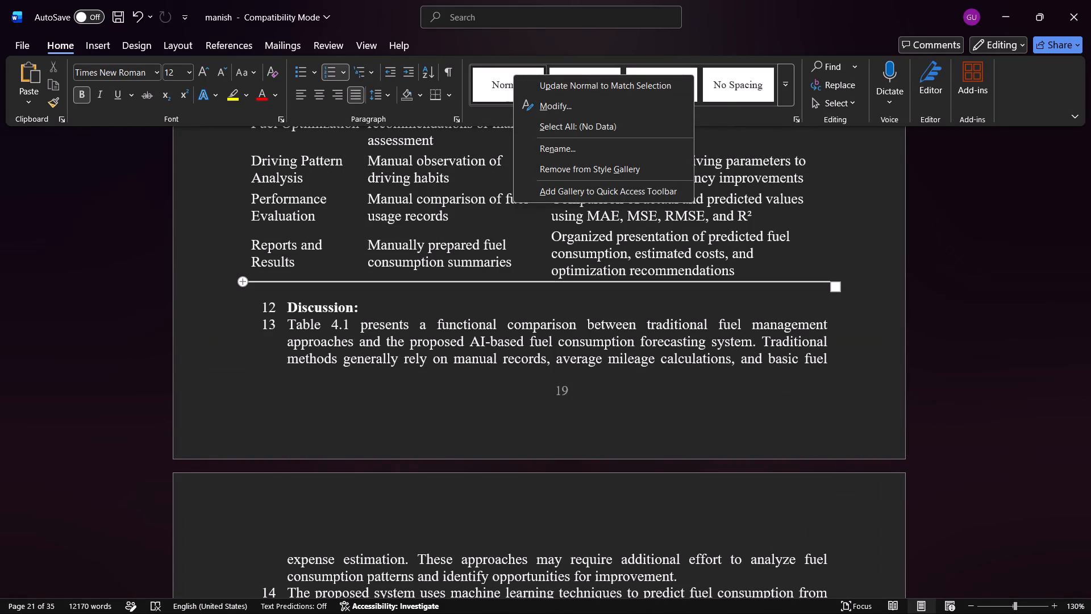
pyautogui.click(177, 309)
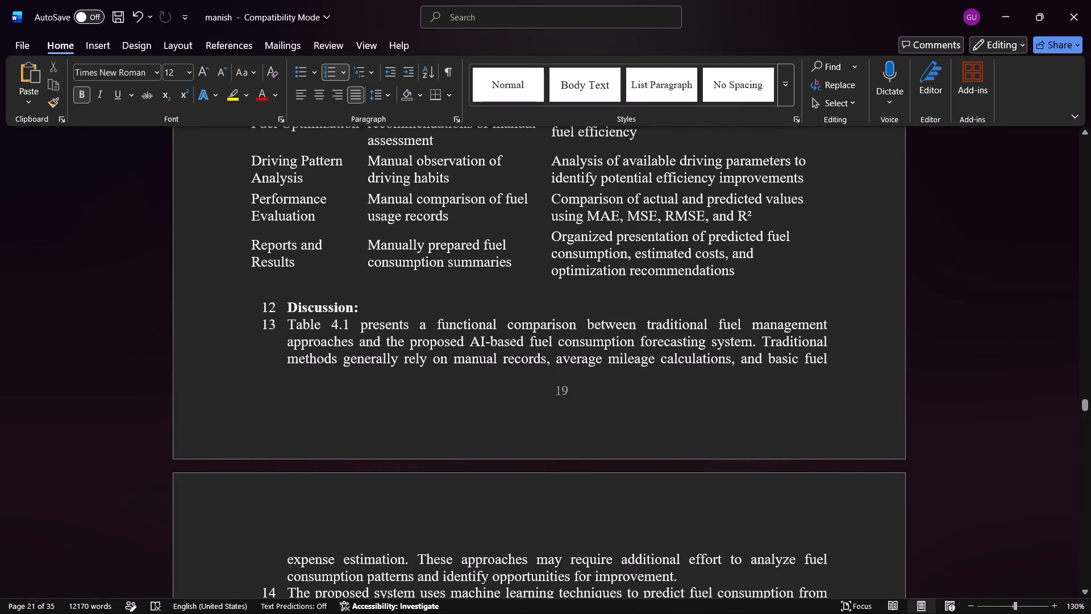
# Delete the pasted Discussion heading and its paragraphs between Table 4.1 and the 4.2 Functional Testing and Validation heading.
pyautogui.moveTo(261, 305); pyautogui.dragTo(329, 385)
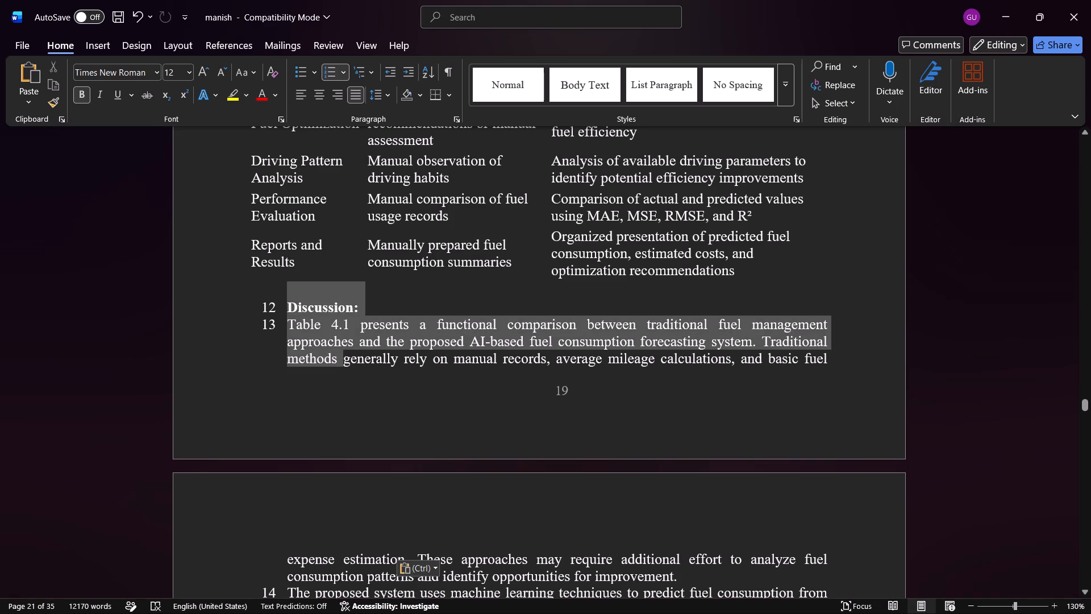
pyautogui.moveTo(329, 385); pyautogui.dragTo(515, 613)
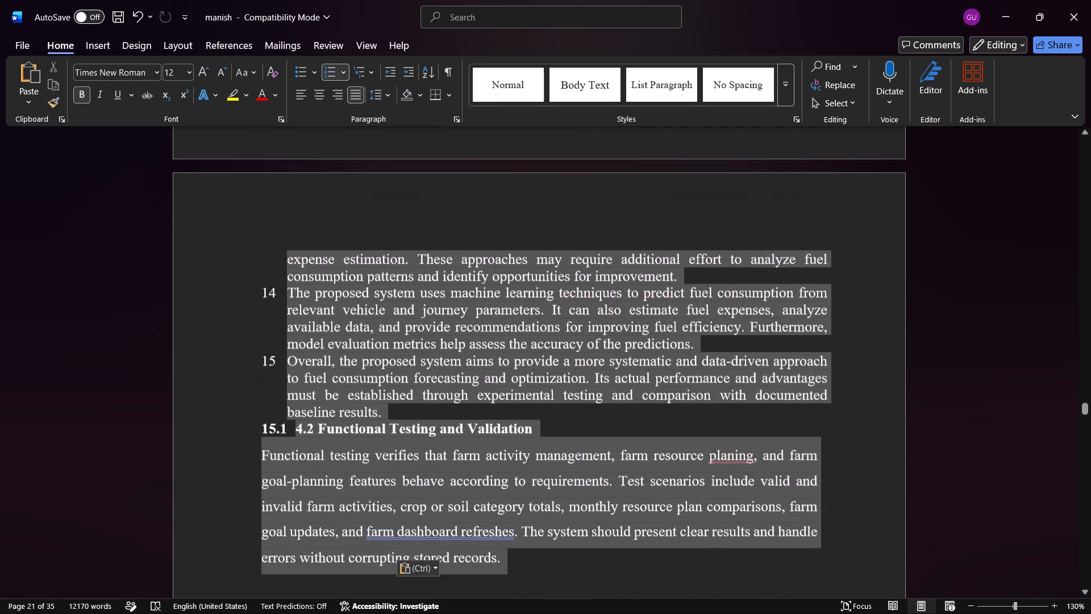
pyautogui.moveTo(515, 613); pyautogui.dragTo(302, 218)
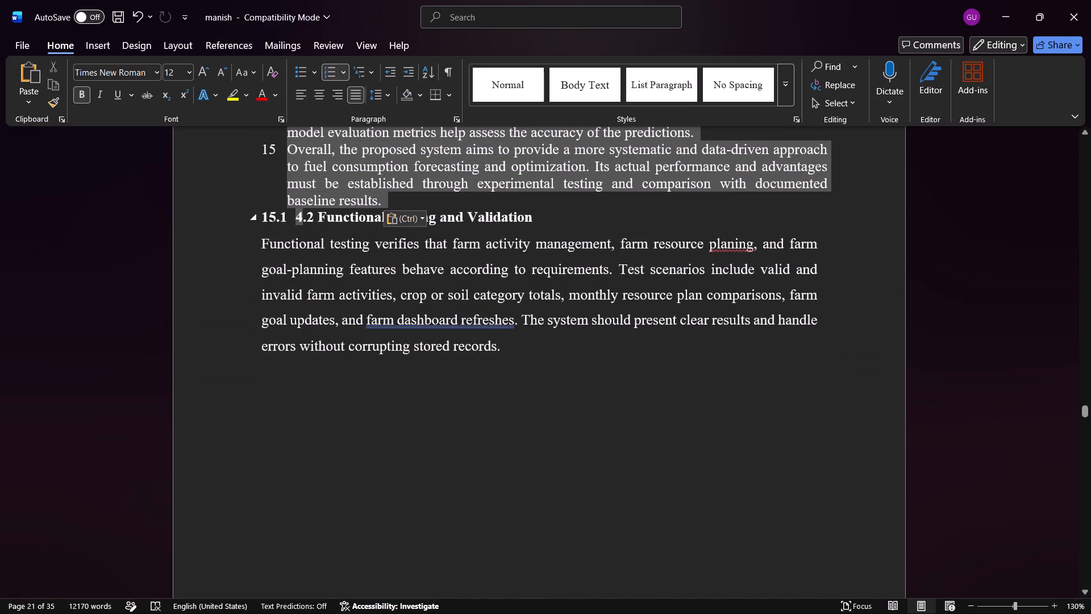
pyautogui.moveTo(302, 218); pyautogui.dragTo(290, 218)
pyautogui.press('BackSpace')
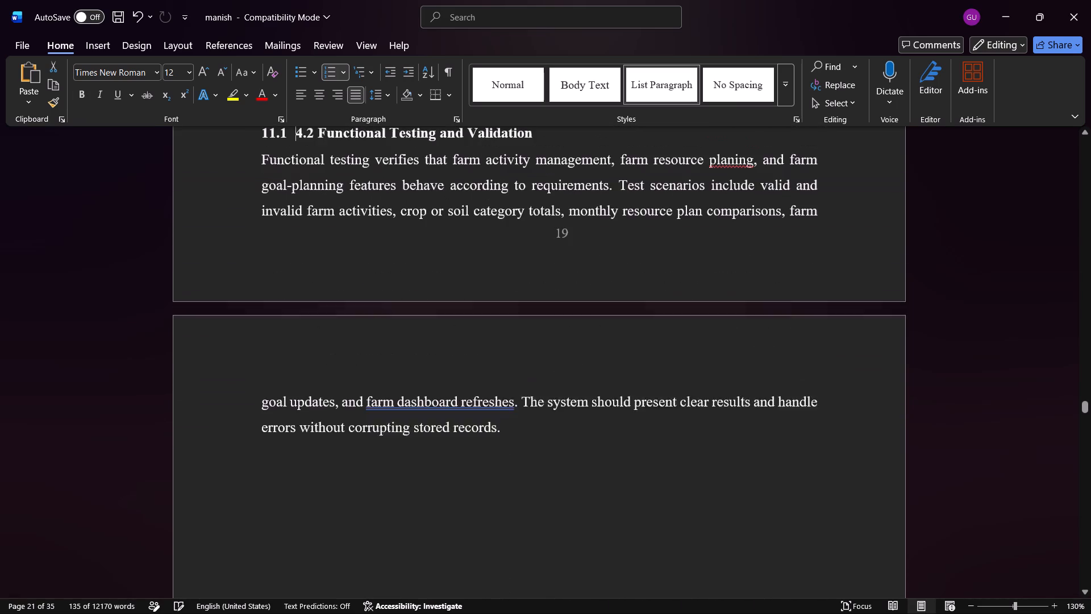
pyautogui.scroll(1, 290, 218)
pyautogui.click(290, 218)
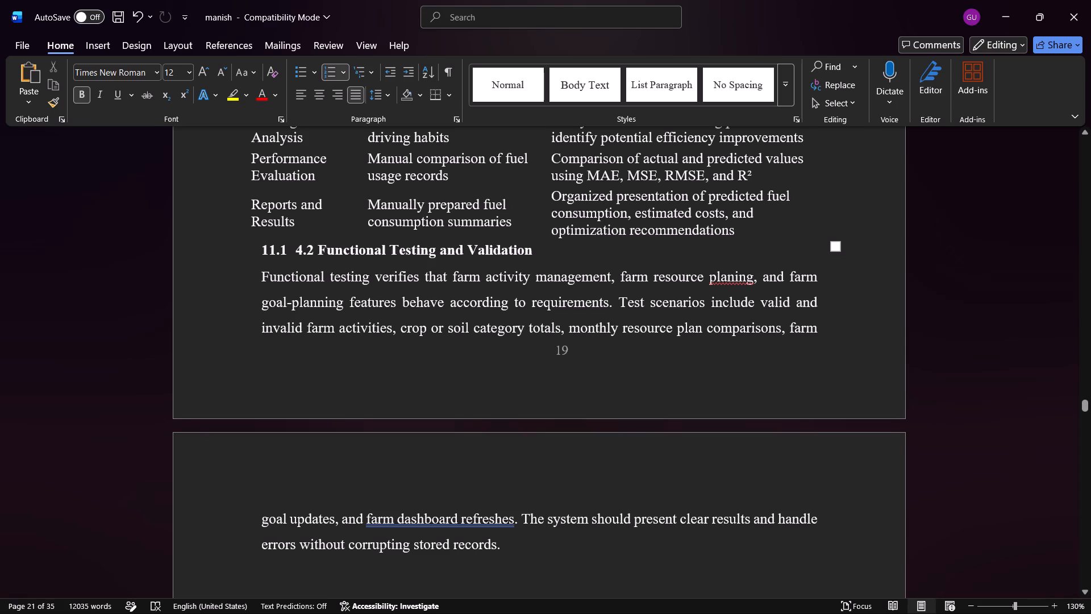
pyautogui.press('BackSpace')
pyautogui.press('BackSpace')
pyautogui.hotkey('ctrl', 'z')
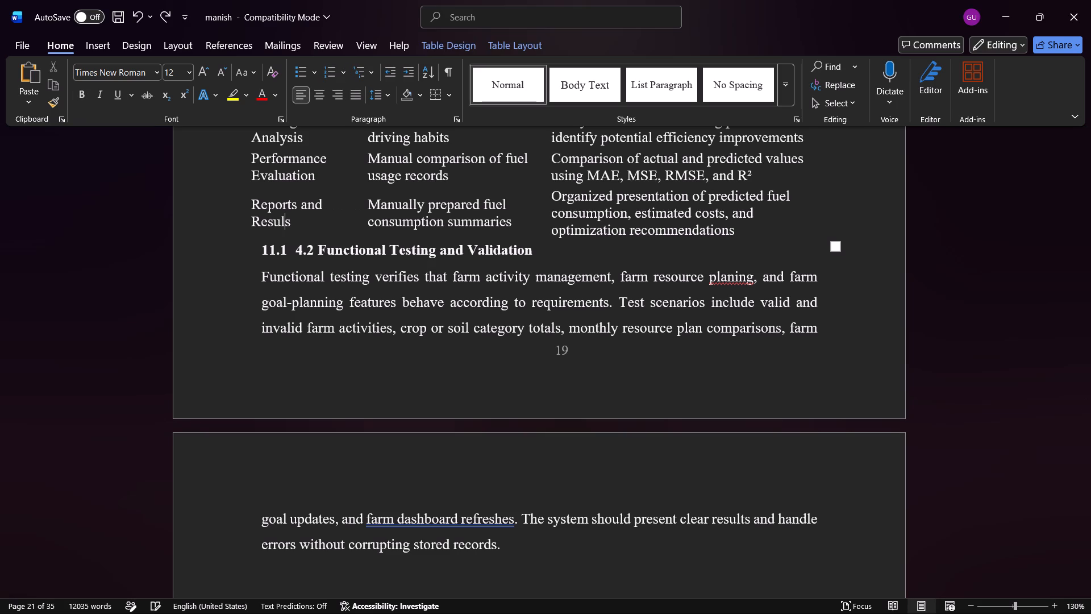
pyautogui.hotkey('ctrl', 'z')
# Remove the stray automatic list number from the 4.2 Functional Testing and Validation heading.
pyautogui.click(289, 262)
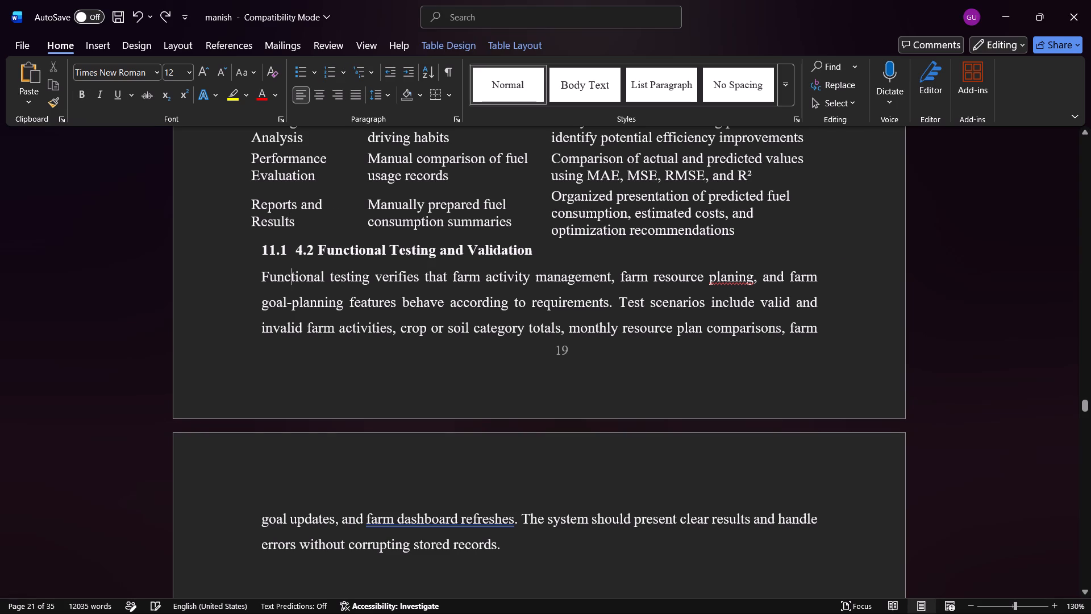
pyautogui.click(294, 250)
pyautogui.press('Return')
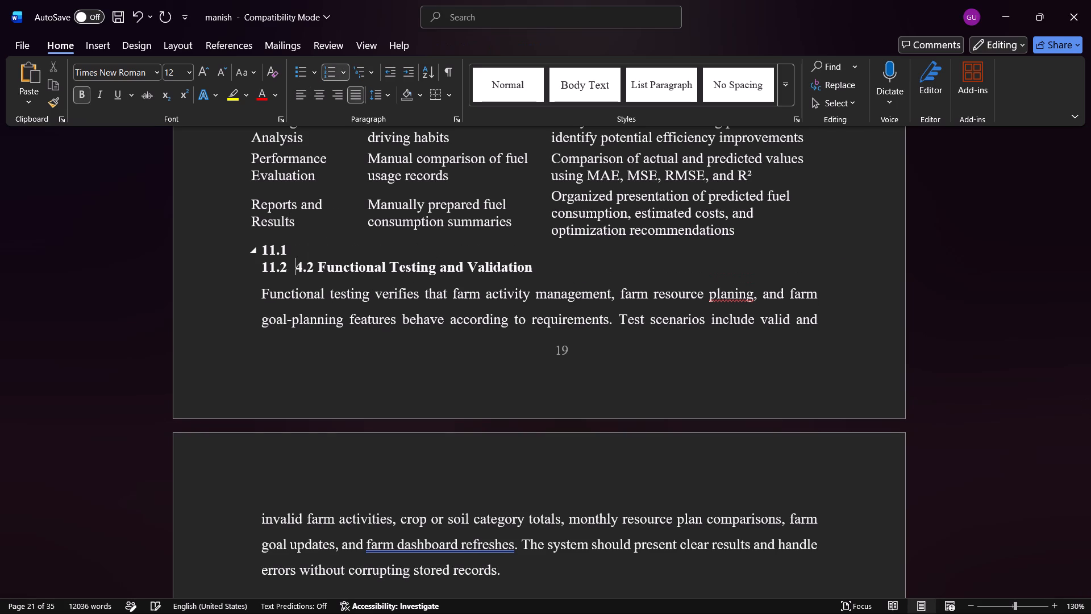
pyautogui.press('BackSpace')
pyautogui.press('BackSpace')
pyautogui.press('BackSpace')
pyautogui.press('BackSpace')
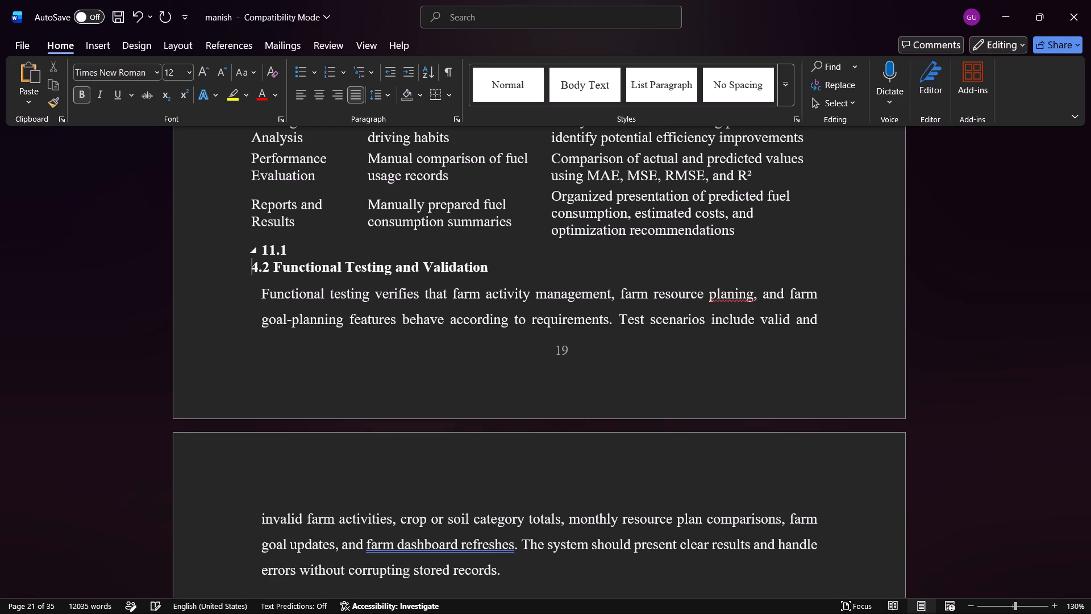
pyautogui.press('BackSpace')
pyautogui.press('BackSpace')
pyautogui.press('BackSpace')
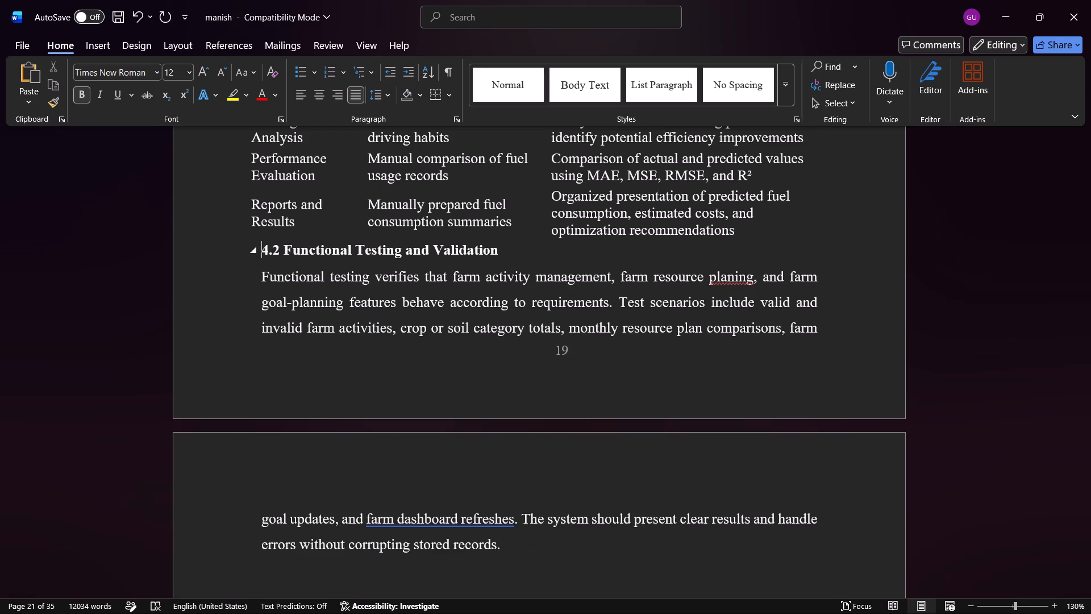
# Insert blank lines above the 4.2 Functional Testing and Validation heading to move it onto the next page.
pyautogui.press('Tab')
pyautogui.press('Return')
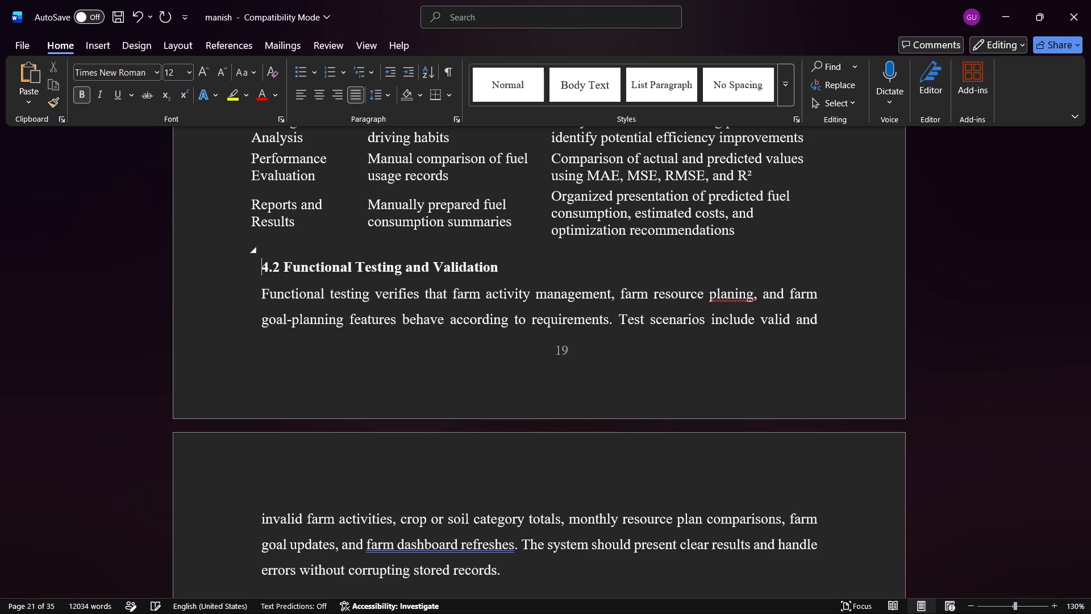
pyautogui.hotkey('ctrl', 'z')
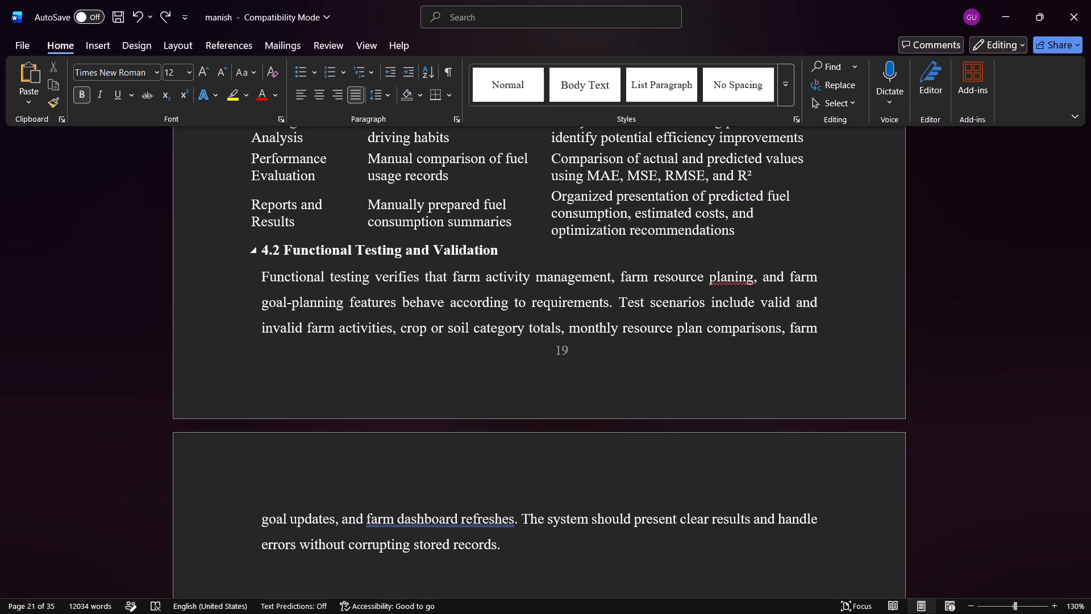
pyautogui.press('Return')
pyautogui.press('Return')
pyautogui.press('Return')
pyautogui.press('Return')
pyautogui.press('Return')
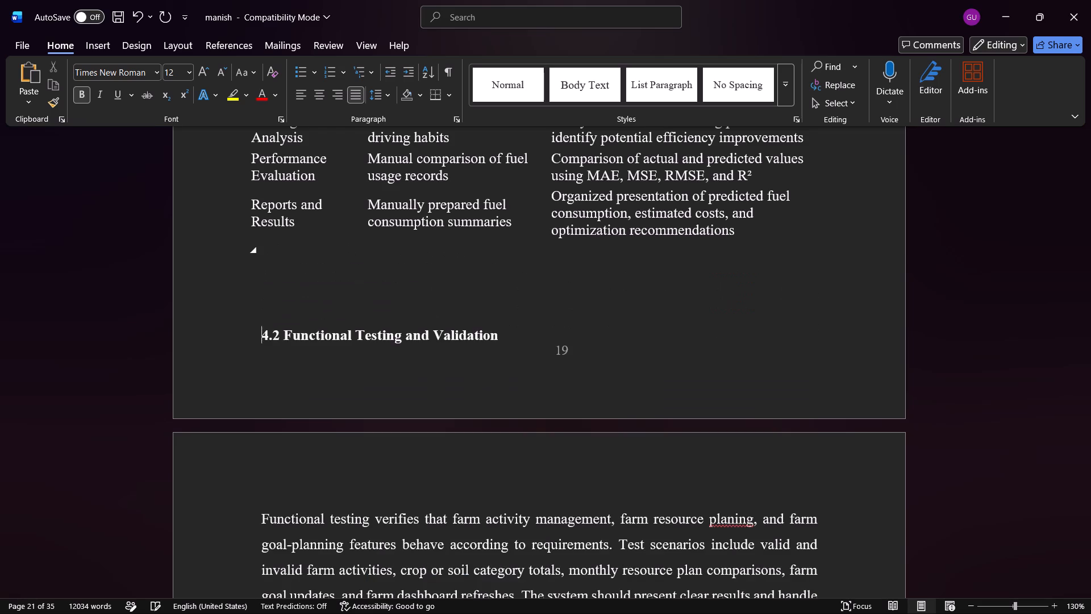
pyautogui.press('Return')
pyautogui.scroll(-1, 294, 250)
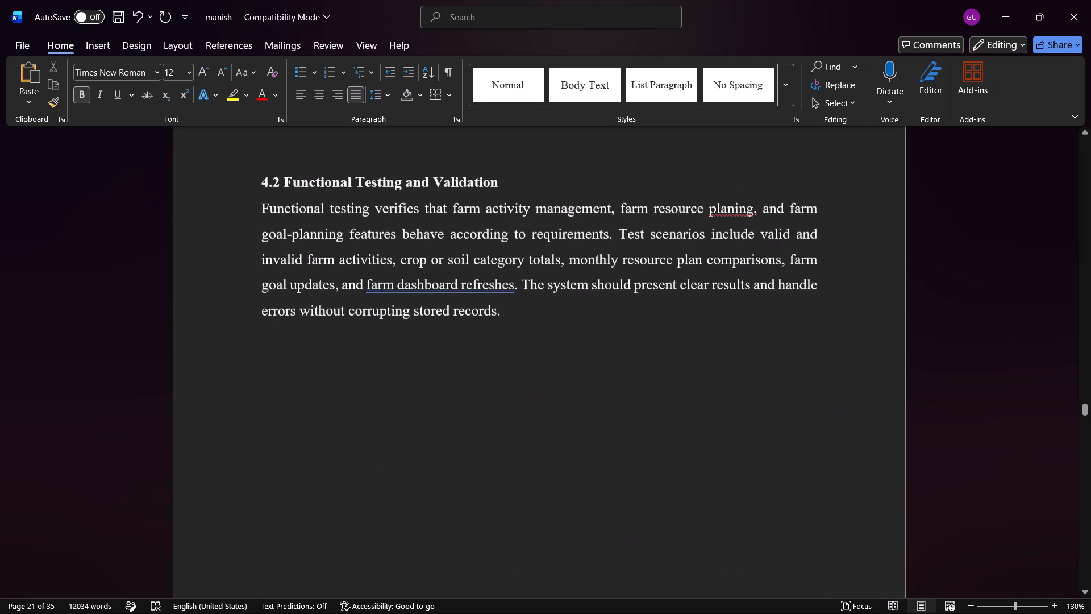
pyautogui.scroll(-1, 294, 250)
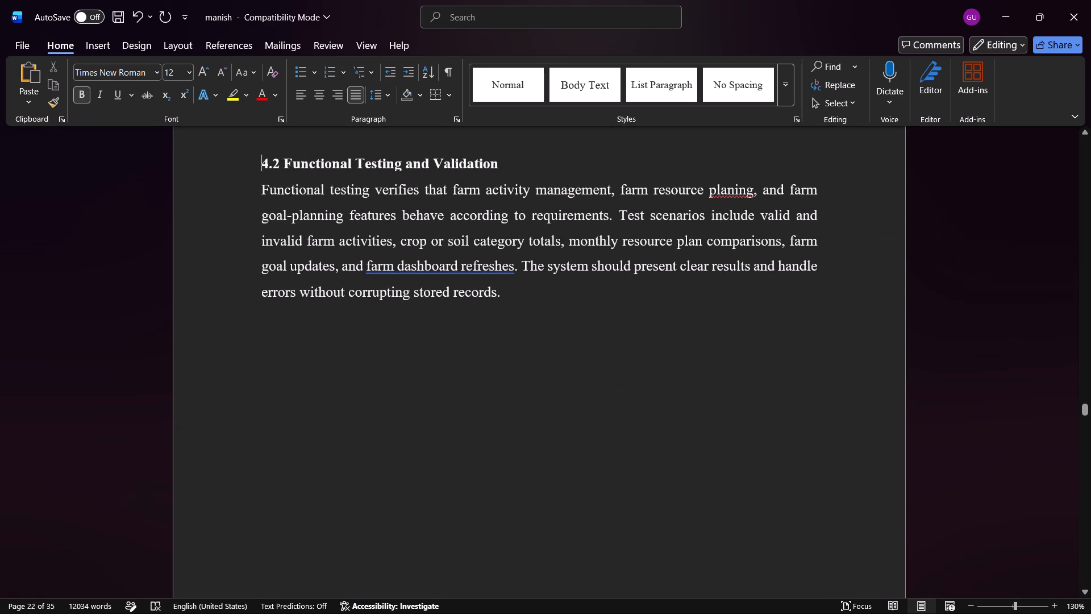
pyautogui.moveTo(261, 184); pyautogui.dragTo(611, 613)
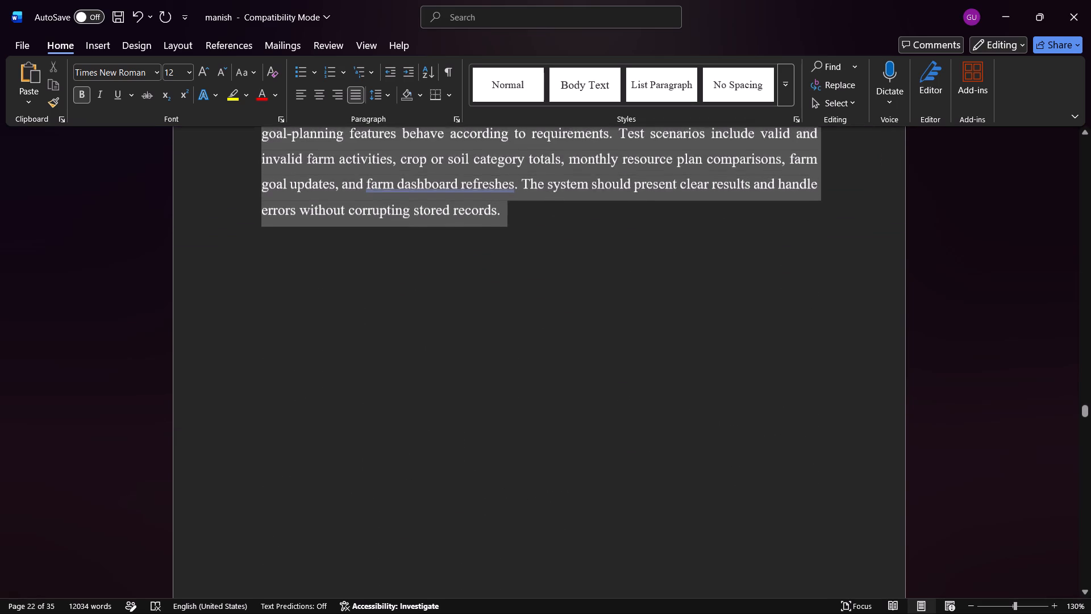
pyautogui.moveTo(611, 613); pyautogui.dragTo(663, 613)
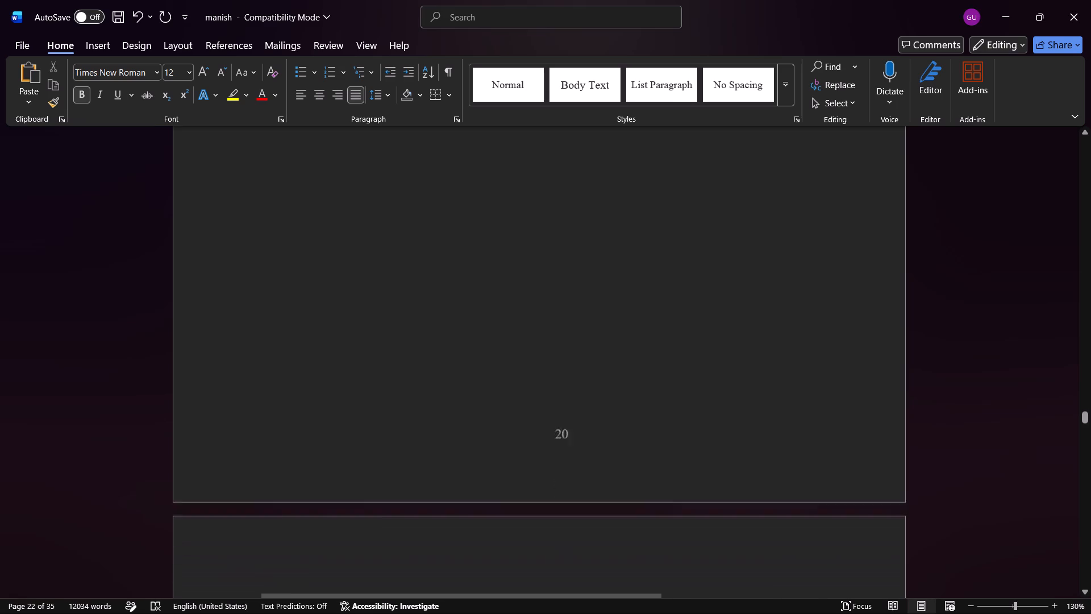
pyautogui.moveTo(663, 613); pyautogui.dragTo(741, 467)
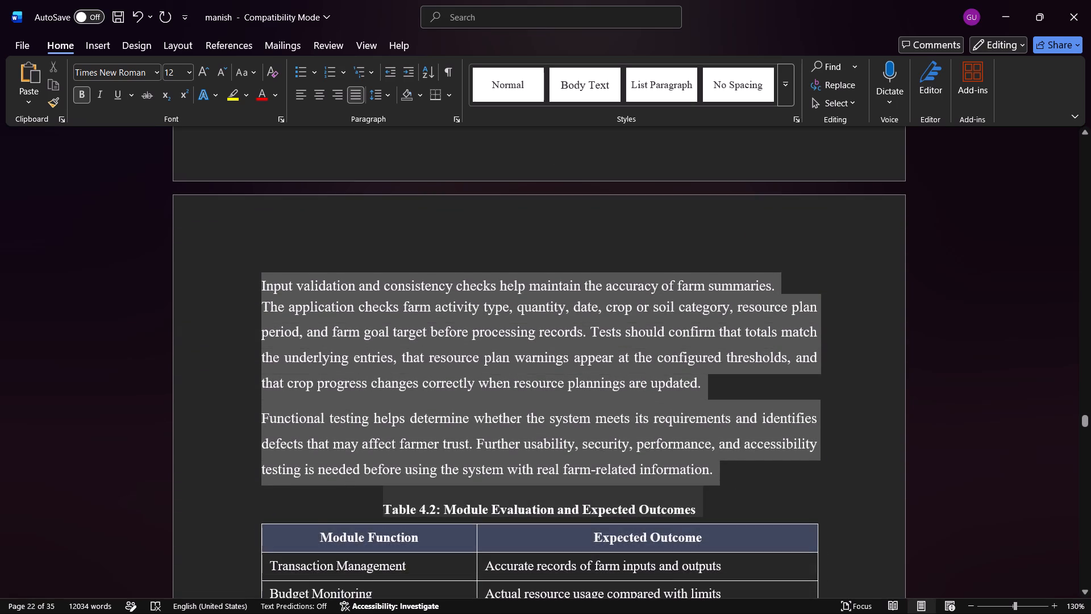
pyautogui.moveTo(741, 467); pyautogui.dragTo(986, 613)
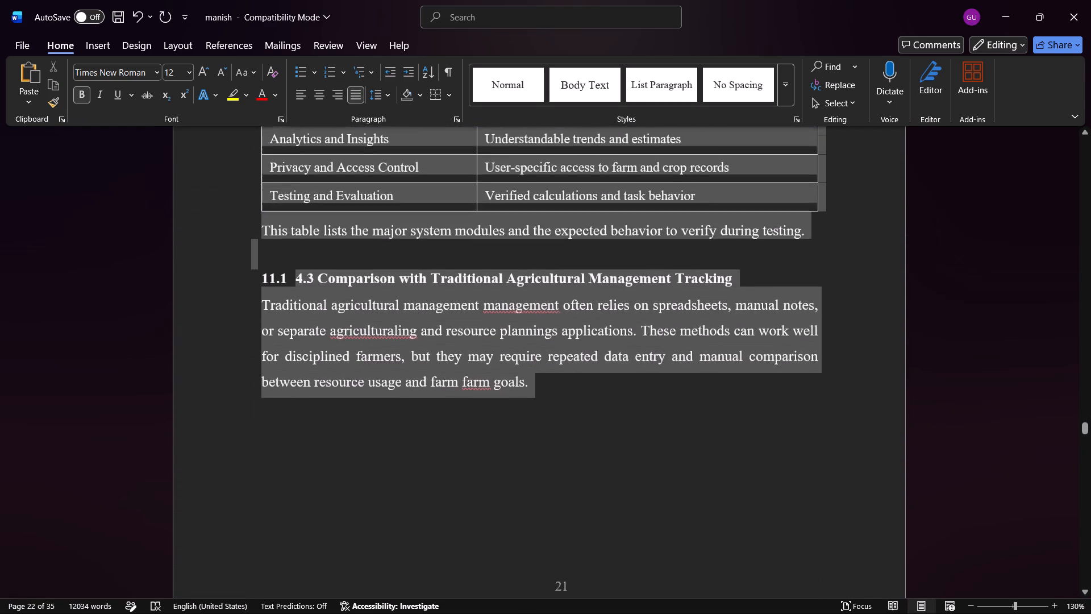
pyautogui.moveTo(986, 613); pyautogui.dragTo(1090, 613)
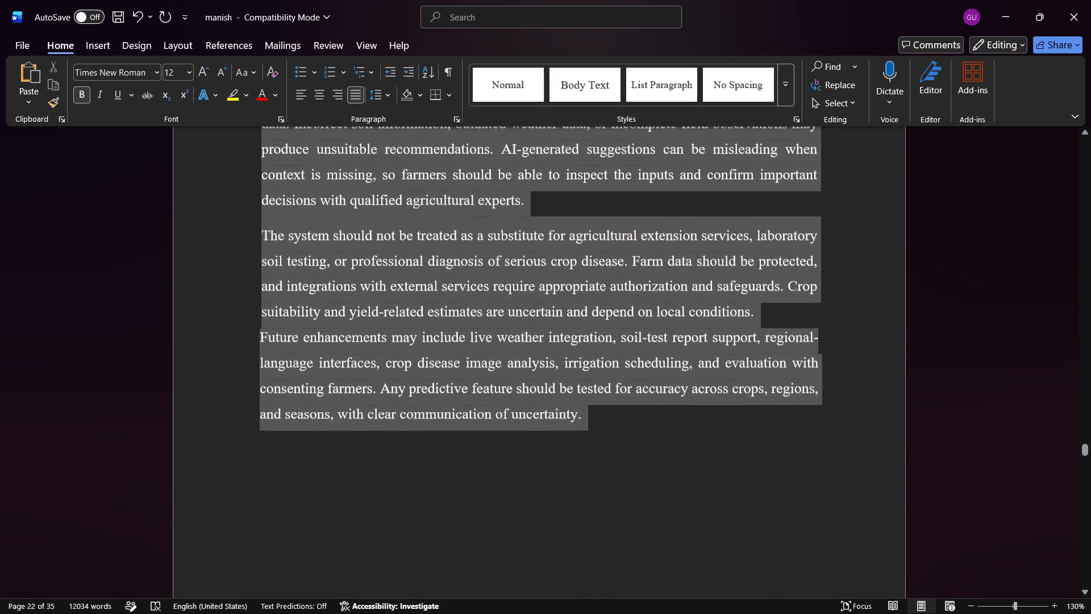
pyautogui.moveTo(1090, 613); pyautogui.dragTo(1090, 576)
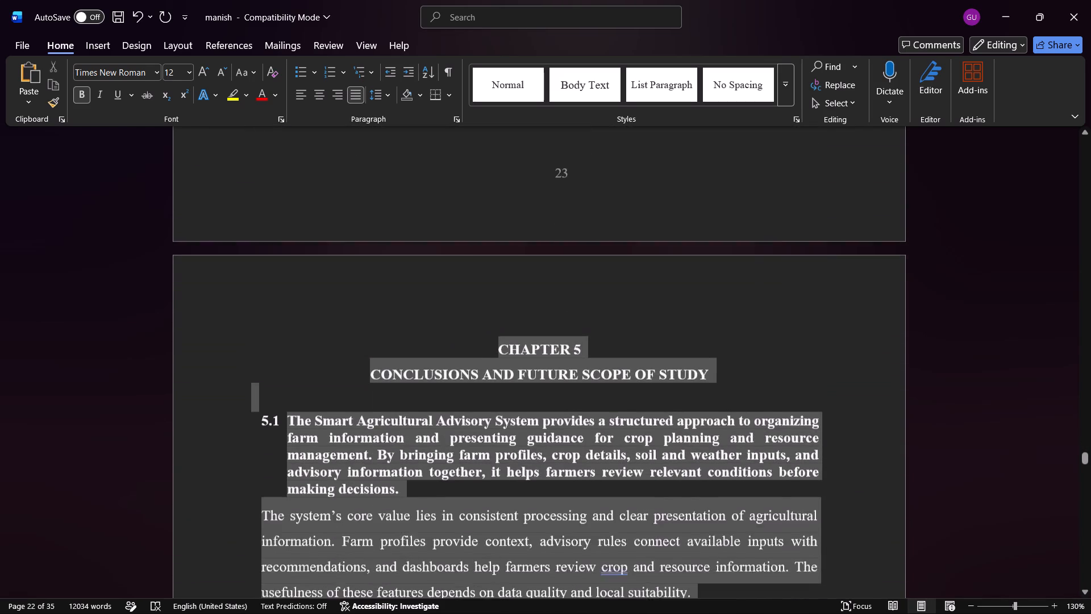
pyautogui.moveTo(1090, 576); pyautogui.dragTo(877, 165)
pyautogui.scroll(2, 877, 165)
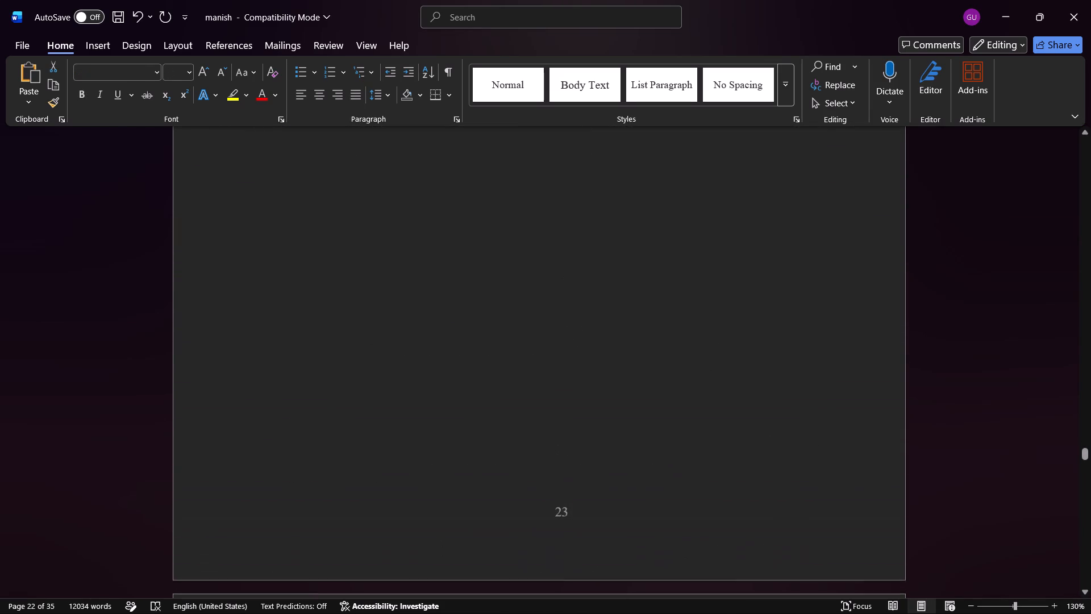
pyautogui.scroll(2, 877, 165)
pyautogui.hotkey('ctrl', 'c')
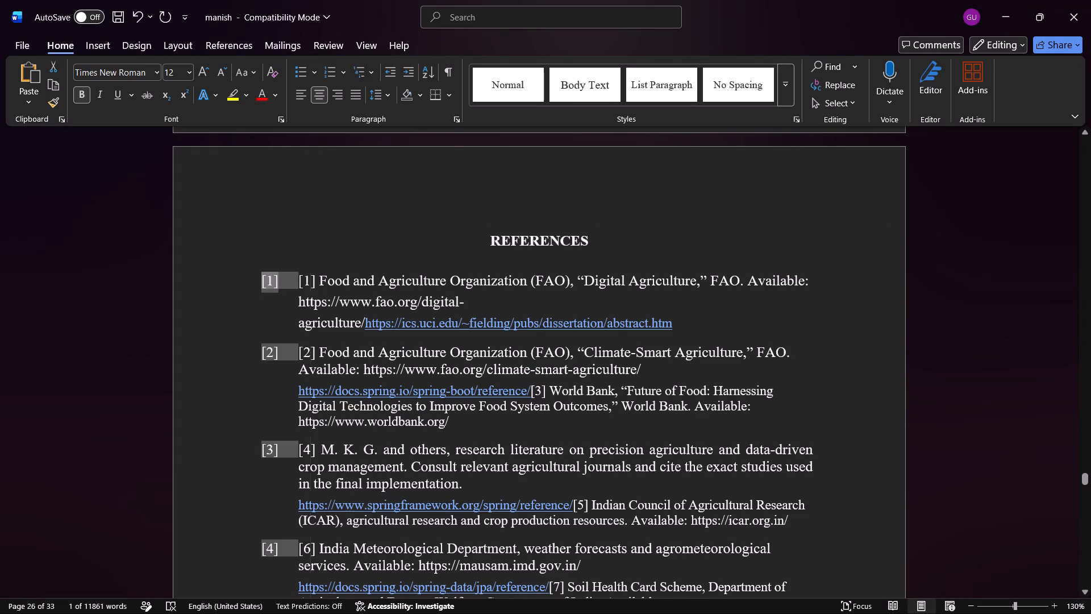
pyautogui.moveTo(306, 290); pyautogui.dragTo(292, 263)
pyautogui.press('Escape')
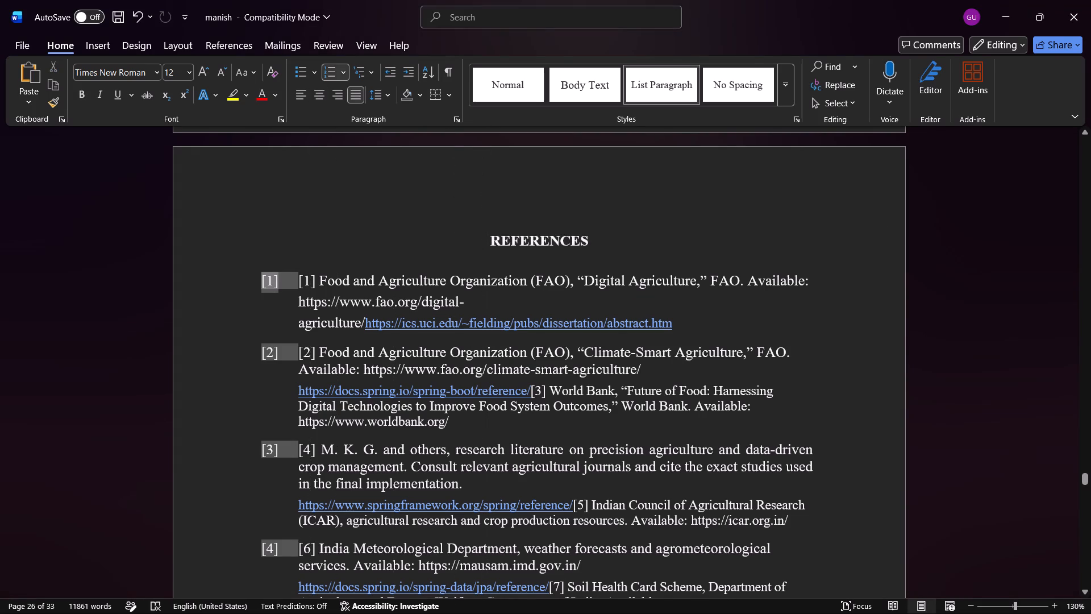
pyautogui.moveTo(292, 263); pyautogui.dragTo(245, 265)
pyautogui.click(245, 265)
# Replace the old agriculture and Spring reference list under the REFERENCES heading with ChatGPT's copied reference list.
pyautogui.moveTo(254, 281); pyautogui.dragTo(720, 613)
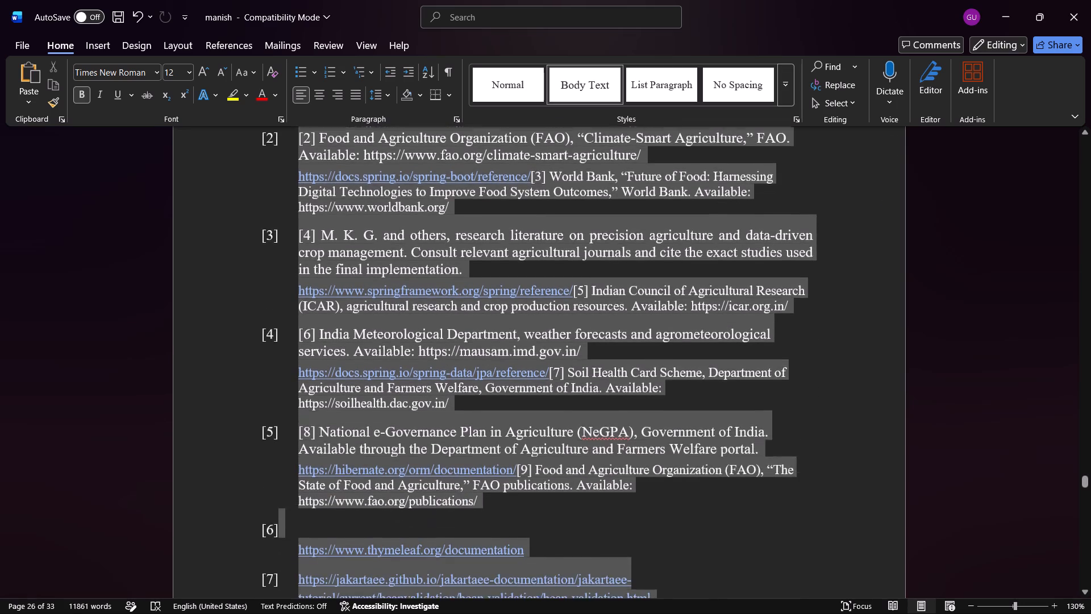
pyautogui.moveTo(720, 613); pyautogui.dragTo(745, 613)
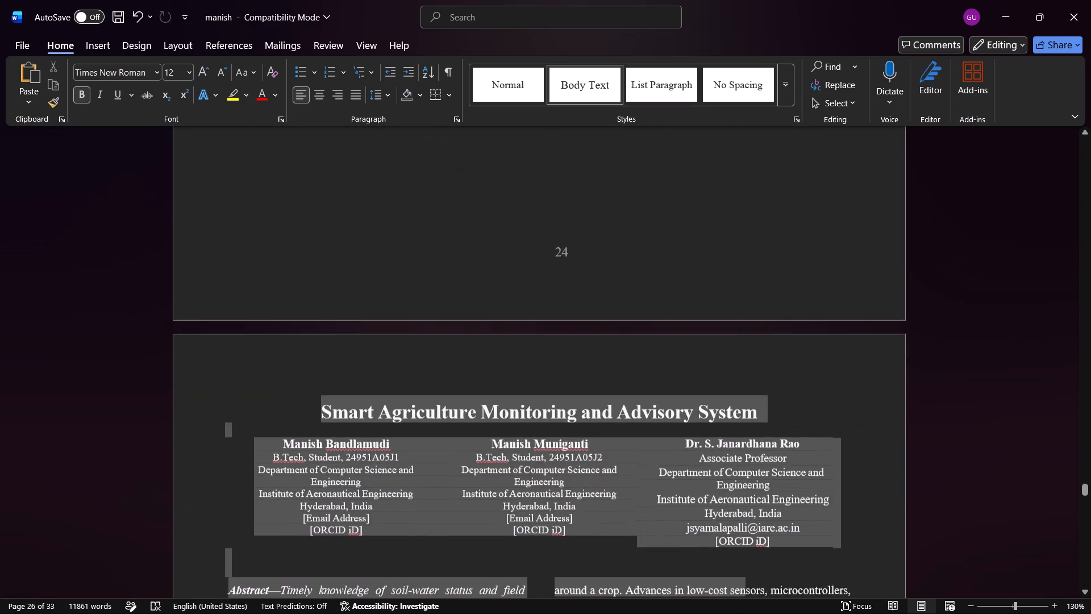
pyautogui.moveTo(745, 613); pyautogui.dragTo(776, 175)
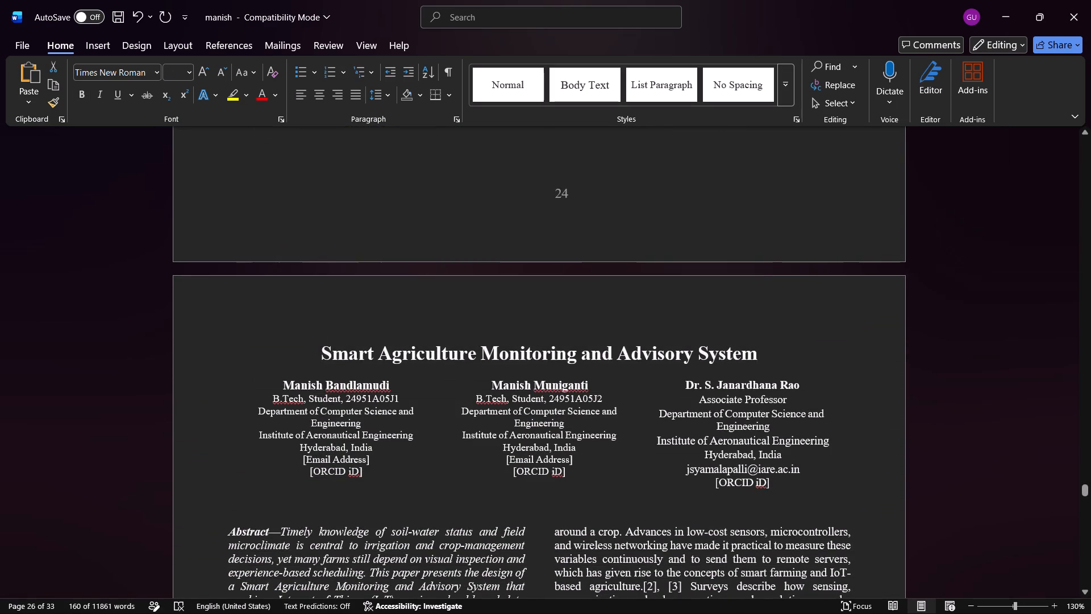
pyautogui.hotkey('ctrl', 'v')
pyautogui.scroll(2, 776, 175)
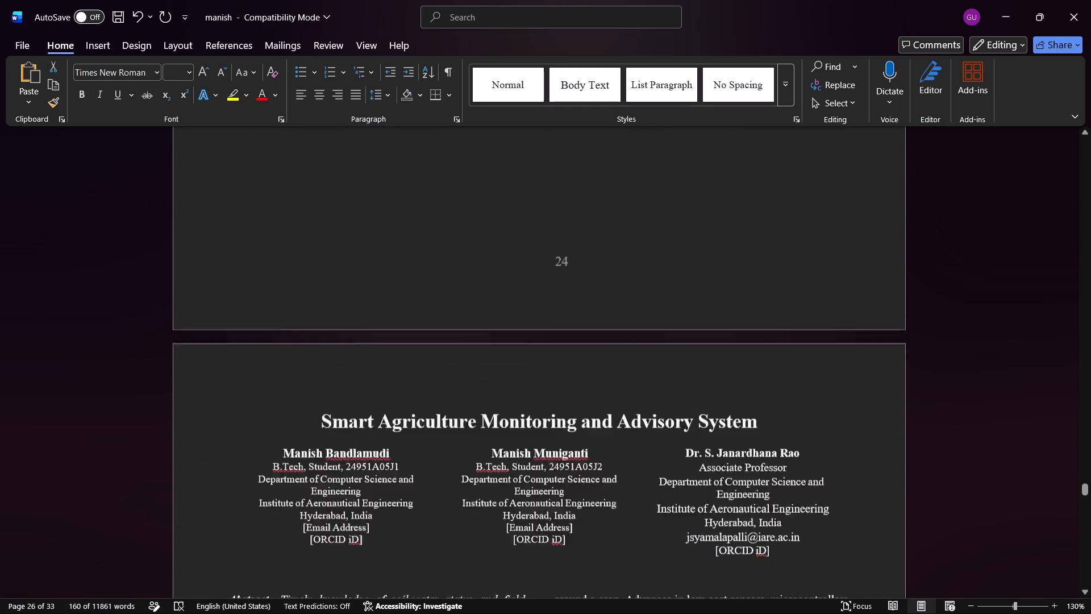
pyautogui.scroll(6, 776, 175)
pyautogui.scroll(-1, 776, 175)
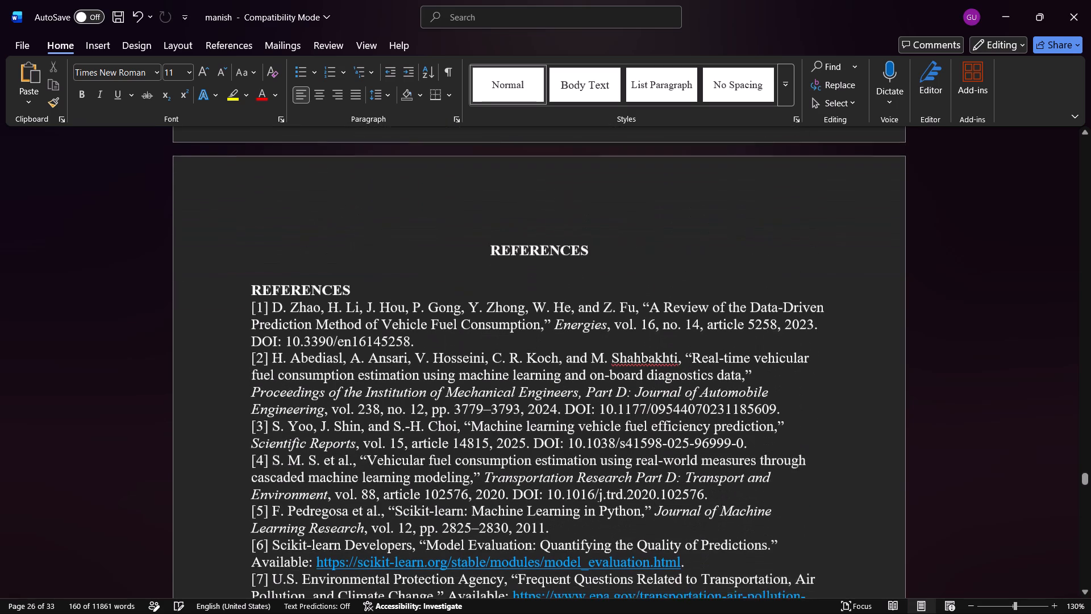
pyautogui.scroll(-1, 776, 175)
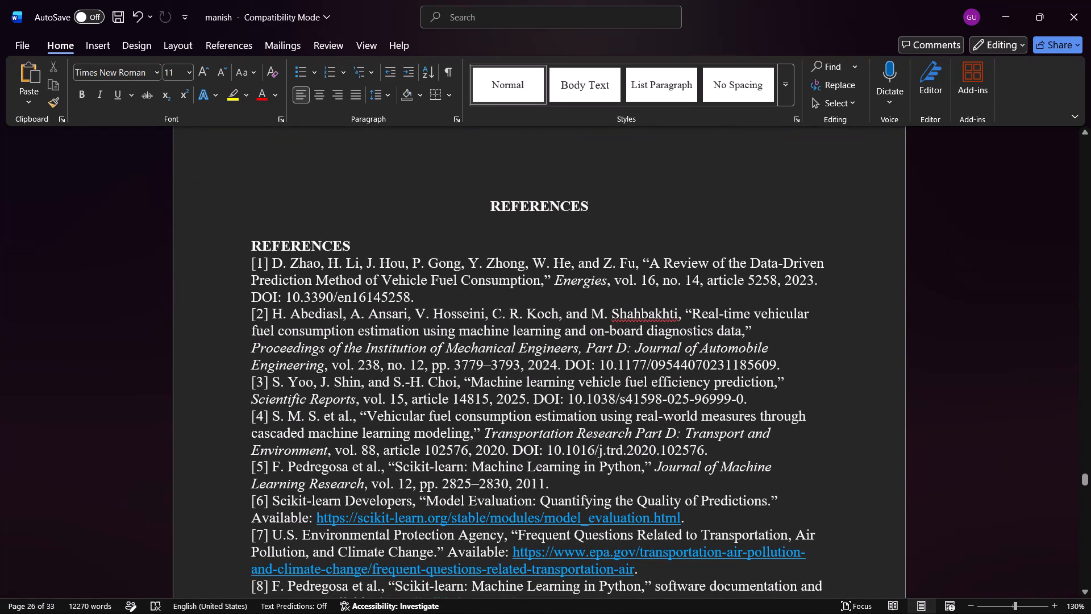
# Delete the duplicate REFERENCES heading directly above the first entry of the pasted reference list.
pyautogui.moveTo(381, 239); pyautogui.dragTo(251, 240)
pyautogui.press('BackSpace')
# Replace the second student author's name under the Smart Agriculture Monitoring and Advisory System paper title with the new student's name.
pyautogui.scroll(-1, 251, 240)
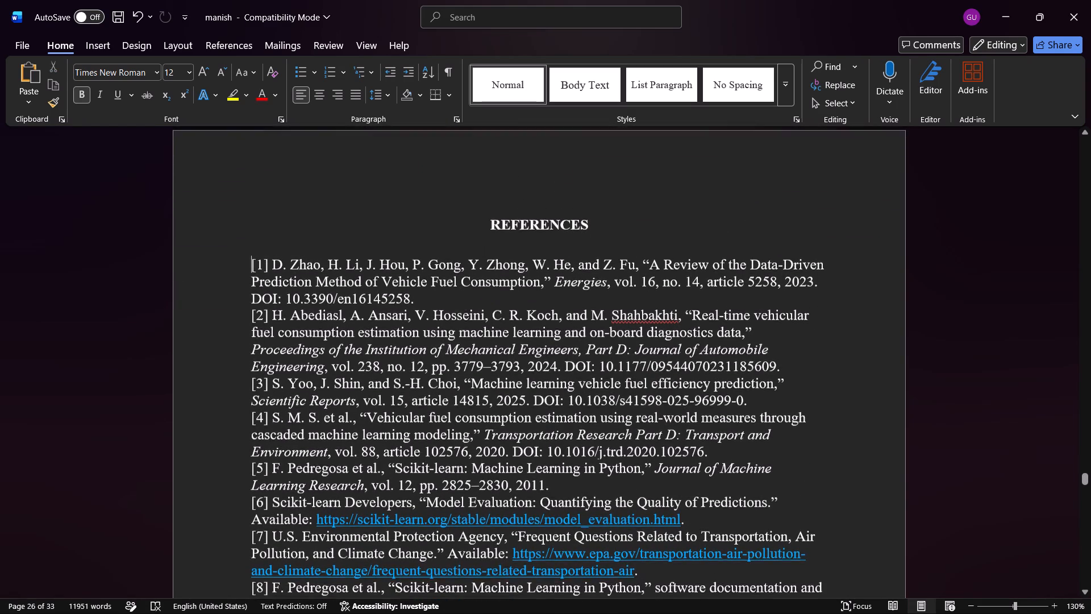
pyautogui.scroll(-5, 251, 240)
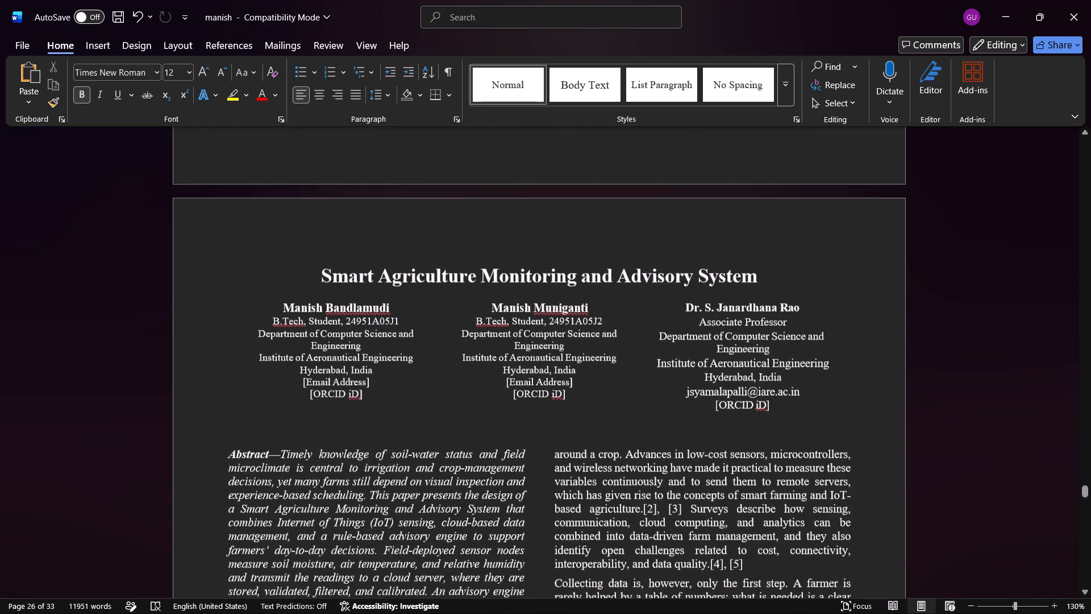
pyautogui.scroll(-5, 251, 240)
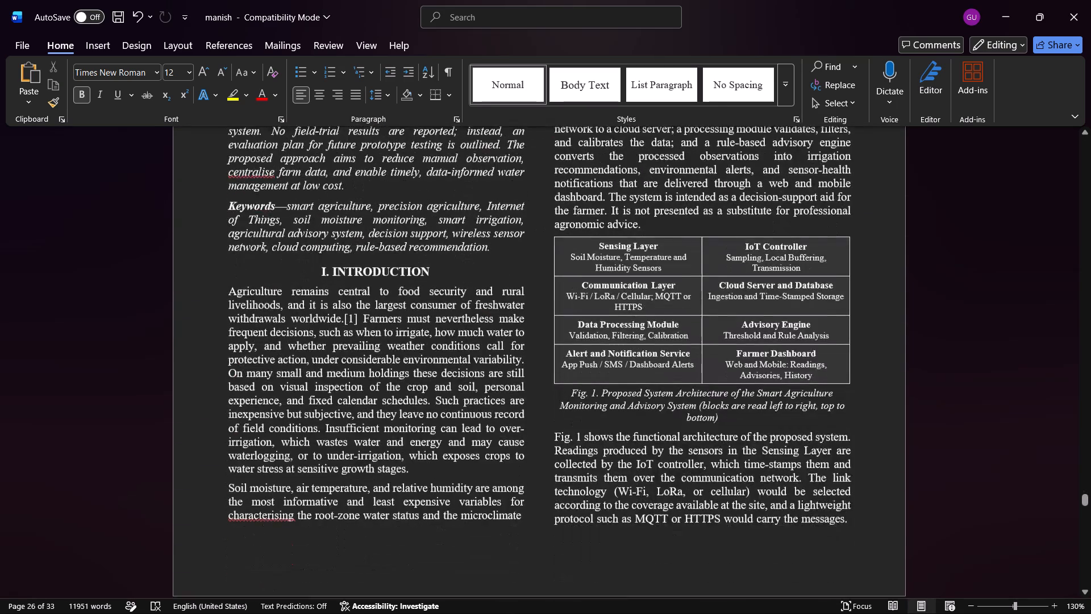
pyautogui.hscroll(2, 251, 240)
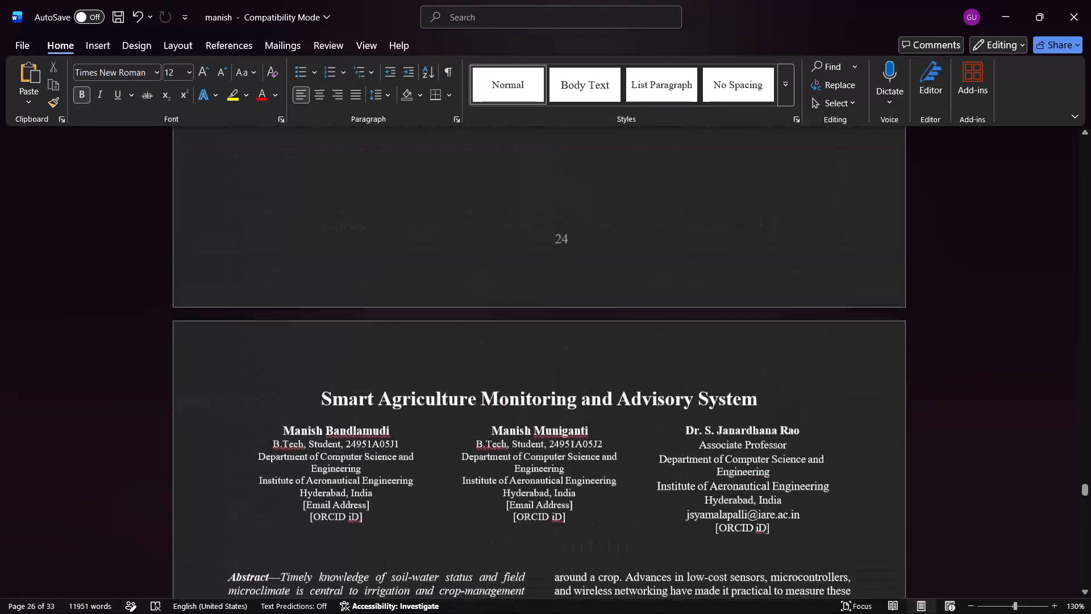
pyautogui.scroll(-2, 251, 240)
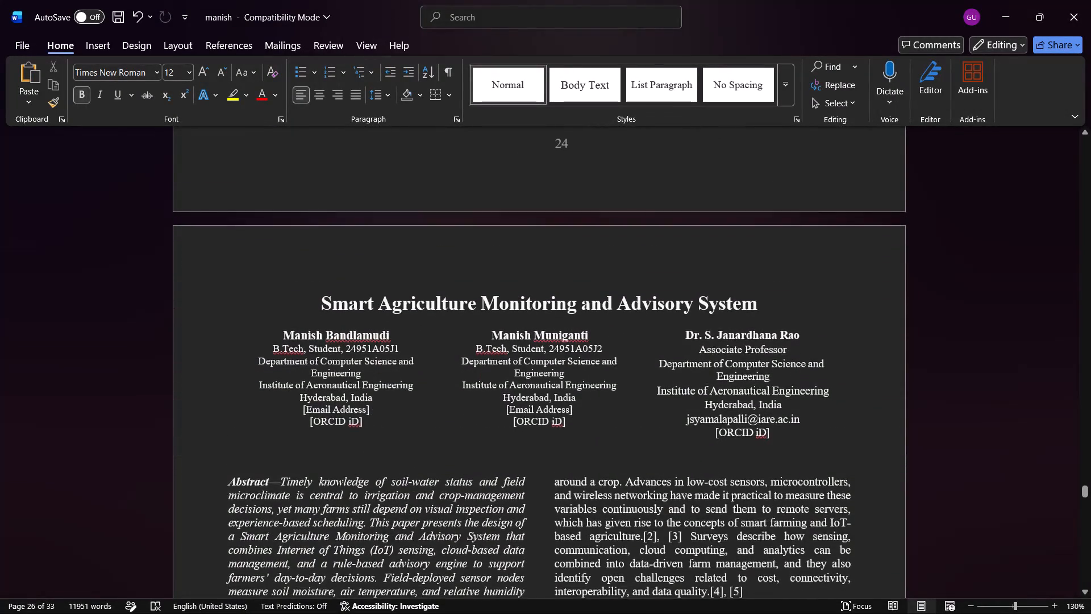
pyautogui.scroll(-2, 251, 240)
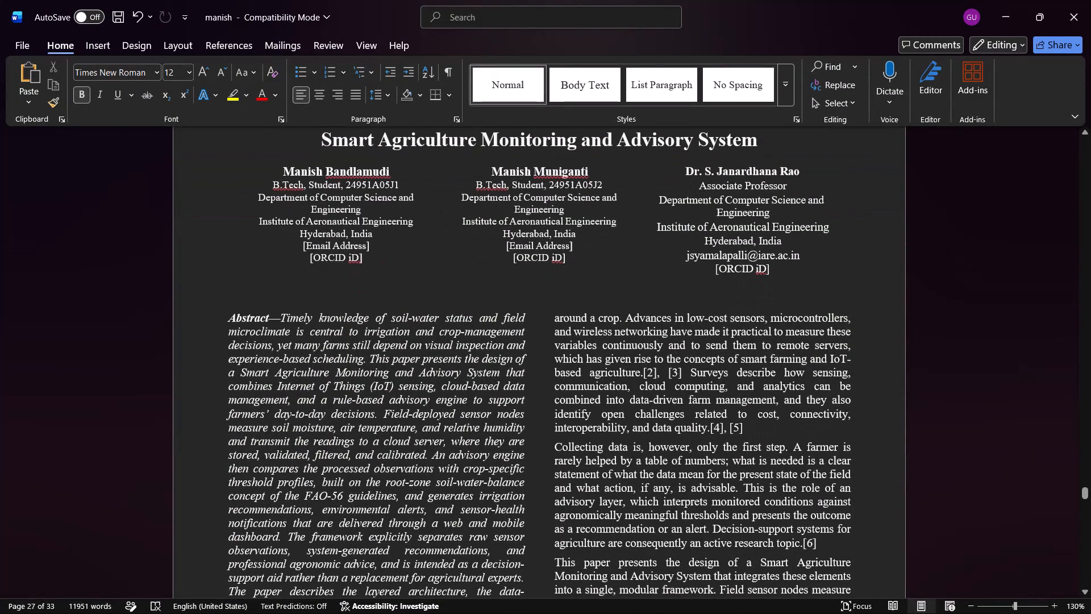
pyautogui.click(605, 172)
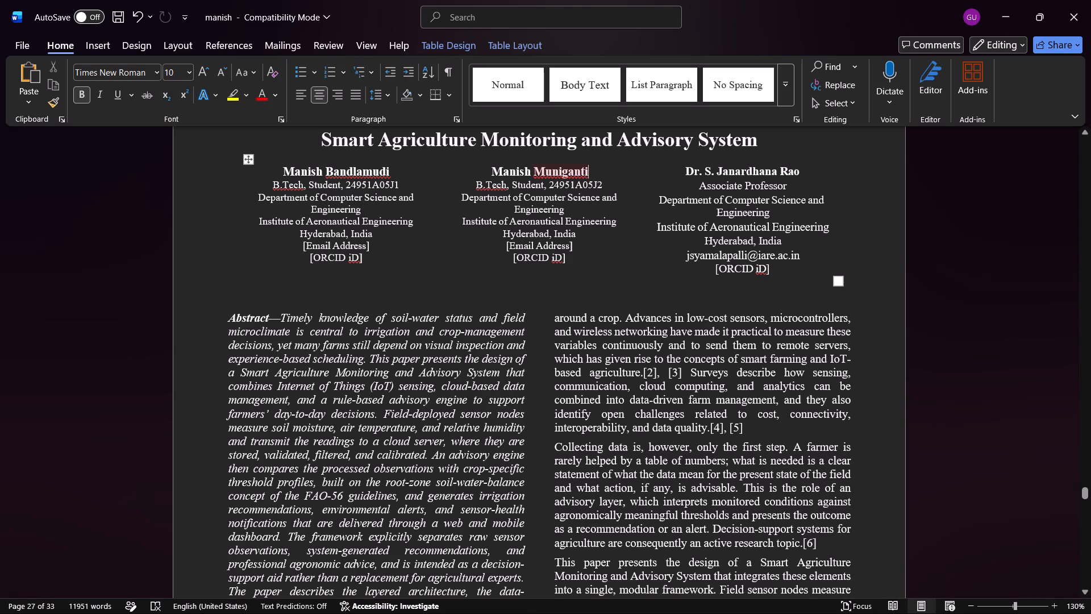
pyautogui.moveTo(592, 173); pyautogui.dragTo(488, 169)
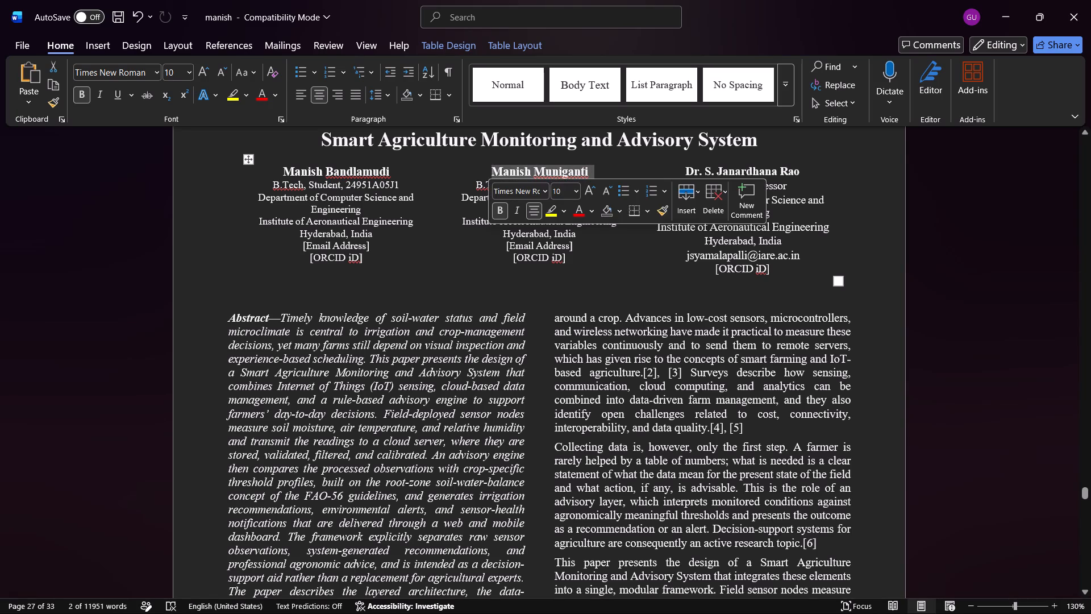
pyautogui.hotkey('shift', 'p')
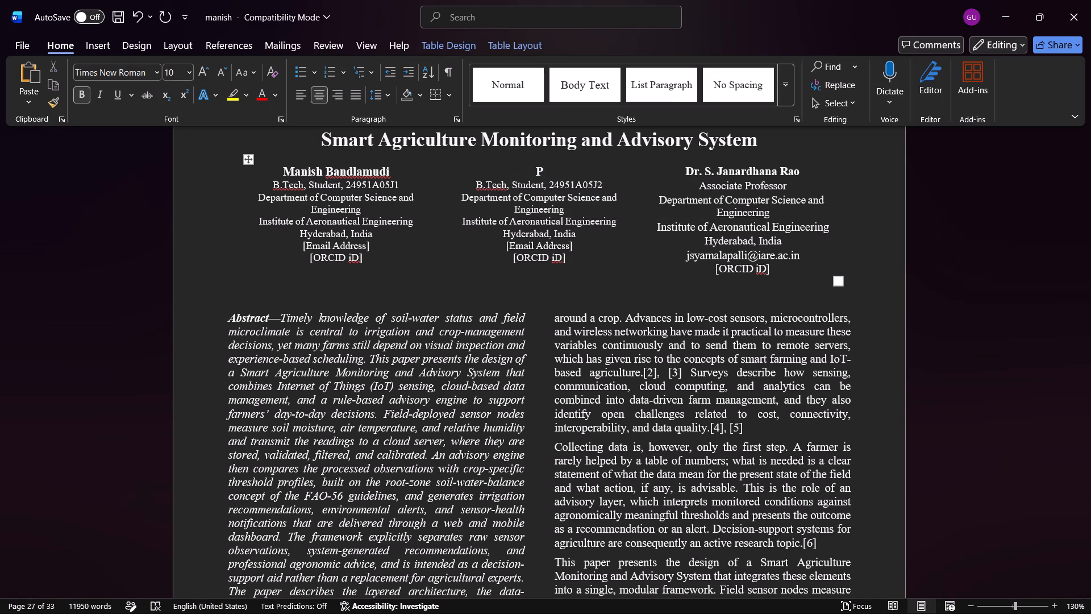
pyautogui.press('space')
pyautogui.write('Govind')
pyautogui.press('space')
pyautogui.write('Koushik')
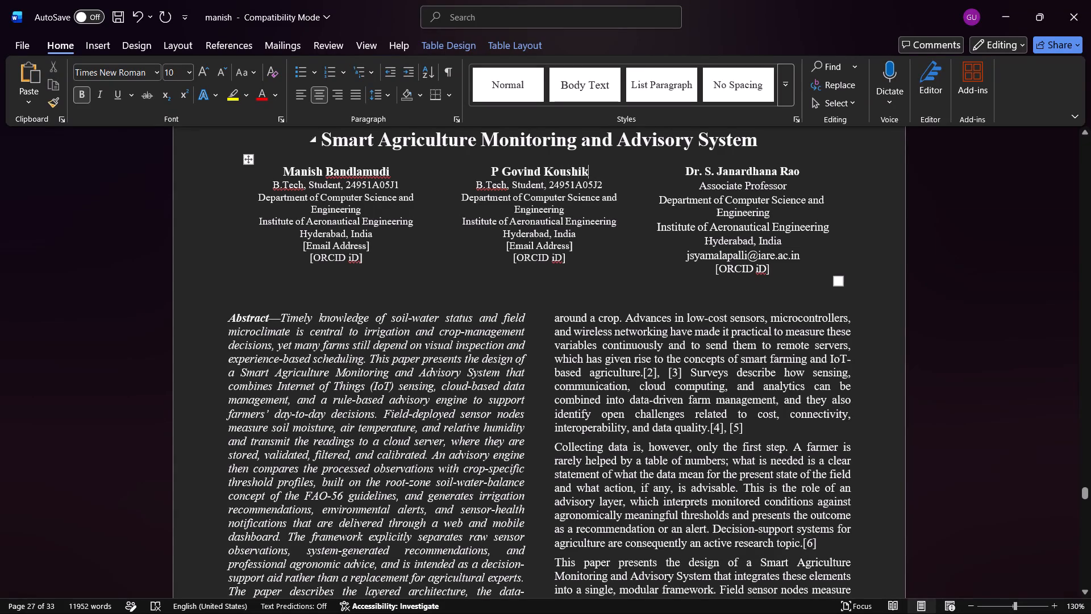
# Update the last two characters of the second student author's roll number in the paper's author block.
pyautogui.click(619, 182)
pyautogui.press('=')
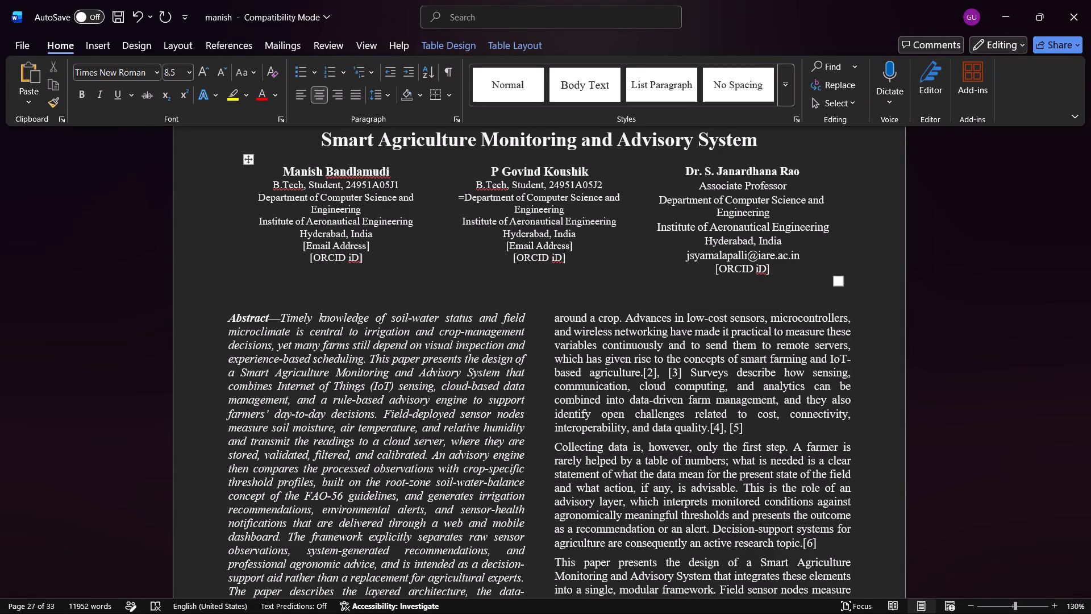
pyautogui.hotkey('ctrl', 'z')
pyautogui.press('Left')
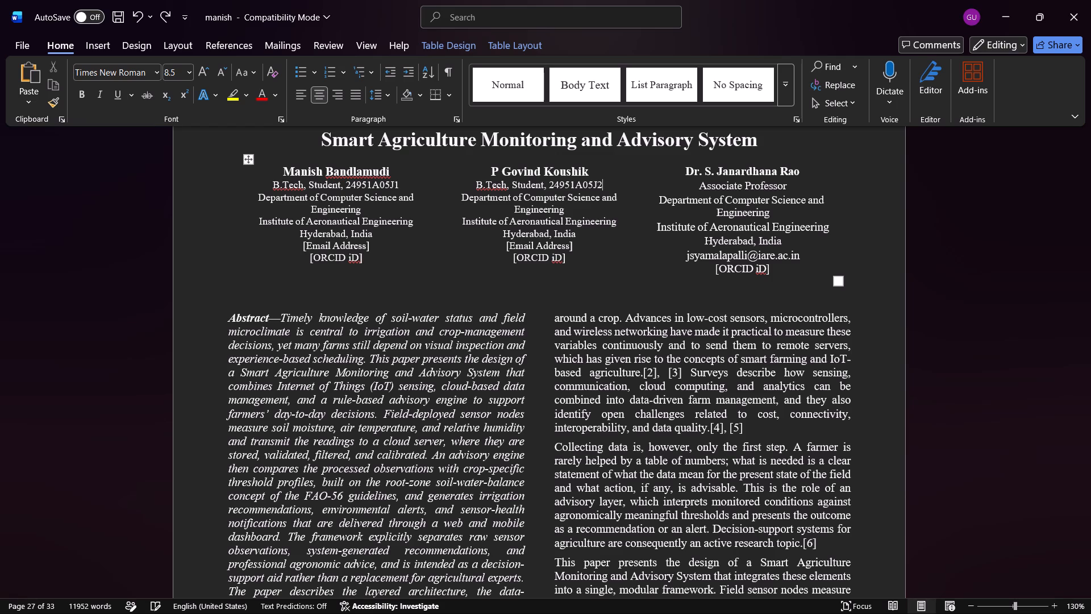
pyautogui.press('BackSpace')
pyautogui.press('BackSpace')
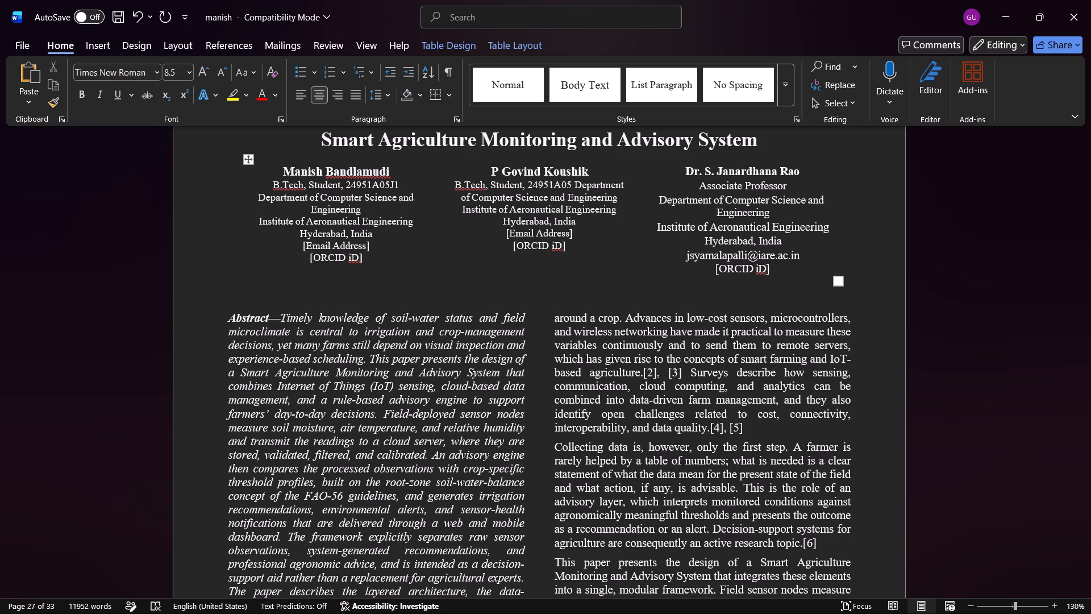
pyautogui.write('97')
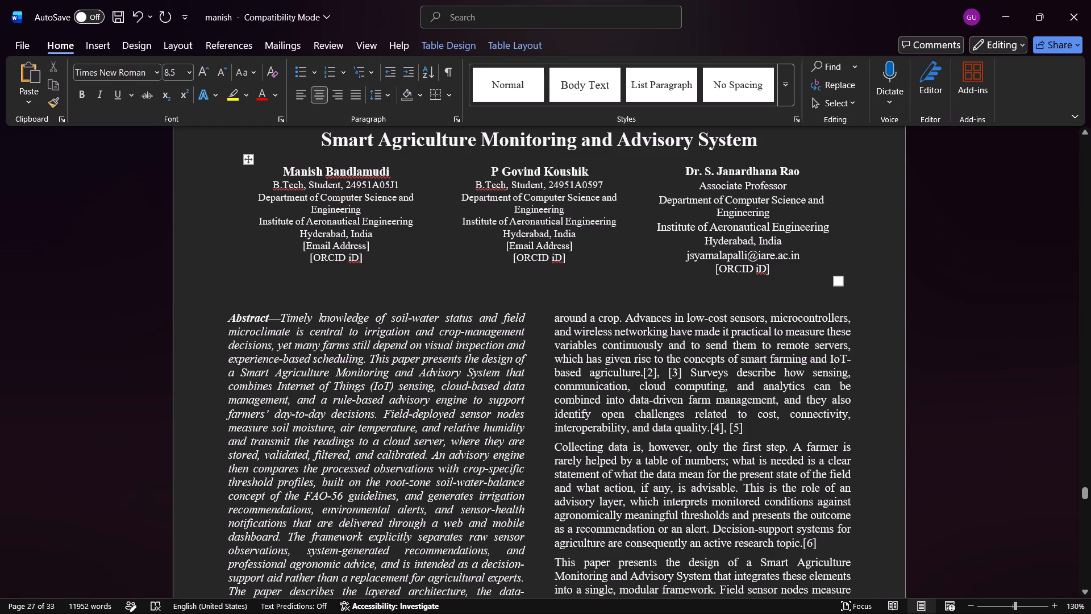
# Update the last two characters of the first student author's roll number in the paper's author block.
pyautogui.click(410, 187)
pyautogui.press('Left')
pyautogui.press('BackSpace')
pyautogui.press('BackSpace')
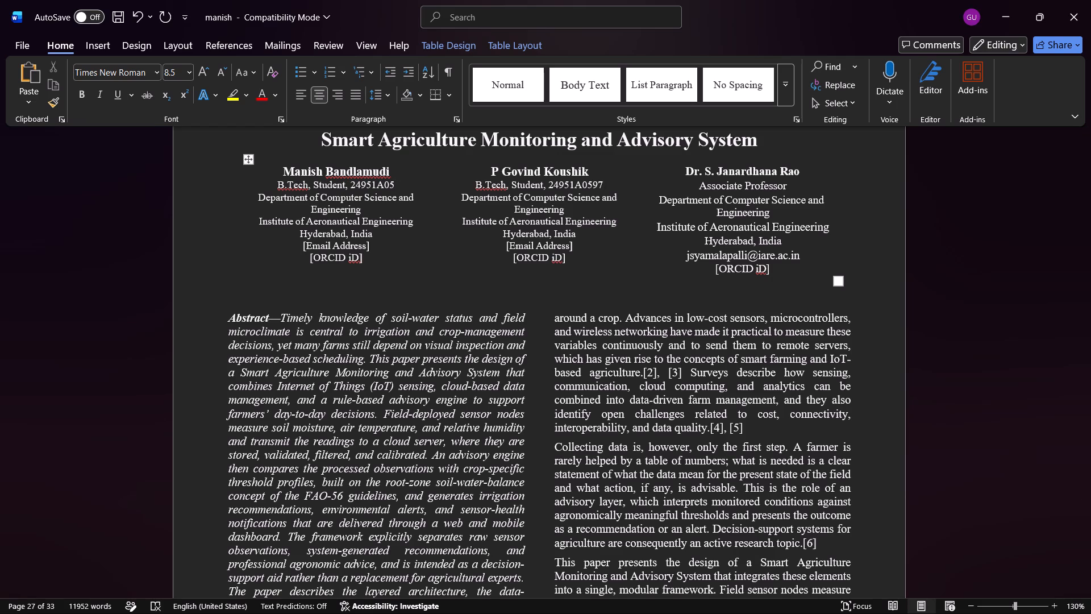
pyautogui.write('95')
# Replace the first student author's name in the paper's author block with the new student's name.
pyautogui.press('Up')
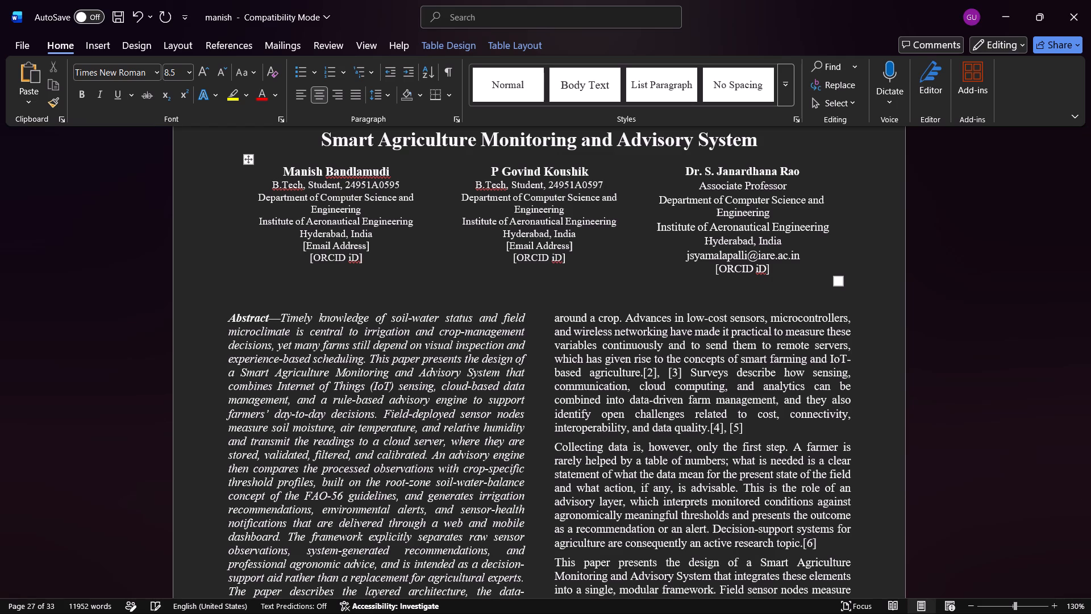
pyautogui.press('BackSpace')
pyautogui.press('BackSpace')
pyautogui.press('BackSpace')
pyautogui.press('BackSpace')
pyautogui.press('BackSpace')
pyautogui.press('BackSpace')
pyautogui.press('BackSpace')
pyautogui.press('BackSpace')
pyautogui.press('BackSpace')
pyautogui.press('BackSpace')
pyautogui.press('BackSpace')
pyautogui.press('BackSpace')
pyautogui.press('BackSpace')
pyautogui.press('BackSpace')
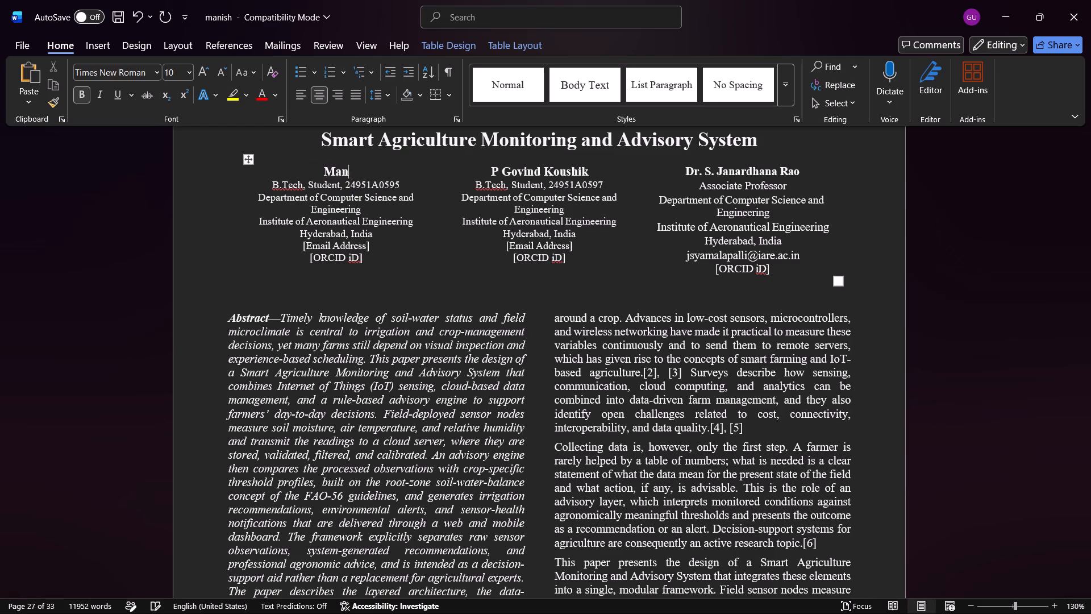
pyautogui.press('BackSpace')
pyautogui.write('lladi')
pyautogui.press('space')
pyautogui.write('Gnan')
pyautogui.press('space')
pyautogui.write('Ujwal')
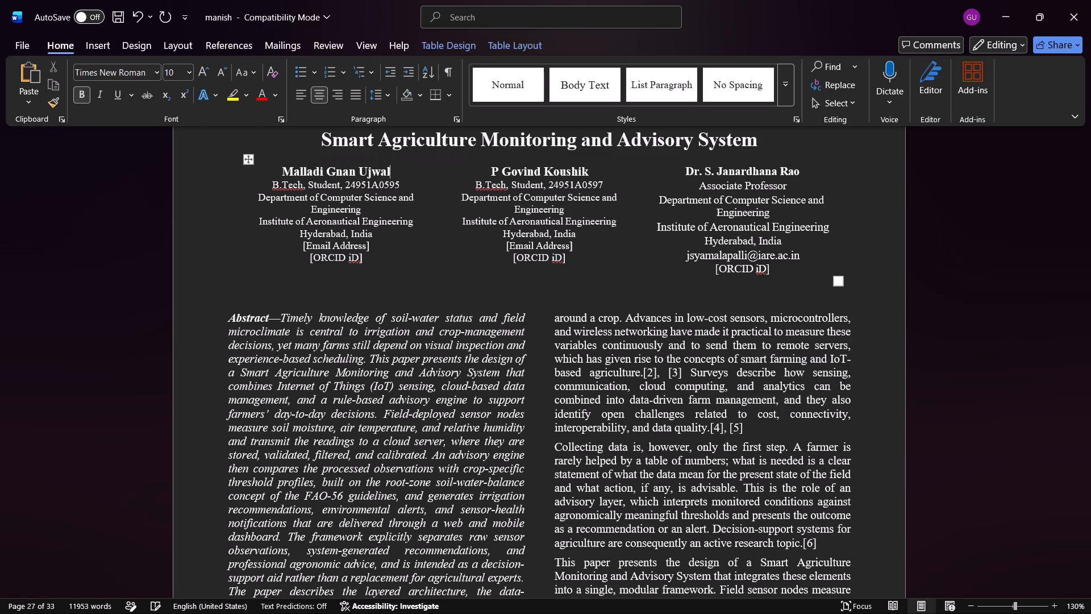
# Review the appended paper's sections from the Abstract through Data Analysis and Preprocessing for leftover agriculture content.
pyautogui.scroll(-2, 410, 187)
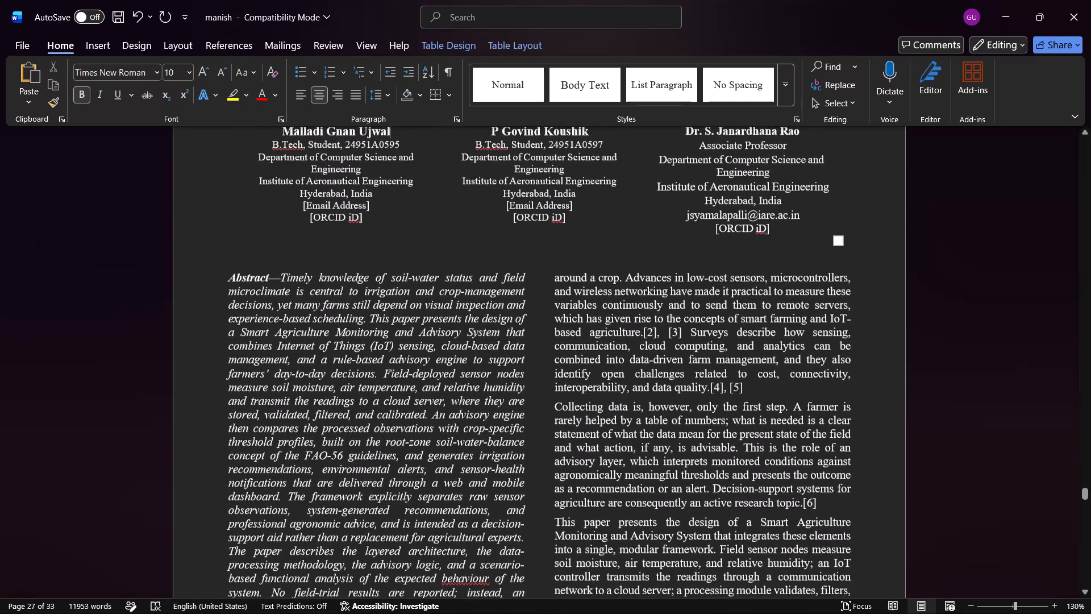
pyautogui.scroll(-2, 410, 187)
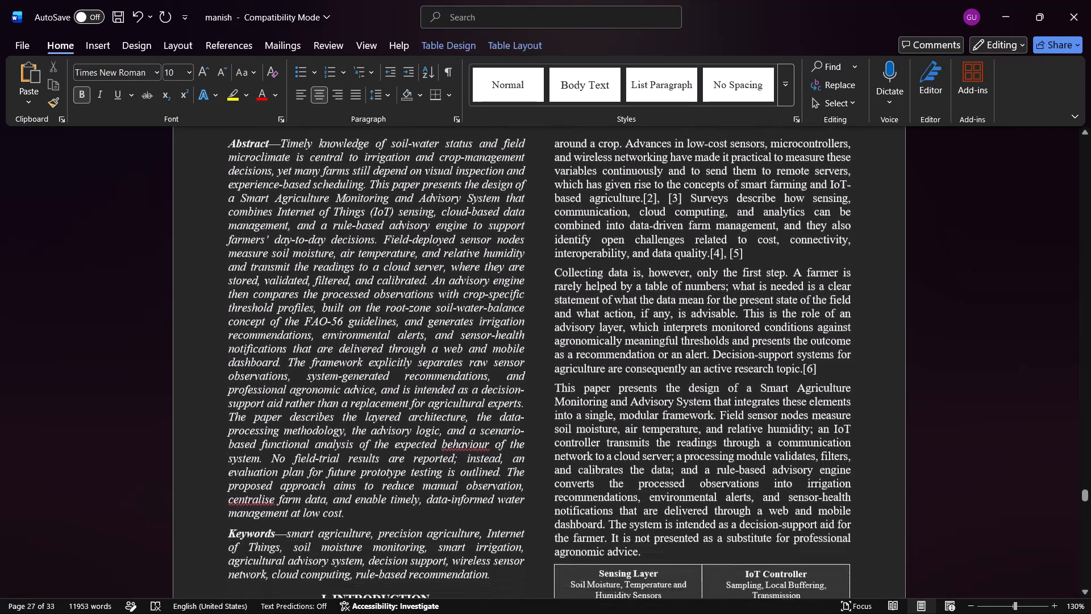
pyautogui.scroll(-3, 410, 187)
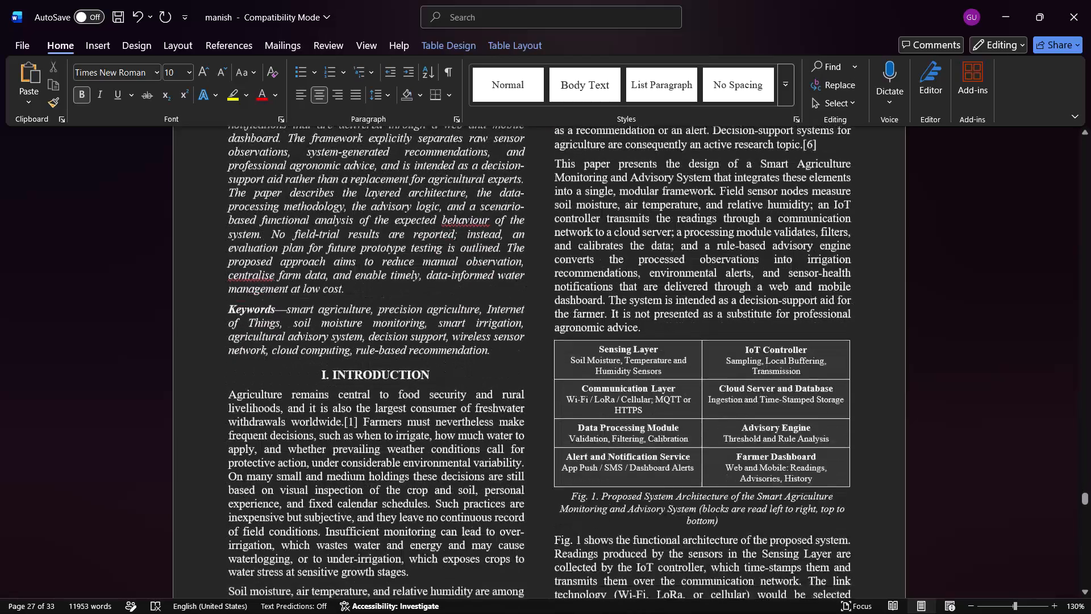
pyautogui.scroll(-5, 410, 187)
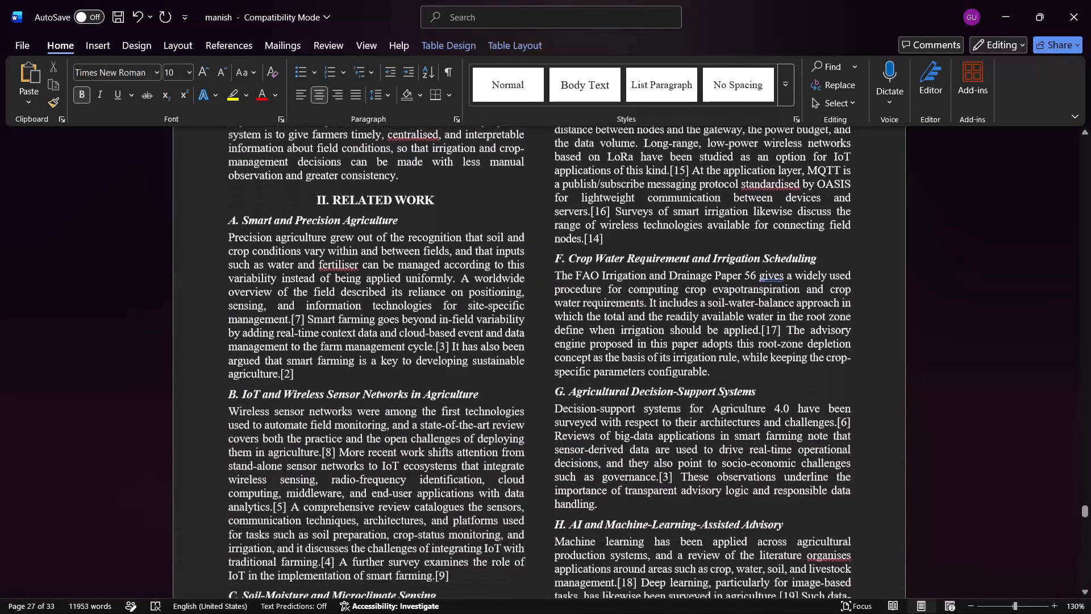
pyautogui.scroll(-3, 410, 187)
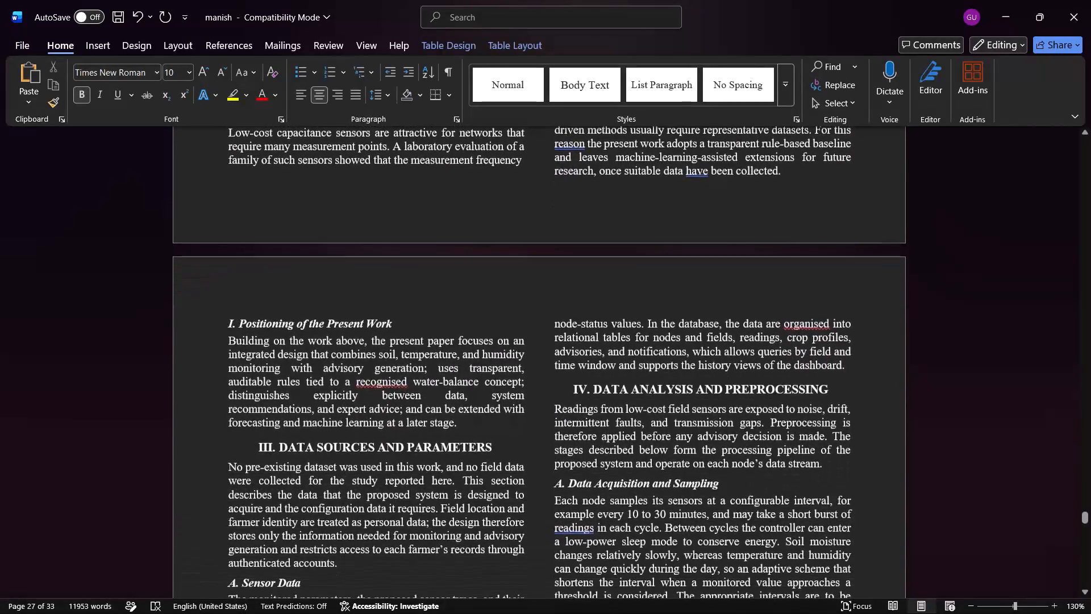
pyautogui.keyDown('ctrl'); pyautogui.scroll(1, 410, 187); pyautogui.keyUp('ctrl')
pyautogui.keyDown('ctrl'); pyautogui.scroll(-2, 410, 187); pyautogui.keyUp('ctrl')
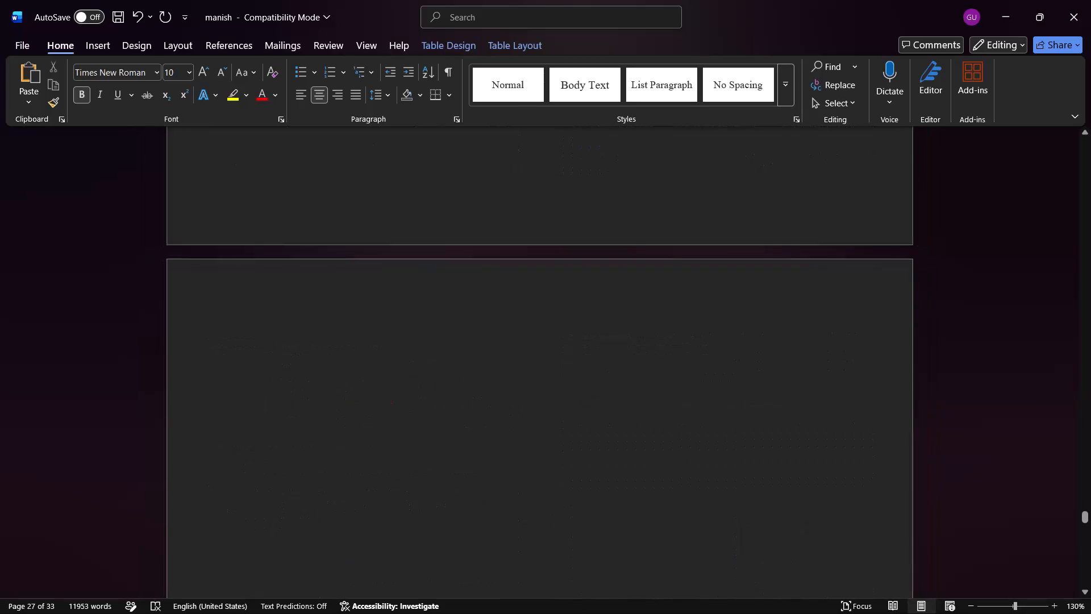
pyautogui.scroll(7, 410, 187)
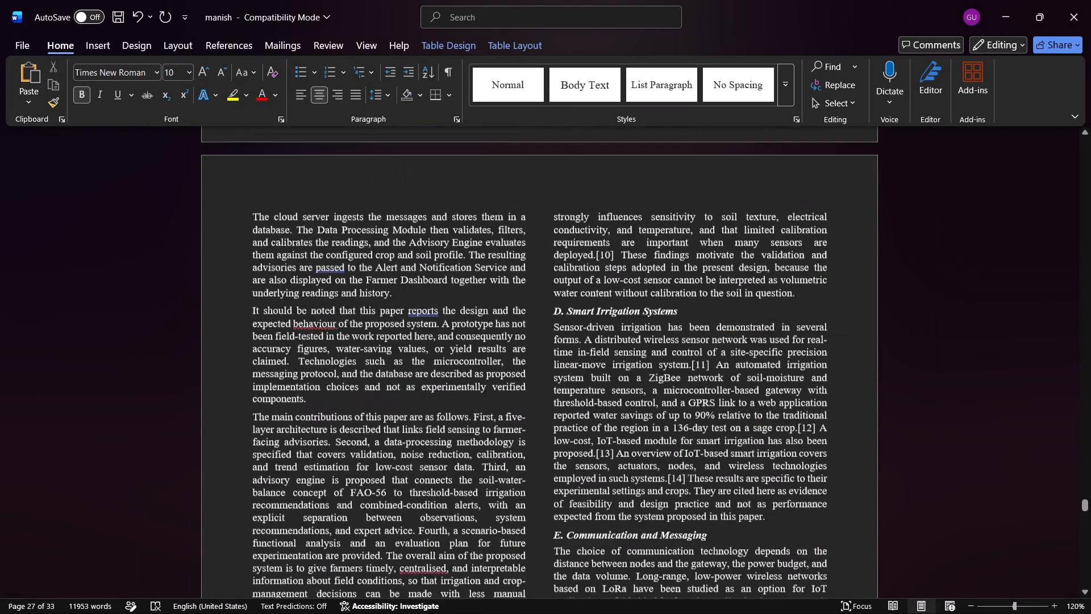
pyautogui.scroll(3, 410, 187)
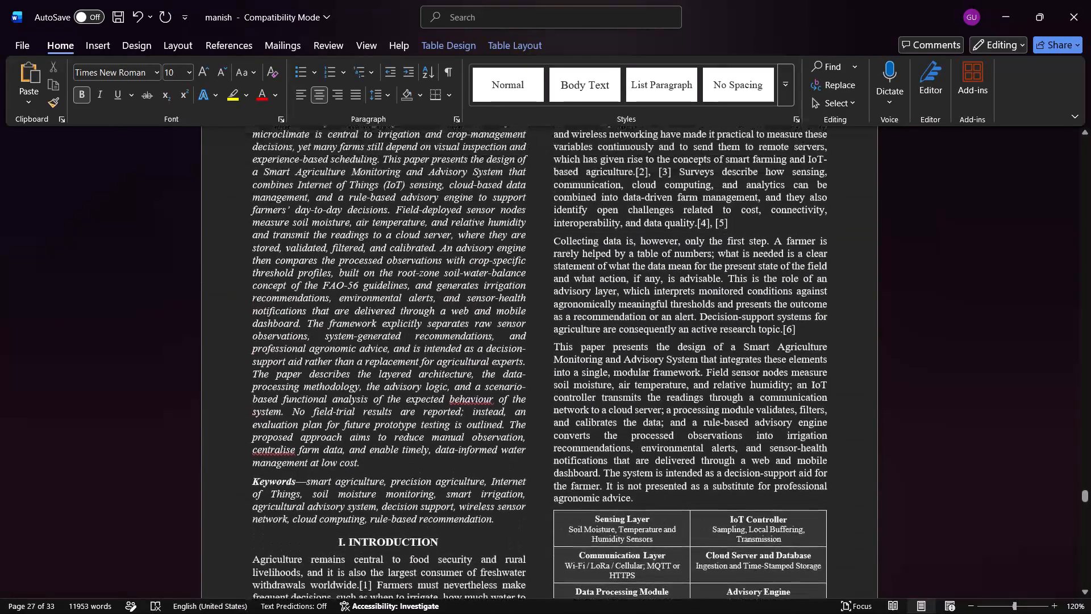
pyautogui.scroll(1, 410, 187)
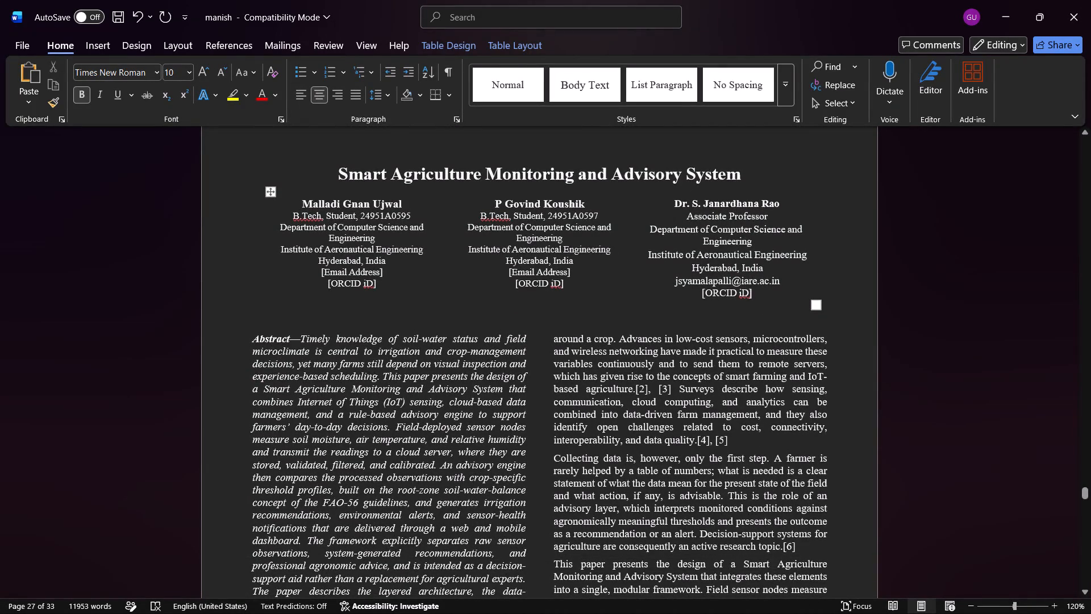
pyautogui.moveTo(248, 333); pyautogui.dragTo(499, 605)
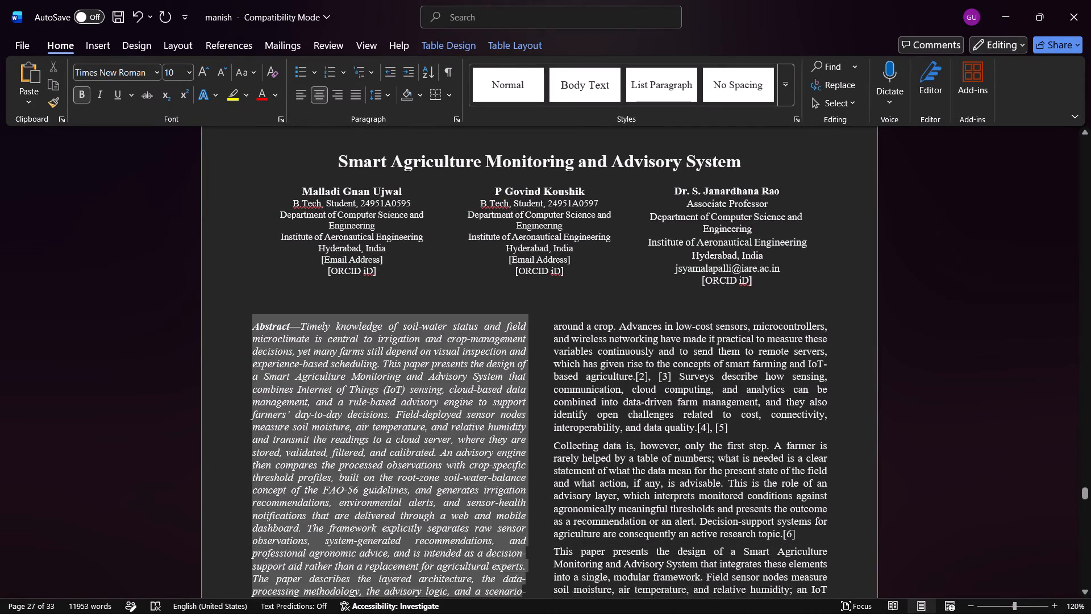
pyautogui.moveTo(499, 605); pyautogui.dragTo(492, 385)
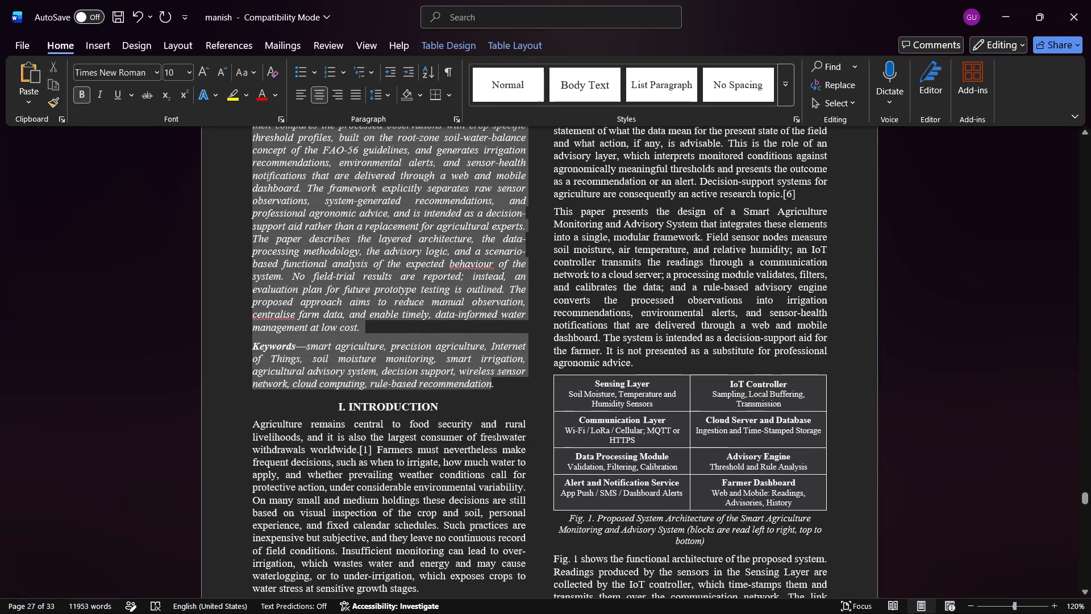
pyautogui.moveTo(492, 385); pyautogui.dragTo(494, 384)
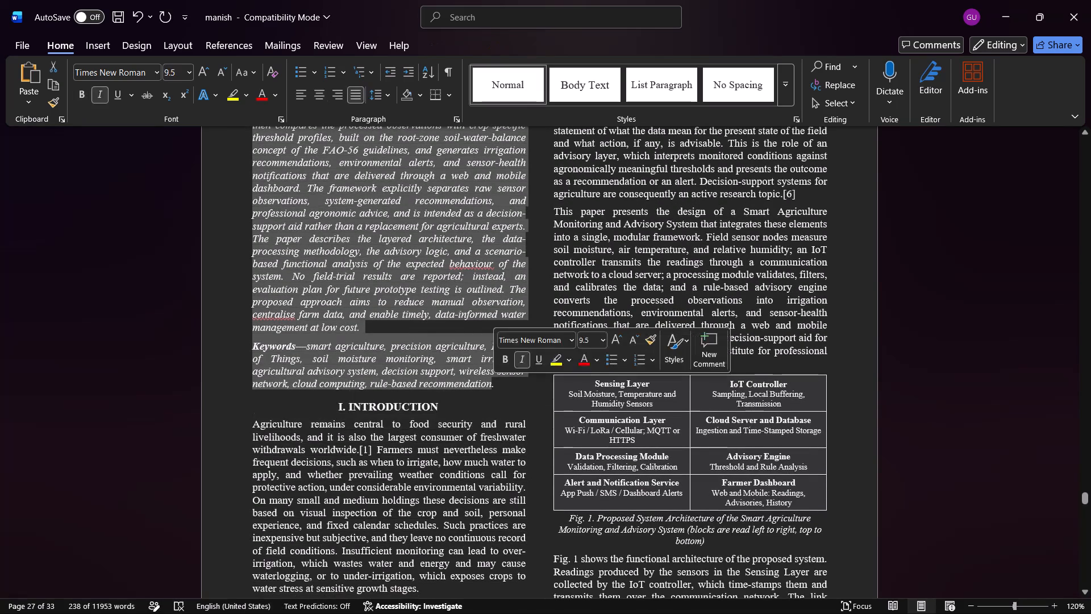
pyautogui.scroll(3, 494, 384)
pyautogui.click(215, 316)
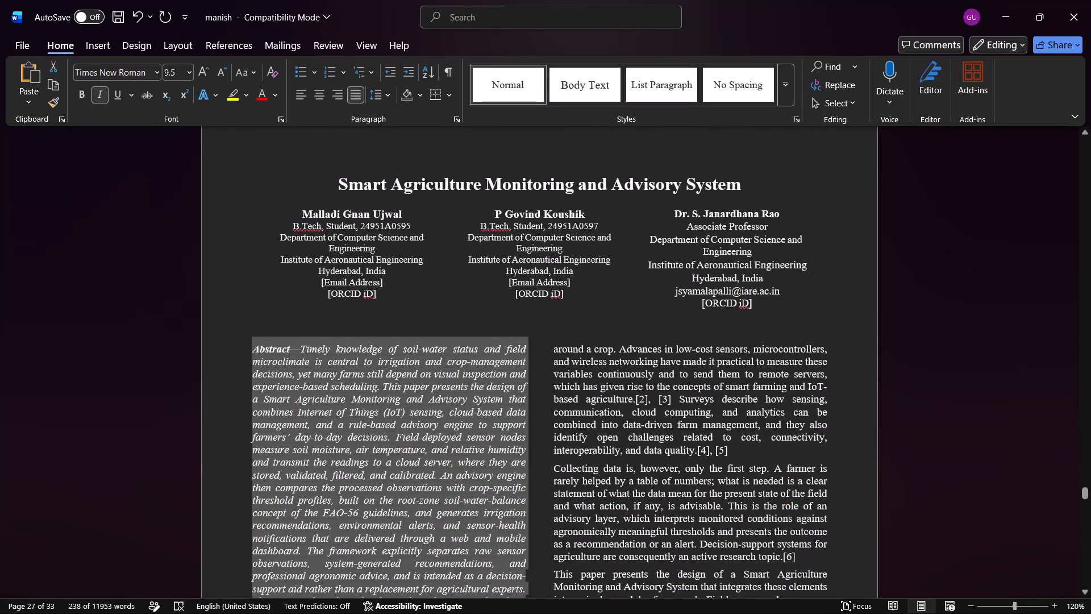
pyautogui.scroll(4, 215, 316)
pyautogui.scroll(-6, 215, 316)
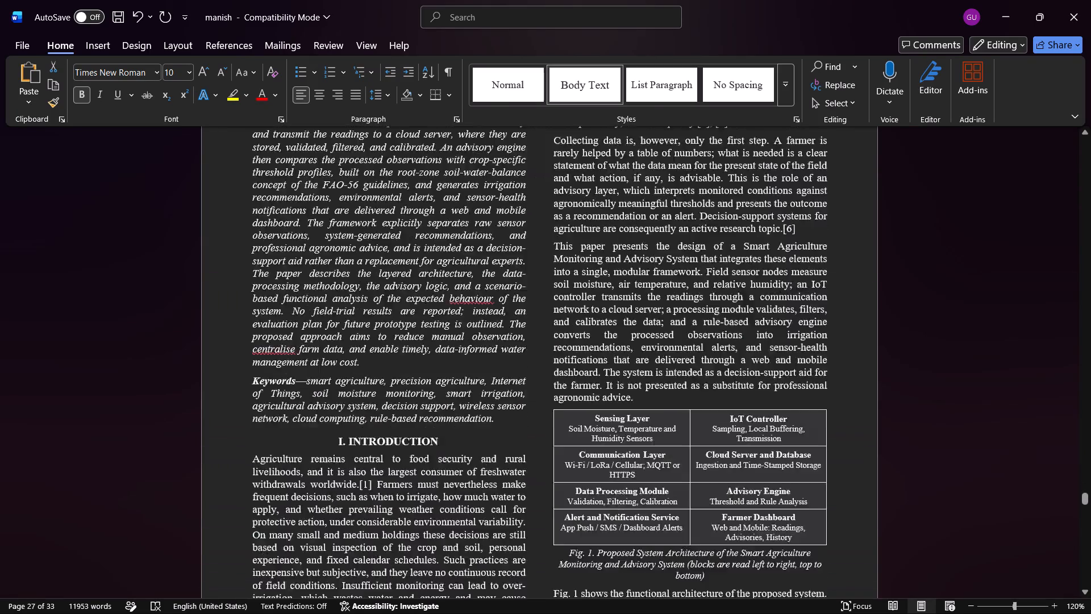
# Skim the remaining pages of the appended paper through its references for leftover agriculture content.
pyautogui.scroll(-9, 215, 316)
pyautogui.scroll(1, 215, 316)
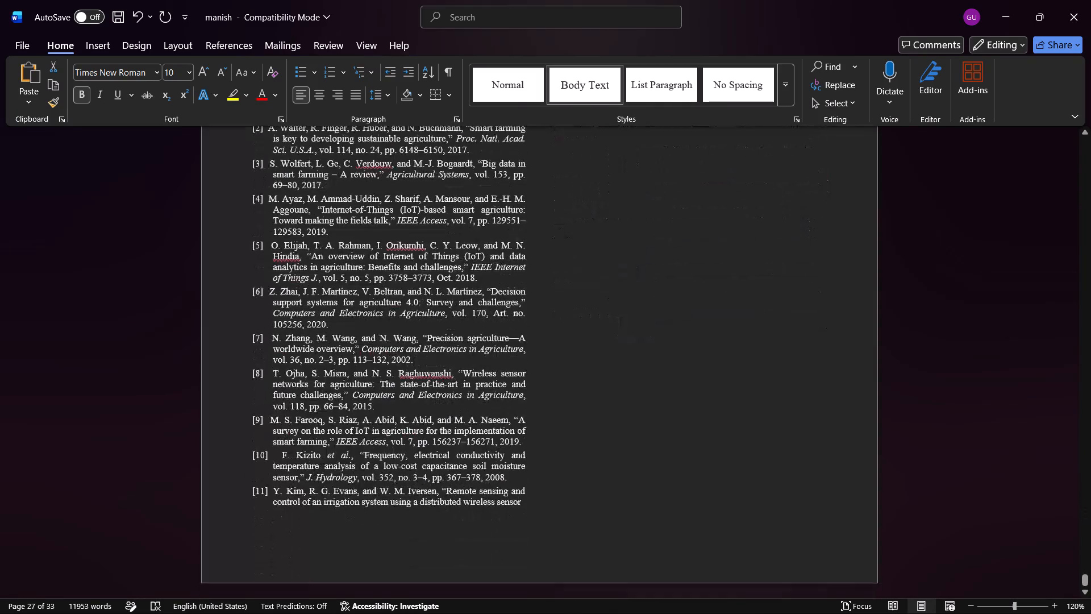
pyautogui.scroll(4, 215, 316)
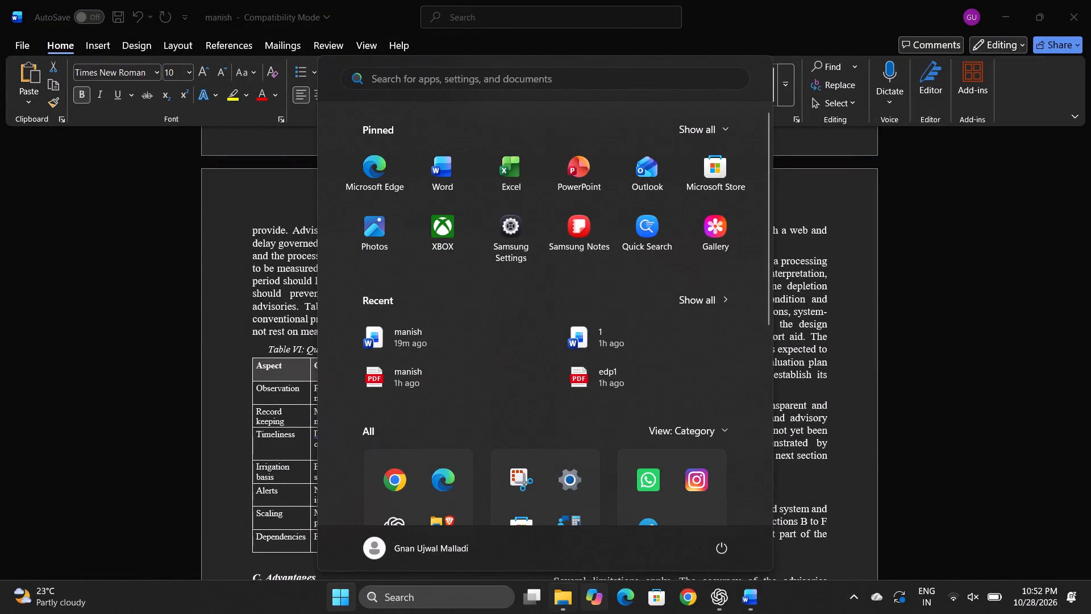
# Open the Word document named 1 from the Downloads folder.
pyautogui.click(557, 599)
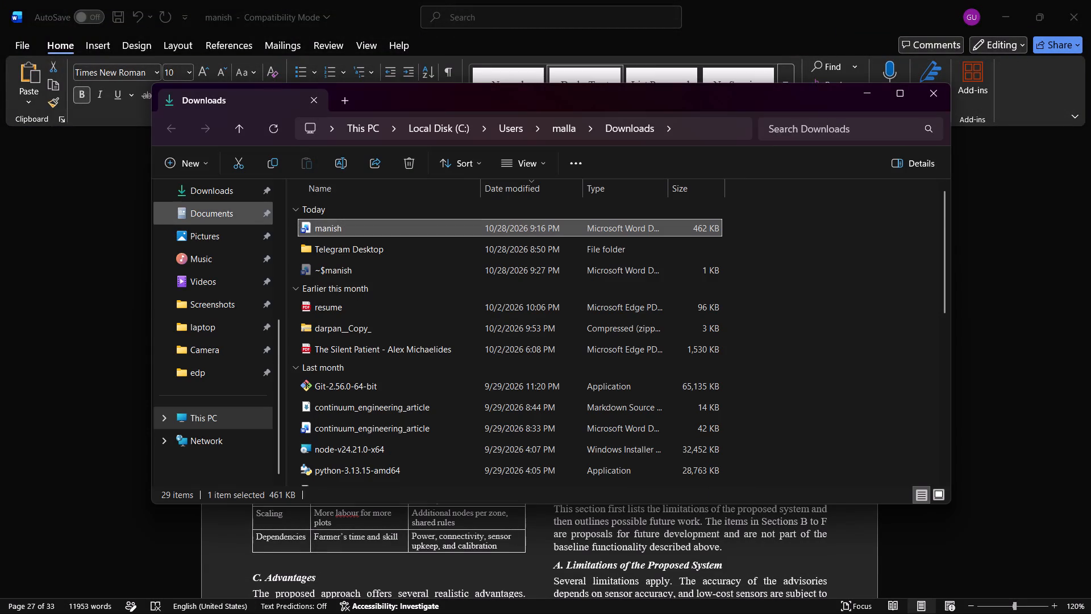
pyautogui.click(248, 195)
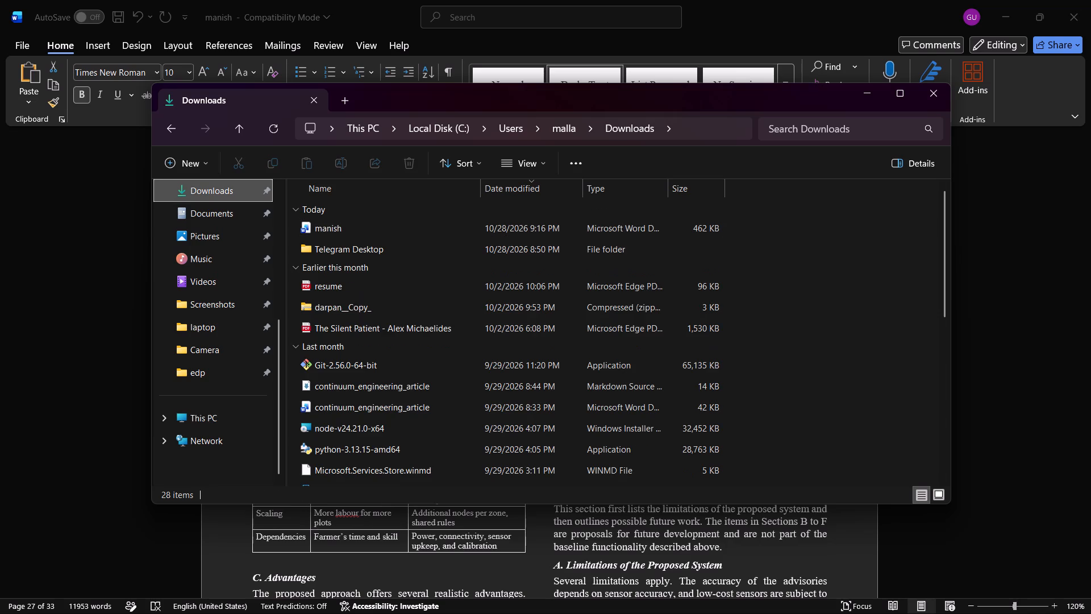
pyautogui.scroll(-2, 392, 363)
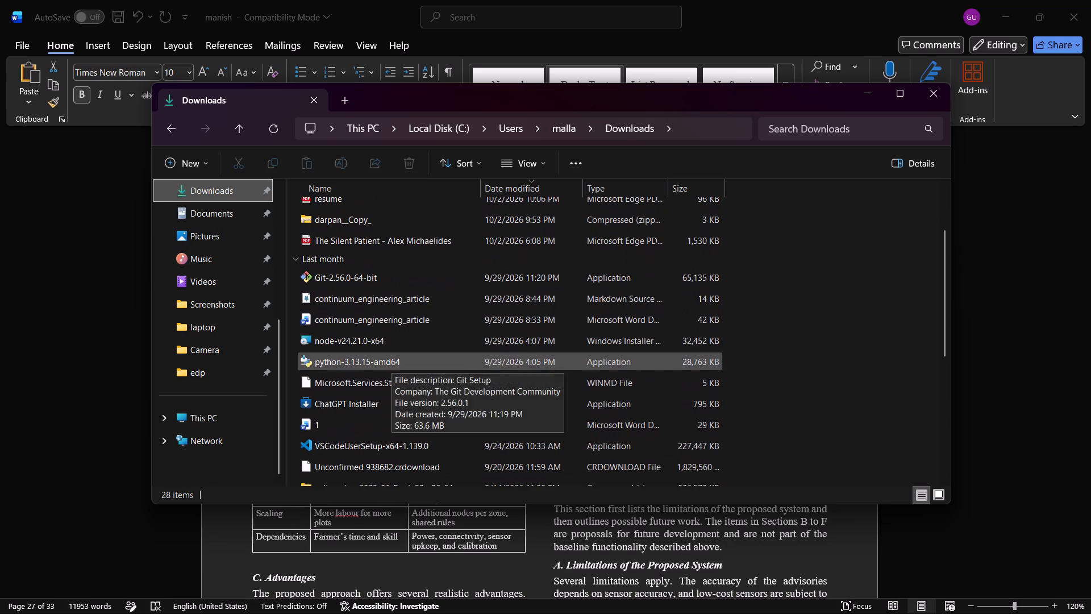
pyautogui.doubleClick(321, 425)
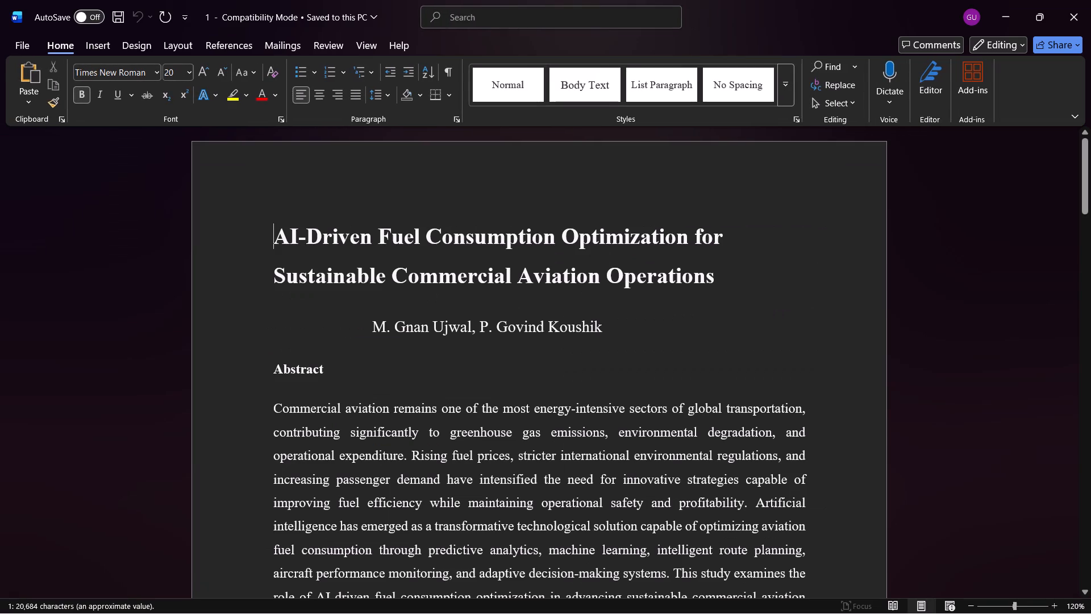
# Look through the aviation fuel paper from its title to its last page and return to the beginning.
pyautogui.scroll(-2, 321, 425)
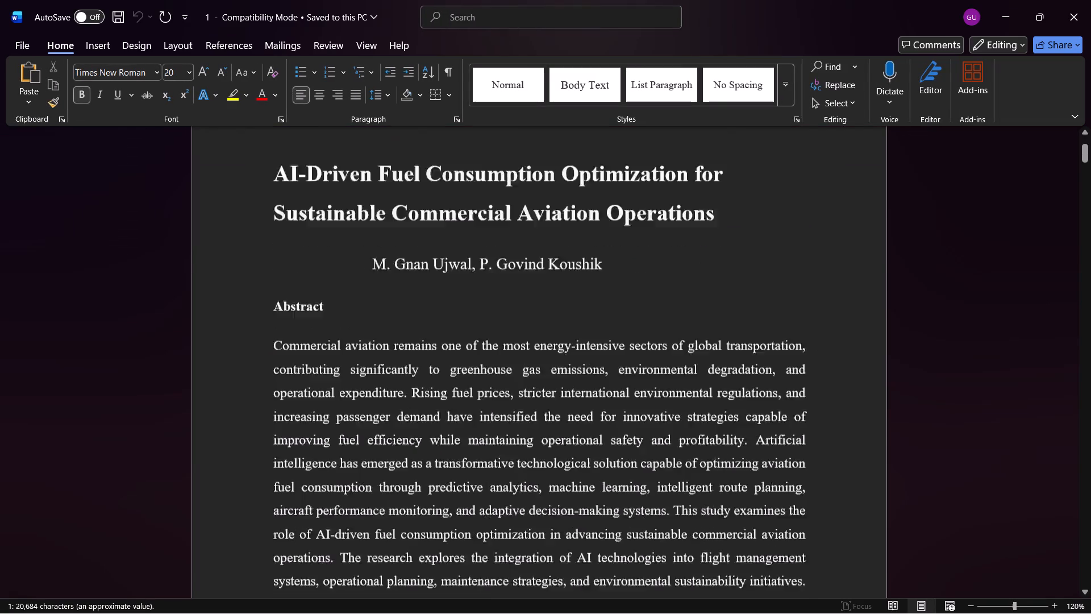
pyautogui.scroll(-19, 321, 425)
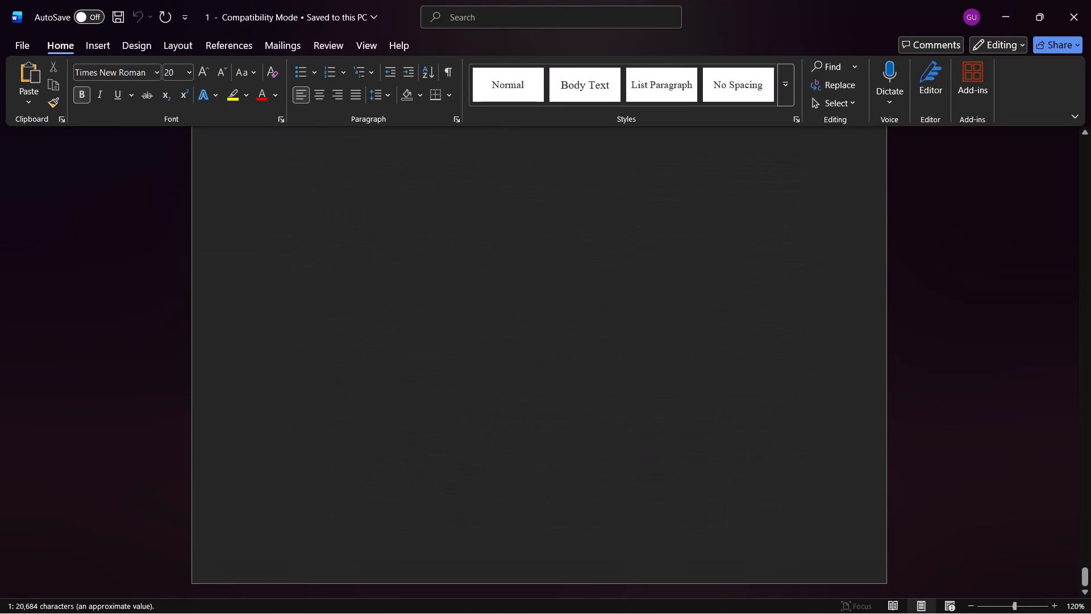
pyautogui.scroll(5, 321, 425)
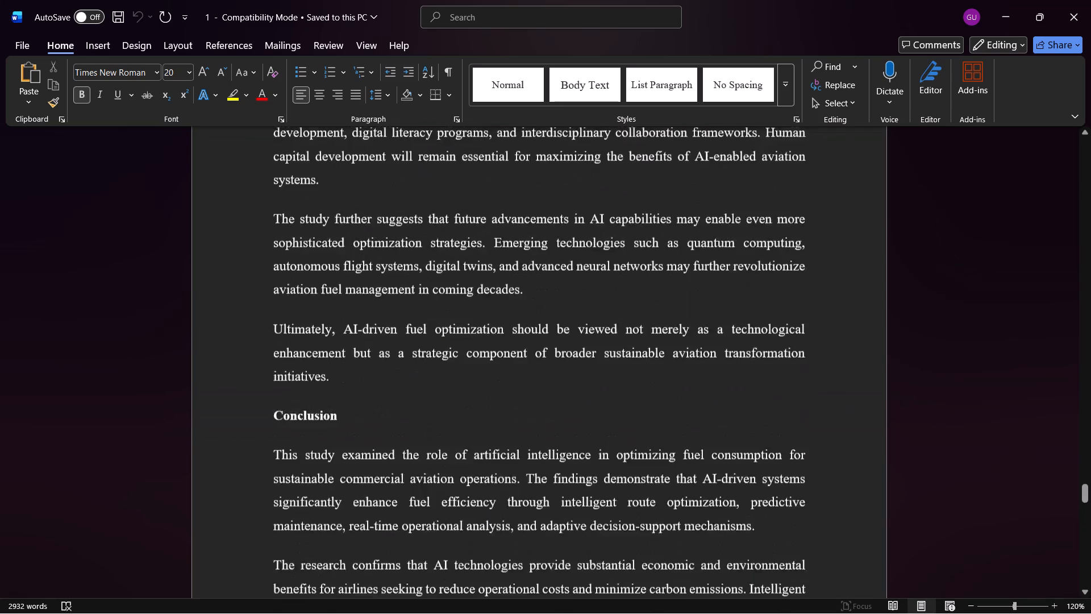
pyautogui.scroll(10, 321, 425)
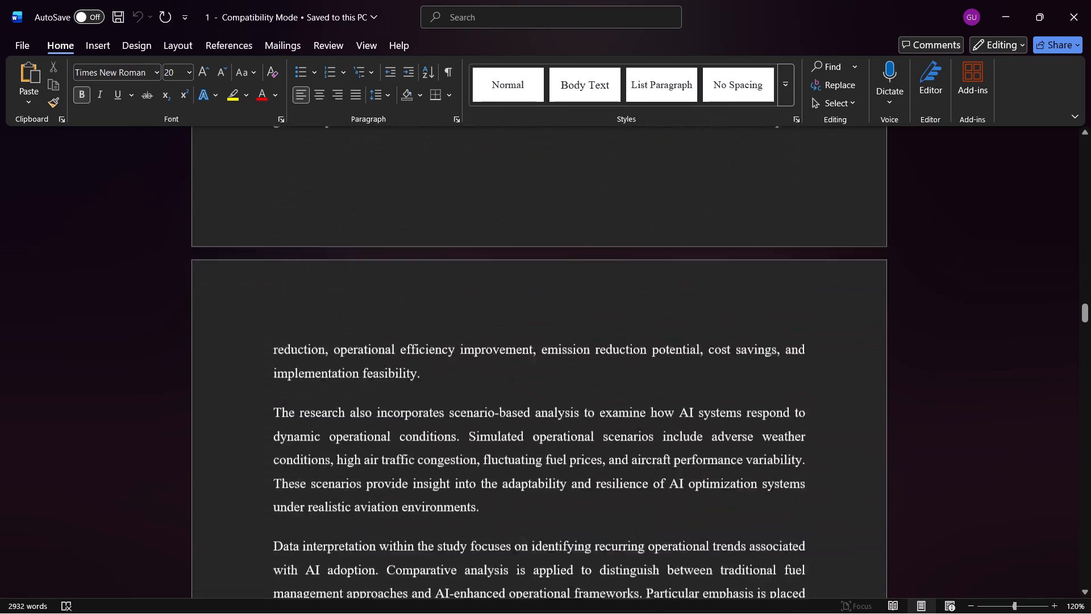
pyautogui.scroll(14, 321, 425)
pyautogui.scroll(8, 321, 425)
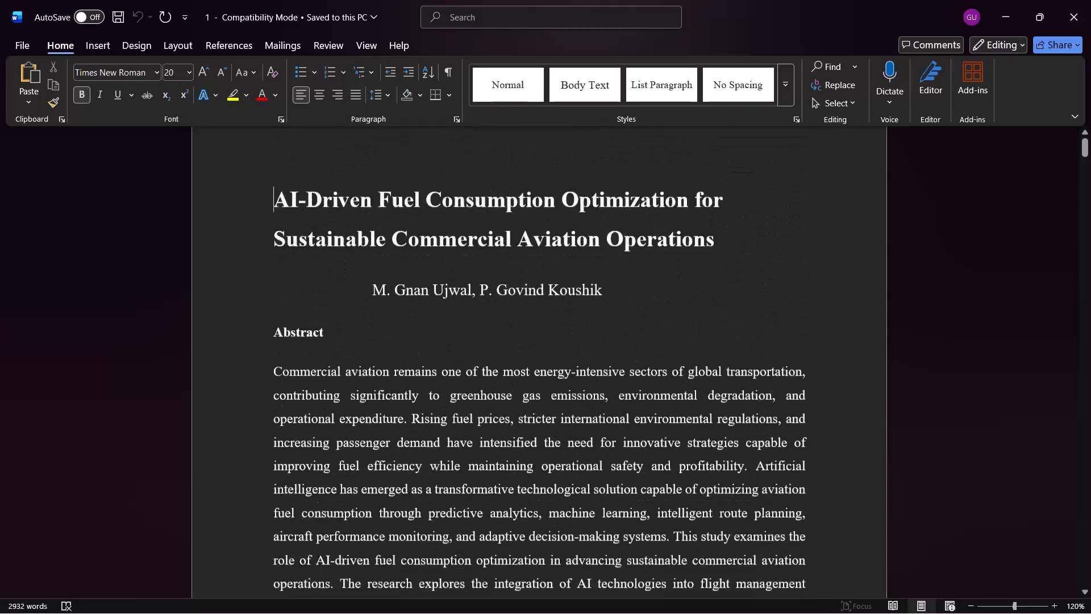
pyautogui.scroll(7, 321, 425)
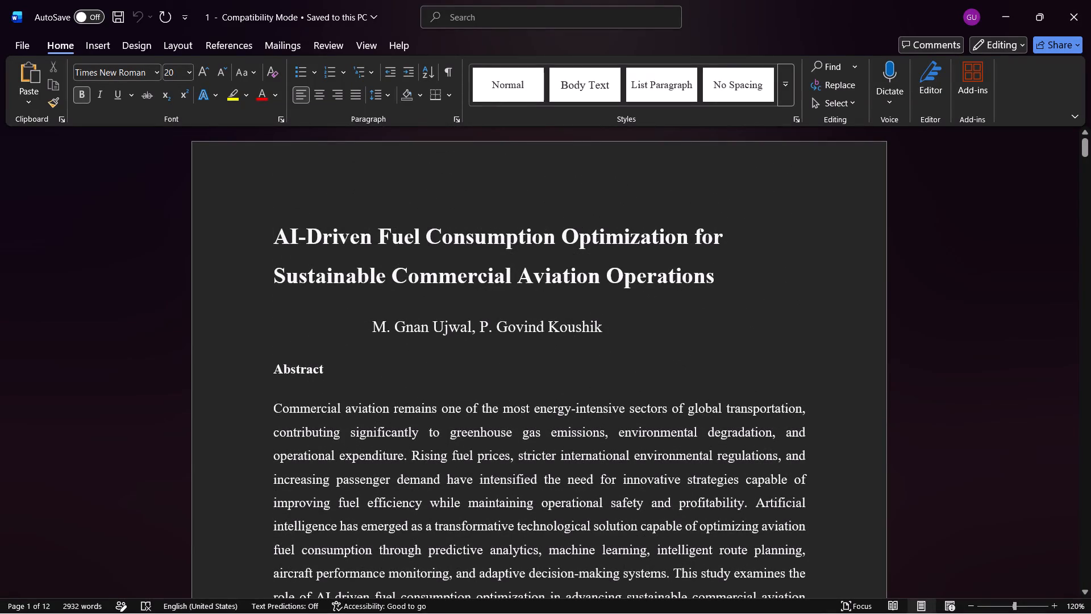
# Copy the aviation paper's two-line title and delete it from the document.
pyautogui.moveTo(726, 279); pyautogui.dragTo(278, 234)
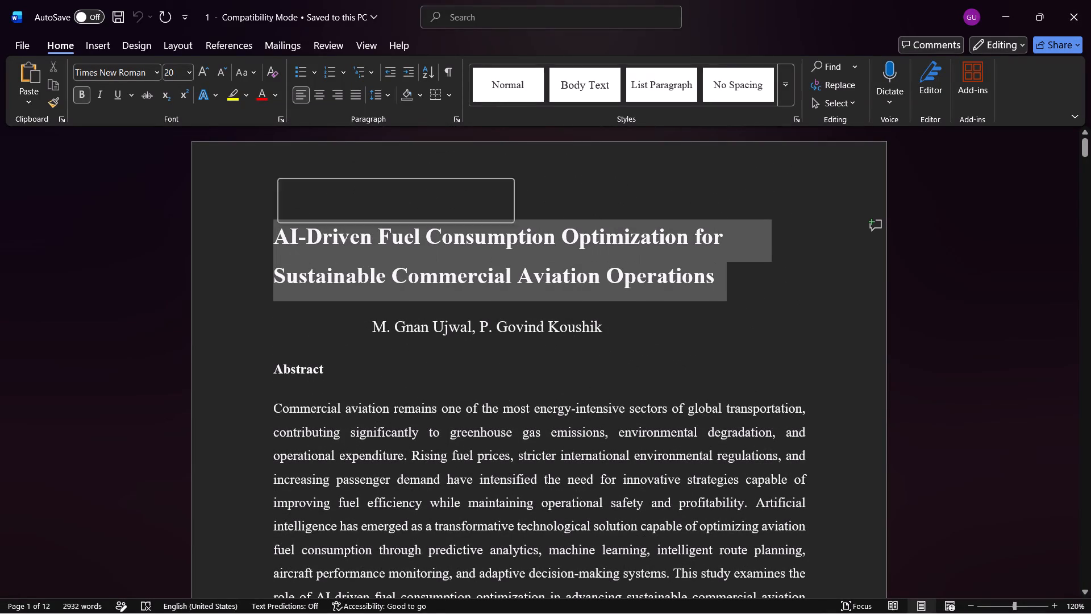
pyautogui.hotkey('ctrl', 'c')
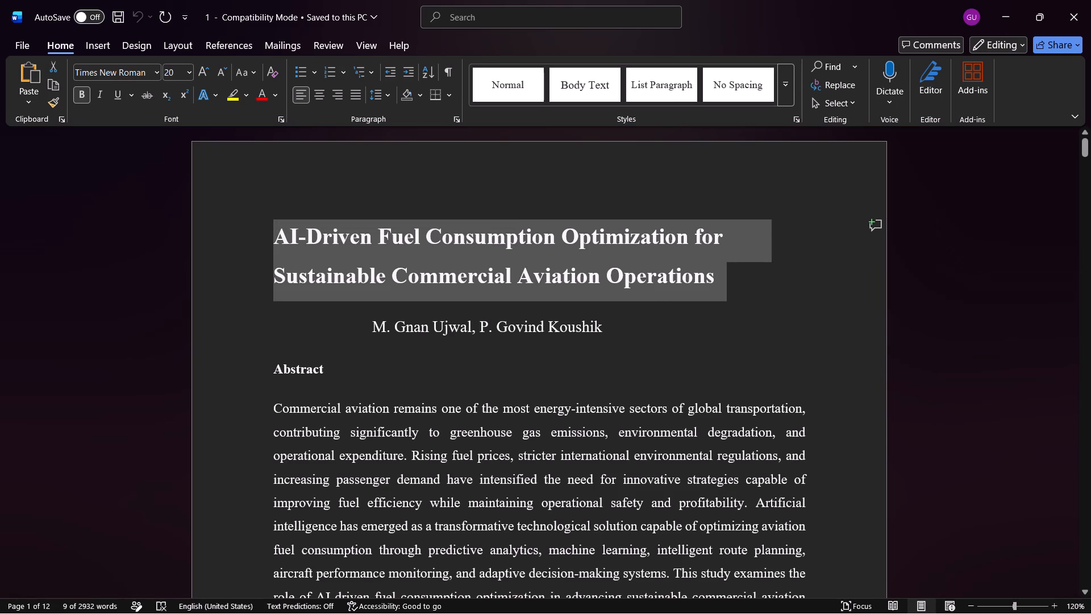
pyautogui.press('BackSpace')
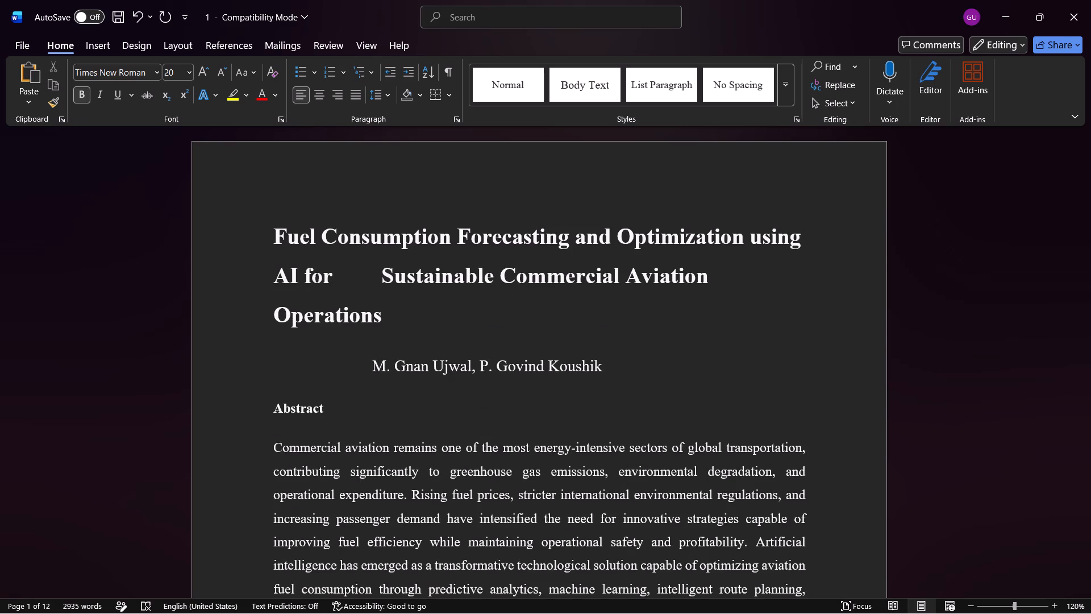
# Delete the leftover "for Sustainable Commercial Aviation Operations" from the end of the paper's title.
pyautogui.moveTo(403, 325); pyautogui.dragTo(311, 272)
pyautogui.press('BackSpace')
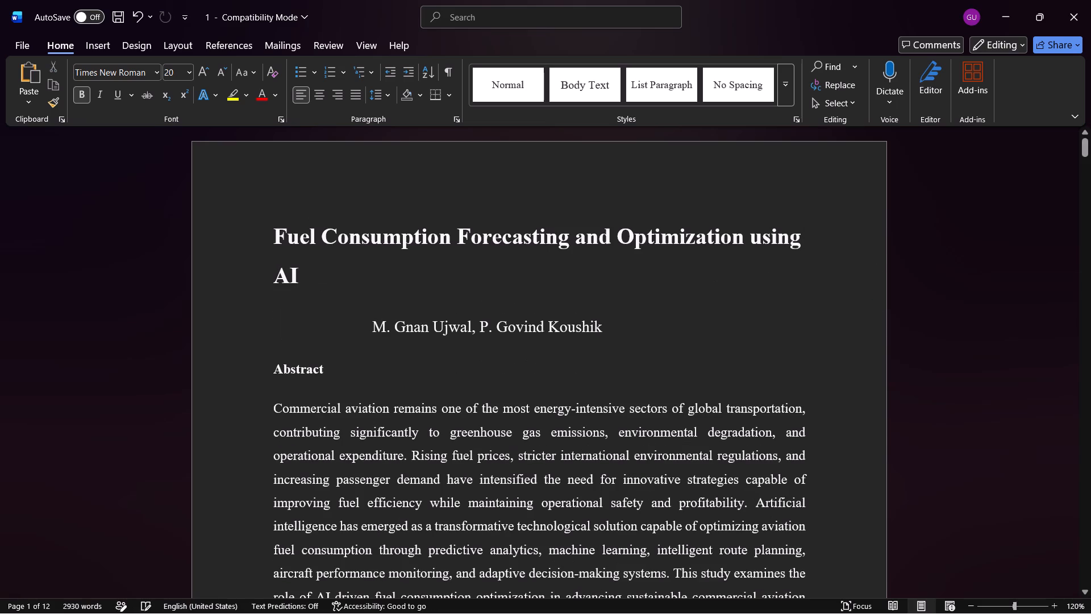
# Set the font size of the whole paper title to 18.
pyautogui.moveTo(311, 272); pyautogui.dragTo(261, 222)
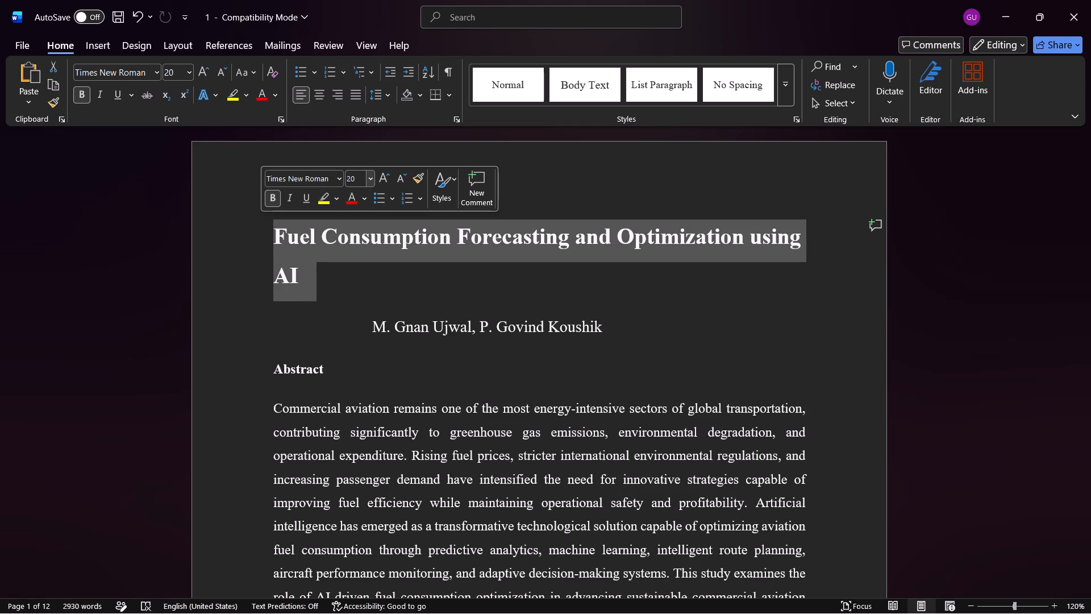
pyautogui.click(355, 176)
pyautogui.press('BackSpace')
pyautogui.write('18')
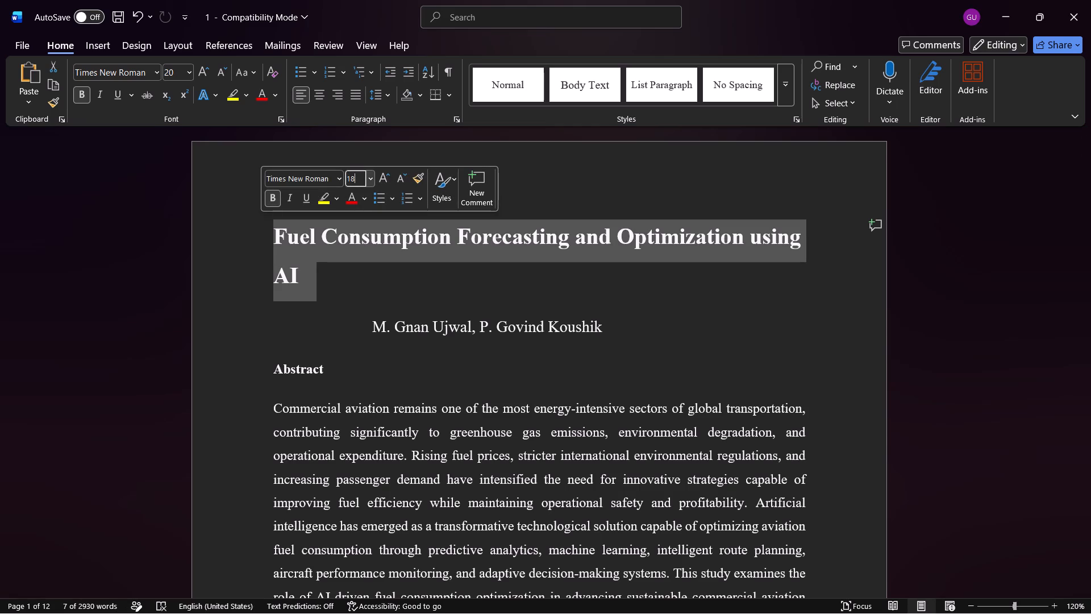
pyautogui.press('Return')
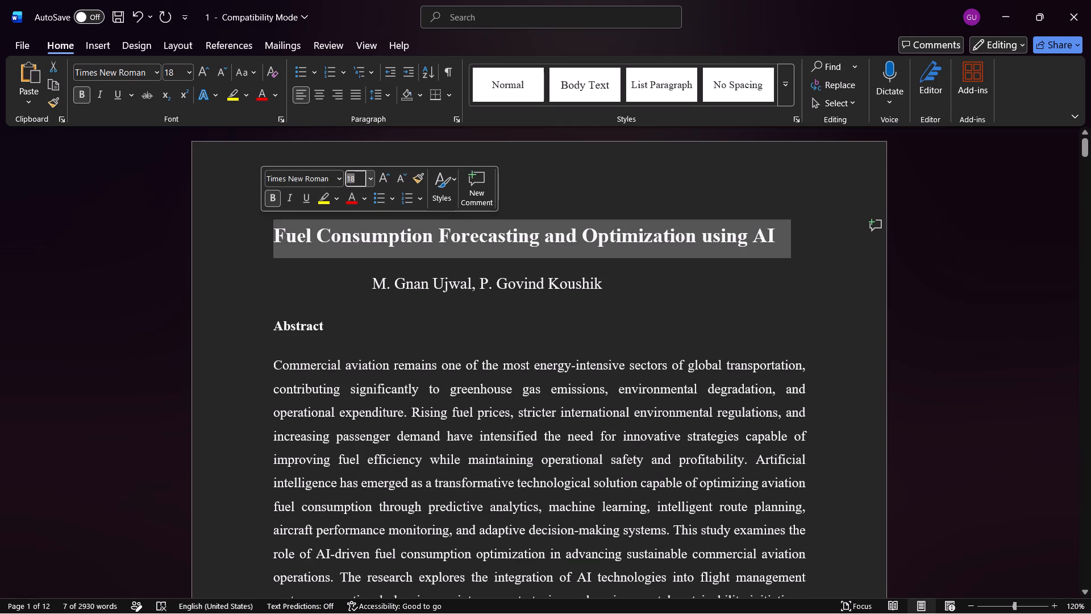
pyautogui.click(697, 305)
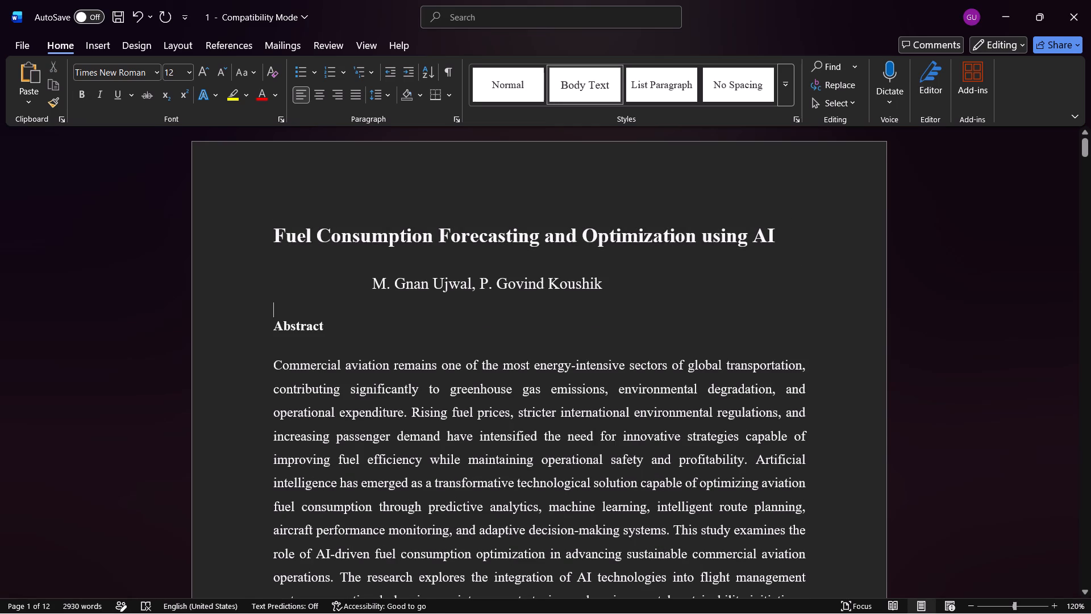
# Switch to the manish document and find the author block beneath the title of the Smart Agriculture Monitoring and Advisory System paper.
pyautogui.click(488, 285)
pyautogui.hotkey('alt', 'Tab')
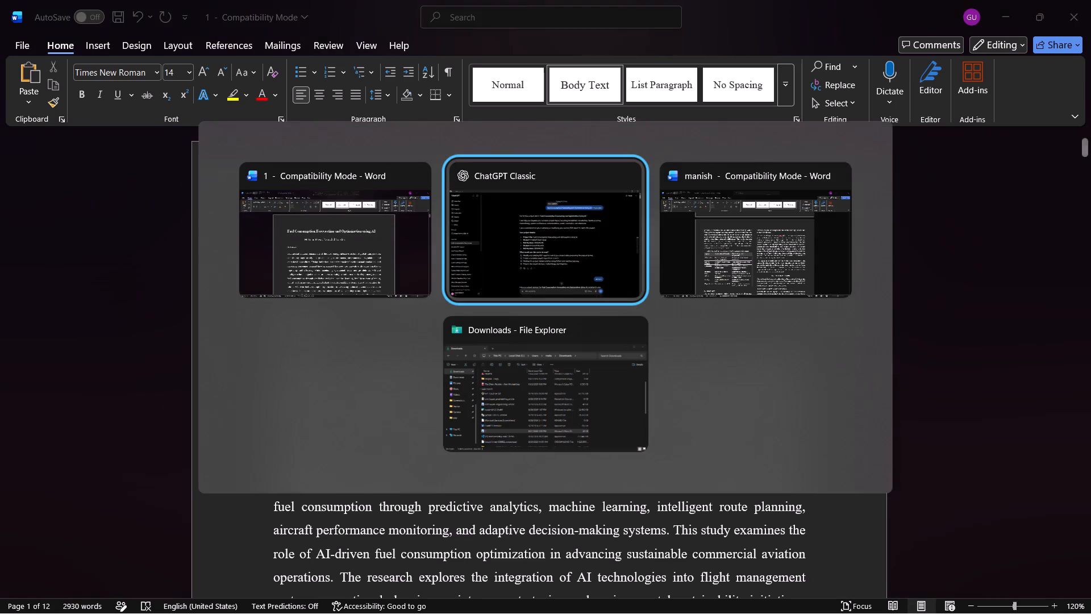
pyautogui.hotkey('alt', 'Tab')
pyautogui.hotkey('alt', 'Tab')
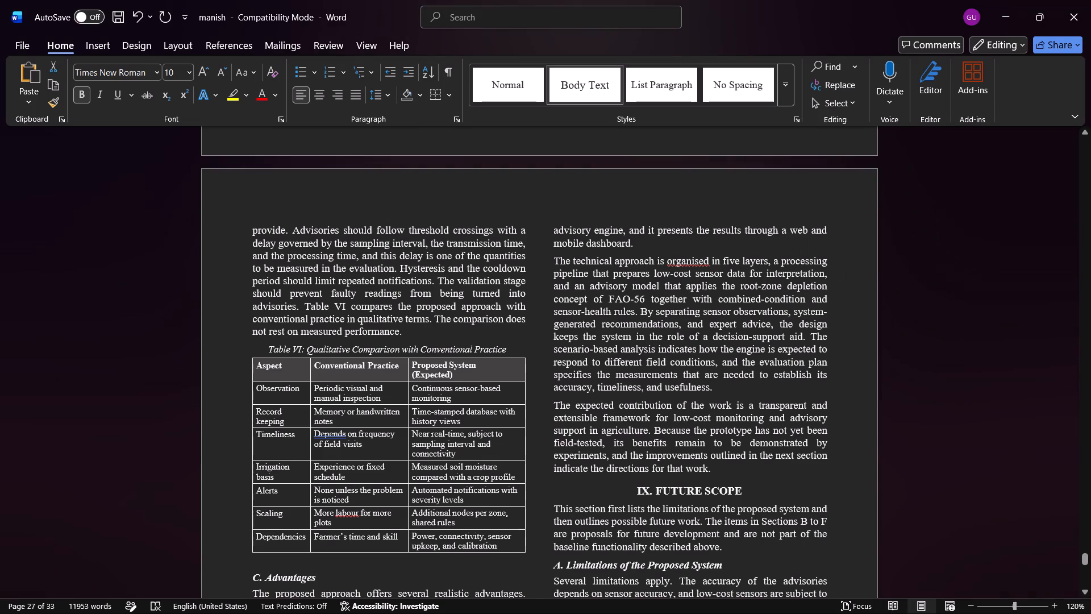
pyautogui.scroll(9, 364, 131)
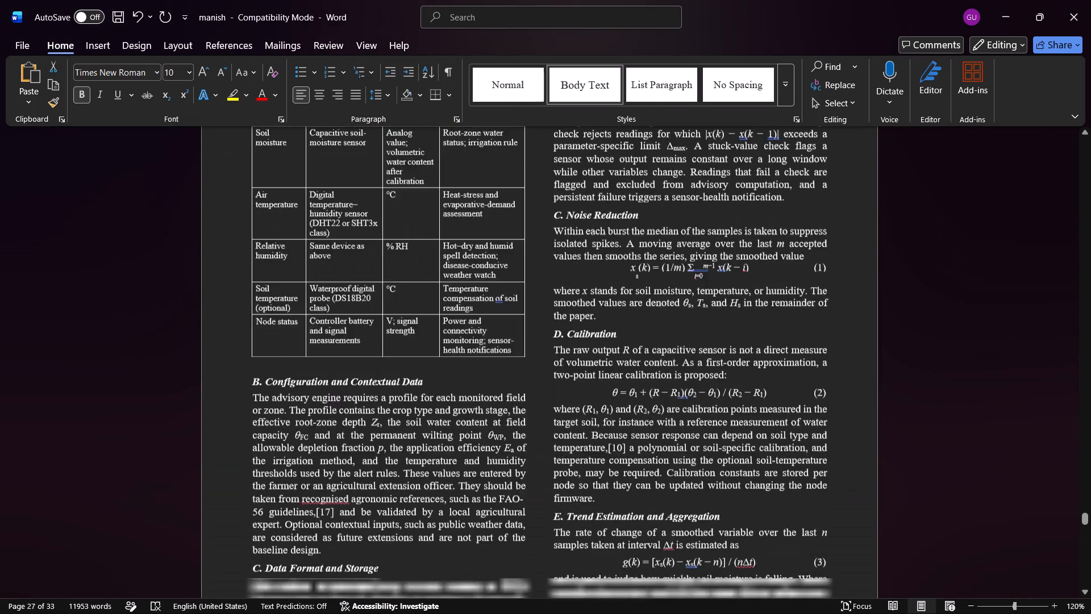
pyautogui.scroll(6, 364, 131)
pyautogui.scroll(-3, 364, 131)
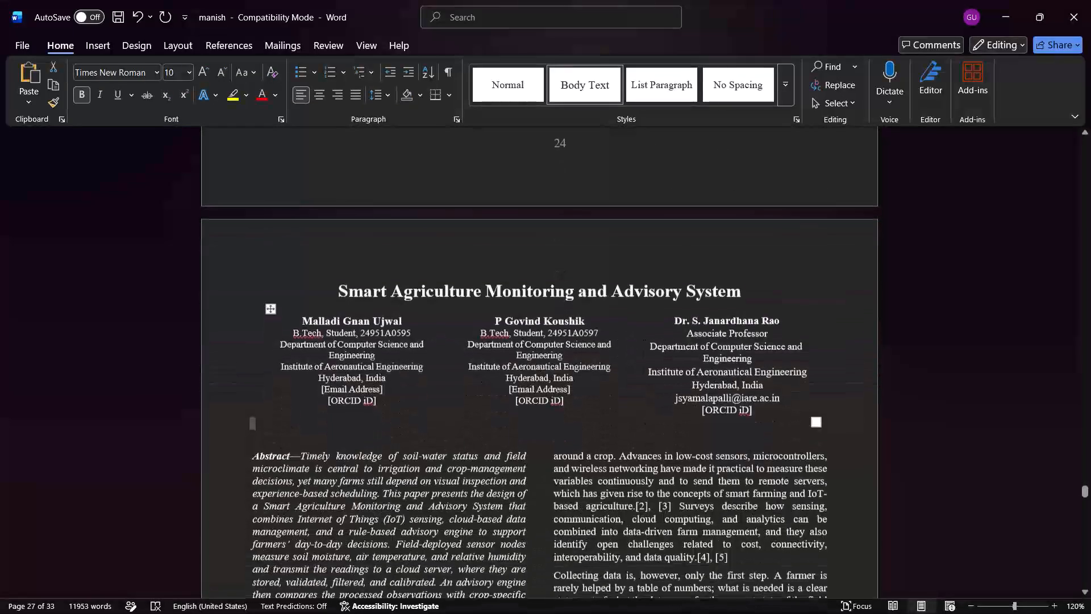
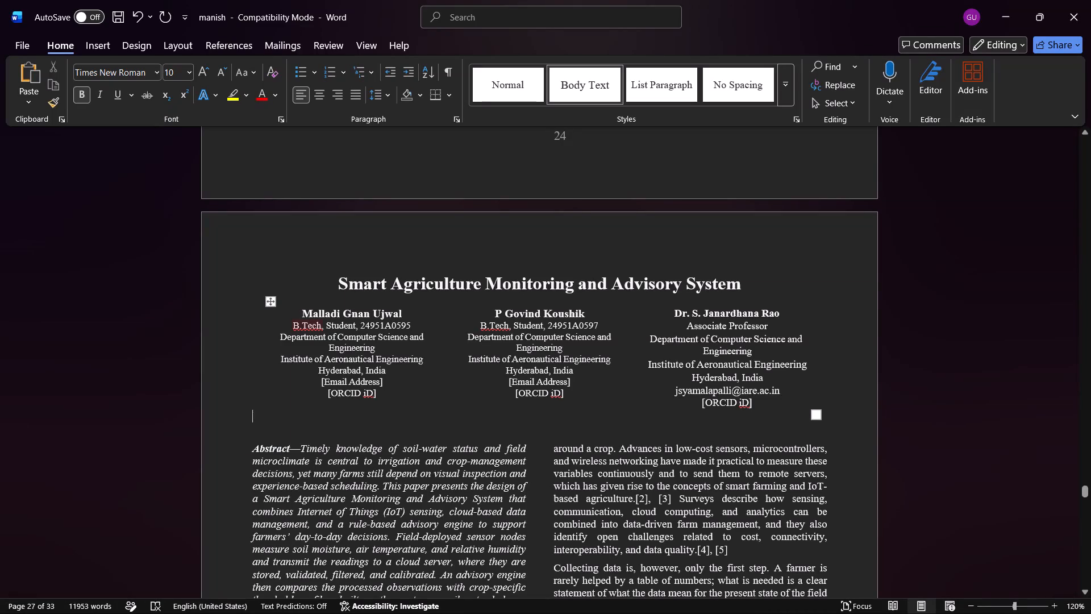
# Copy the full three-author details table from the manish paper and paste it over the author-names line in document 1.
pyautogui.moveTo(303, 314); pyautogui.dragTo(380, 403)
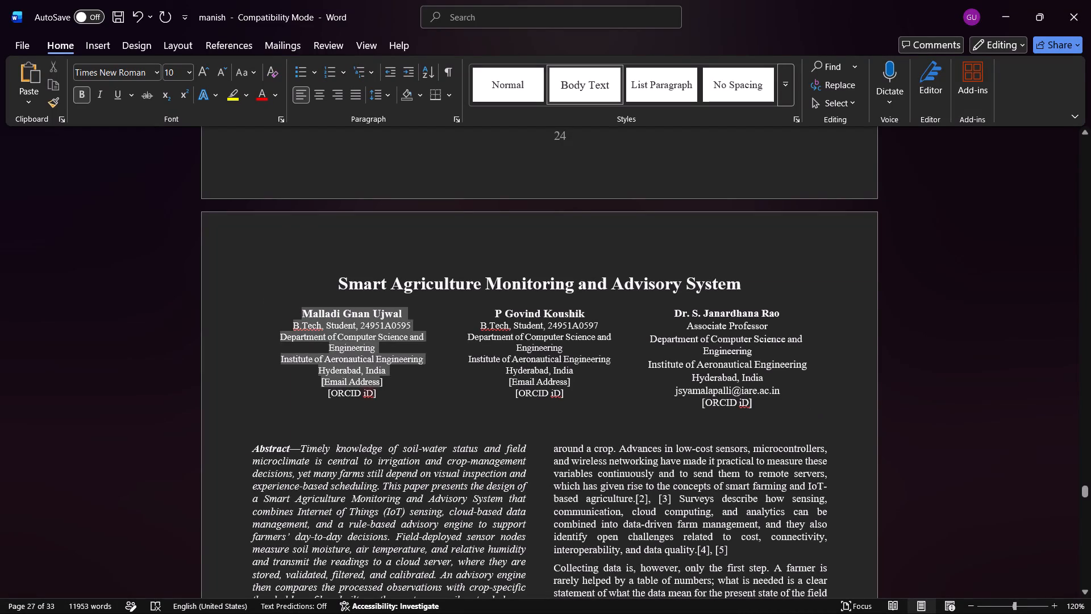
pyautogui.moveTo(380, 403); pyautogui.dragTo(596, 395)
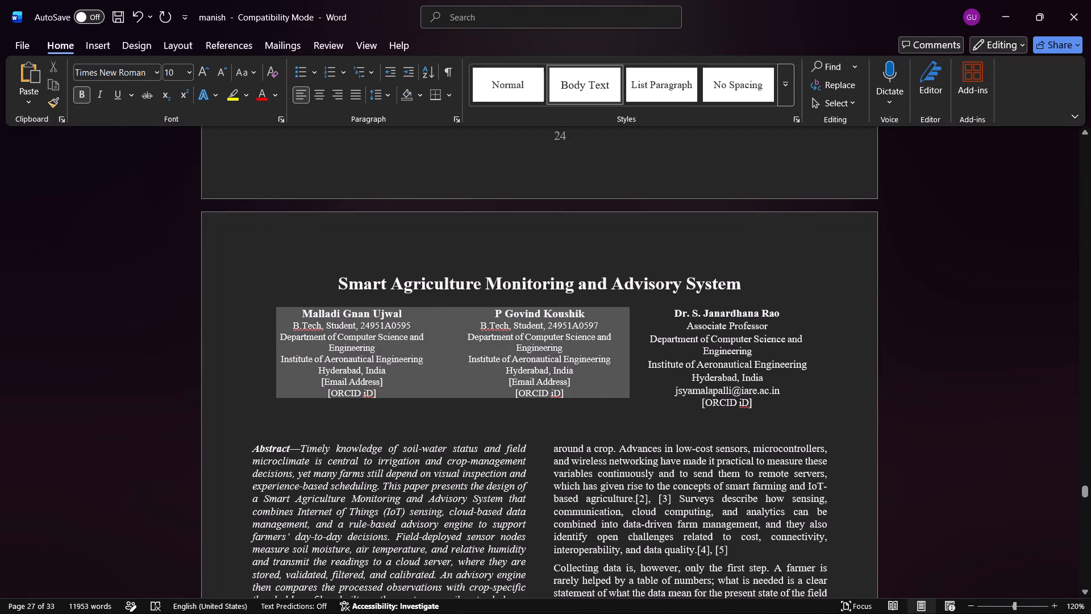
pyautogui.moveTo(596, 395); pyautogui.dragTo(591, 395)
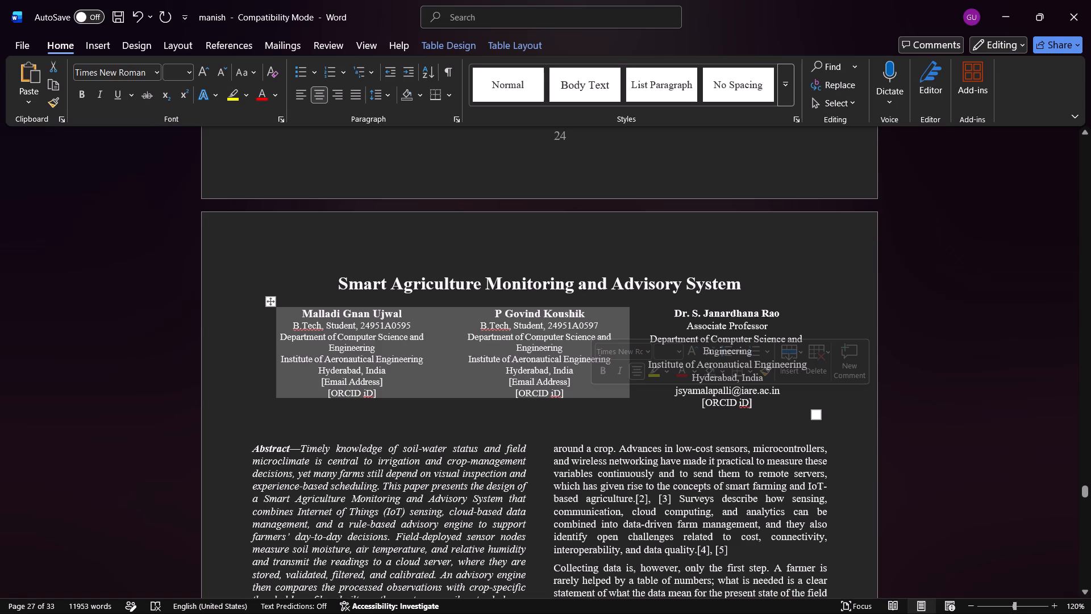
pyautogui.click(223, 327)
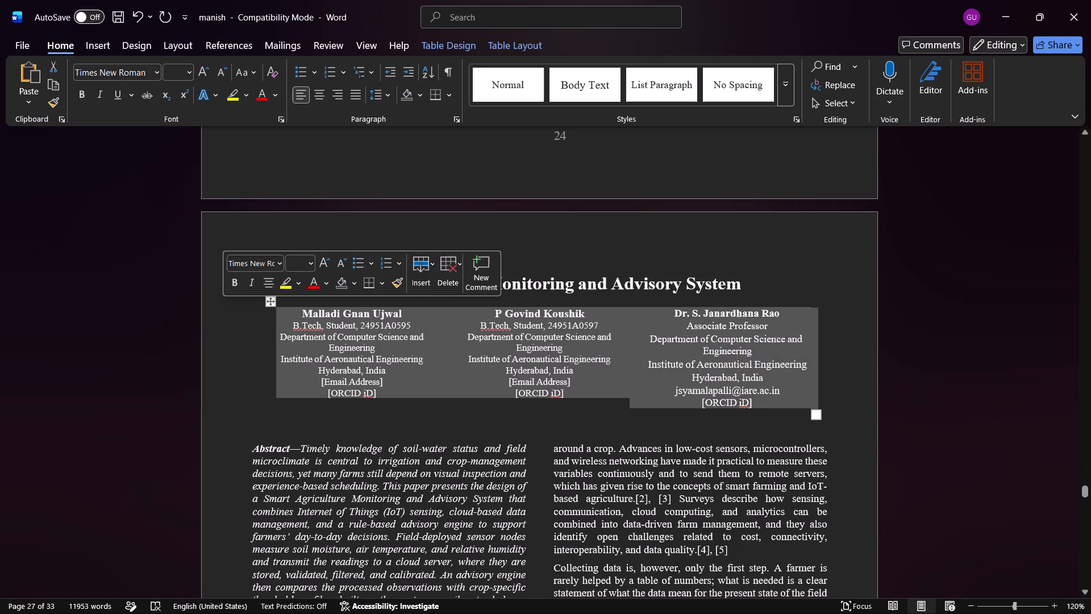
pyautogui.hotkey('ctrl', 'c')
pyautogui.hotkey('alt', 'Tab')
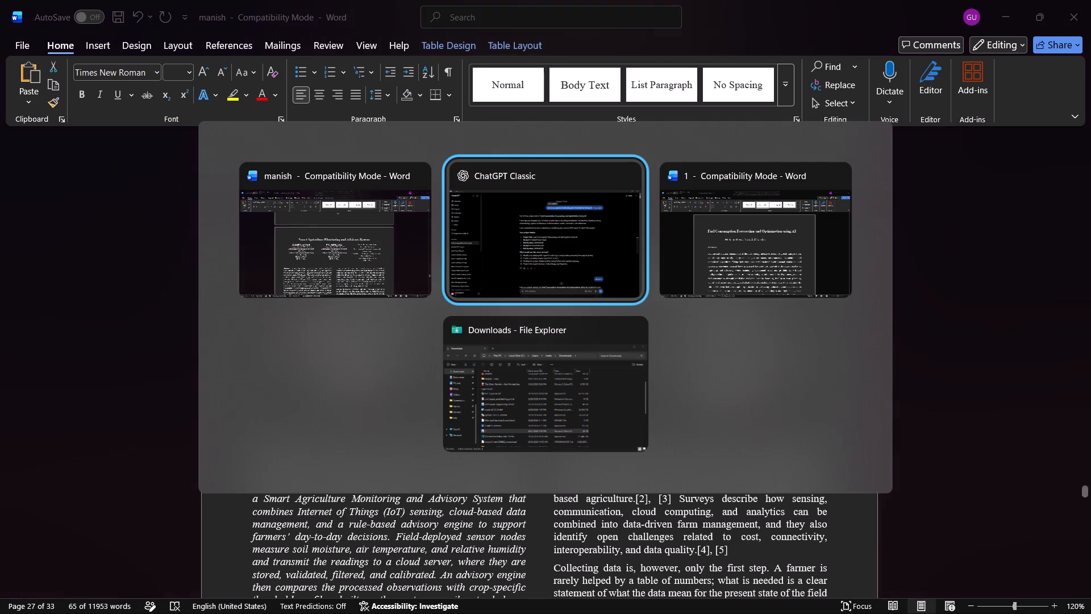
pyautogui.hotkey('alt', 'Tab')
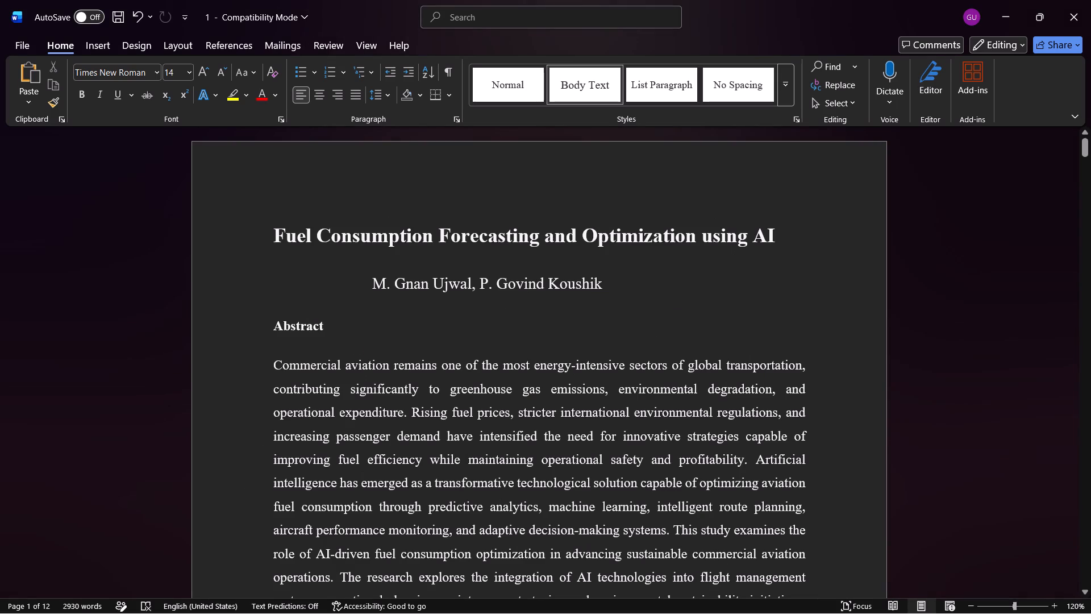
pyautogui.moveTo(600, 282); pyautogui.dragTo(263, 293)
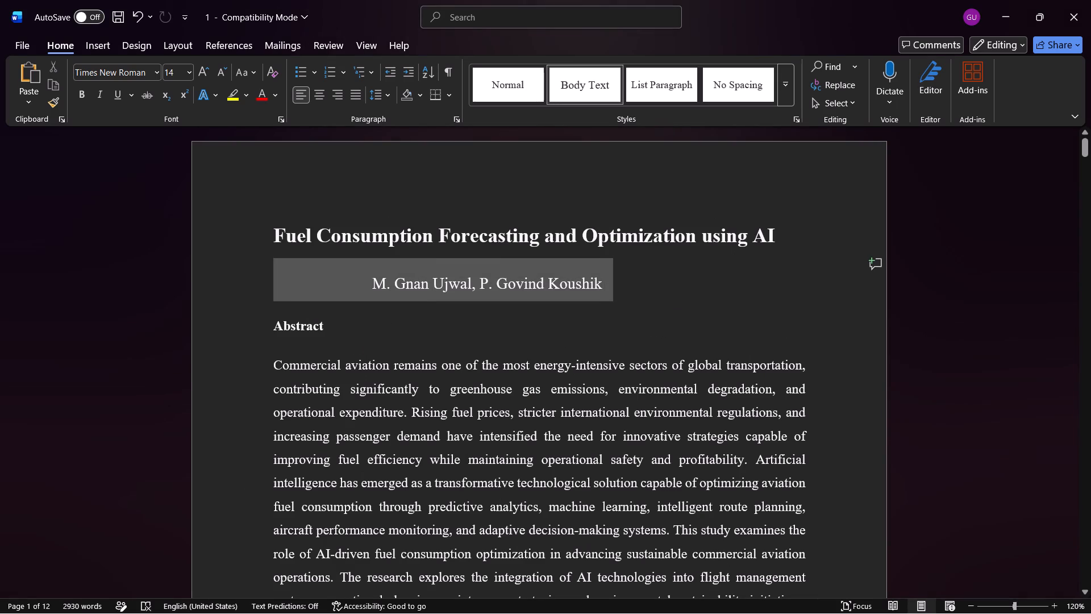
pyautogui.moveTo(263, 293); pyautogui.dragTo(370, 291)
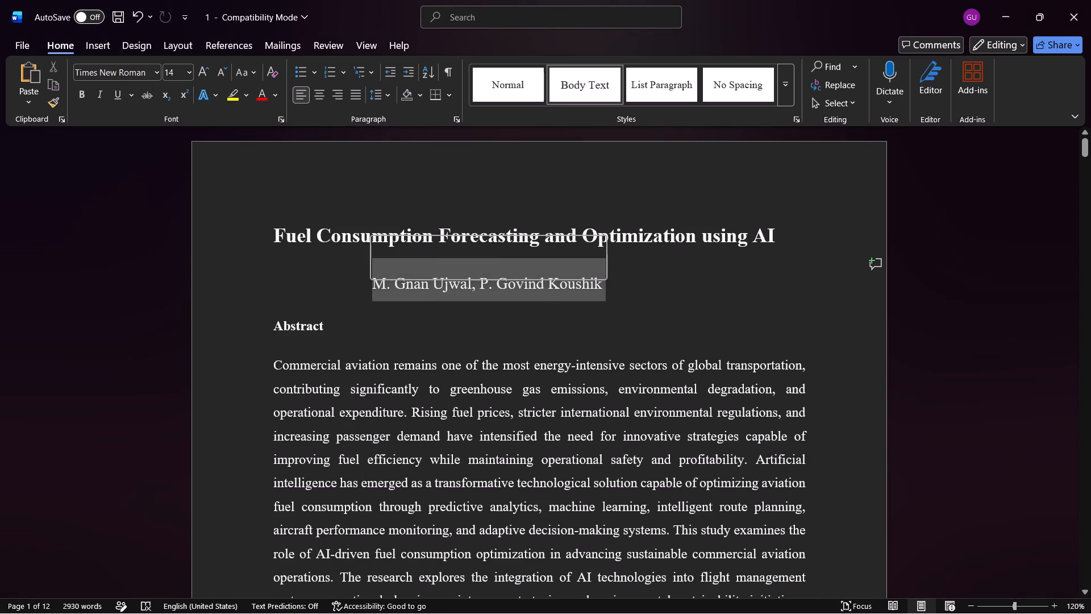
pyautogui.hotkey('ctrl', 'v')
pyautogui.hotkey('ctrl', 'v')
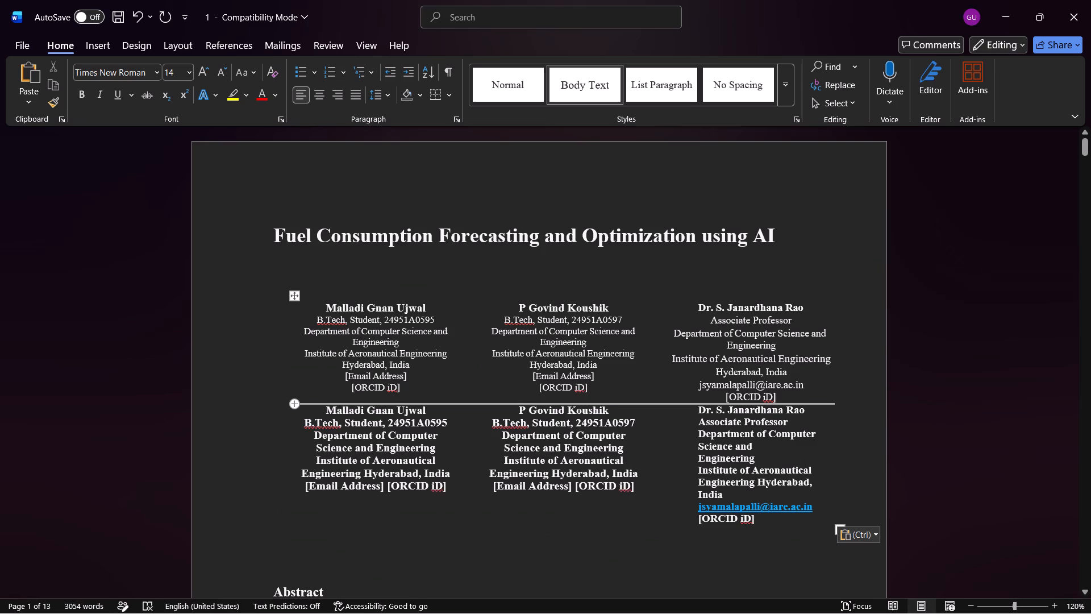
# Delete the duplicate bold row of author details from the table beneath the paper's title.
pyautogui.moveTo(251, 408); pyautogui.dragTo(251, 424)
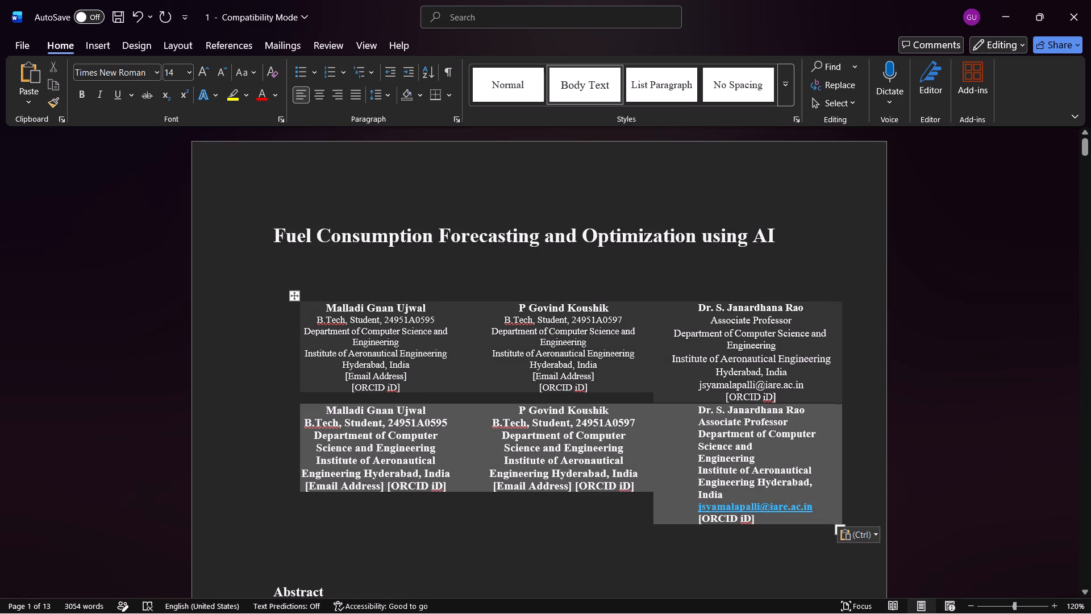
pyautogui.moveTo(251, 424); pyautogui.dragTo(254, 416)
pyautogui.press('BackSpace')
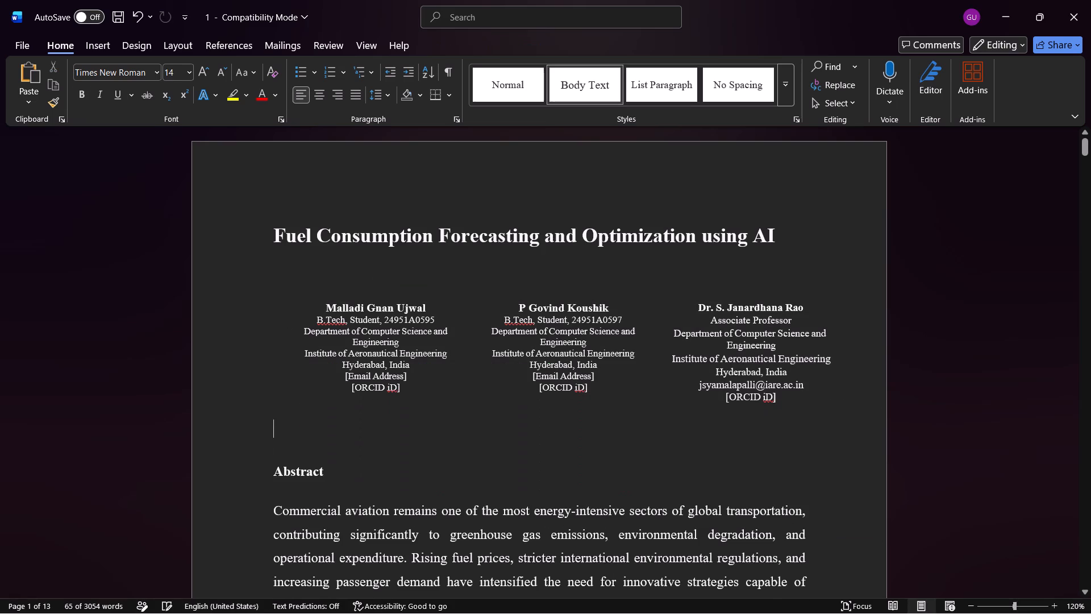
pyautogui.press('BackSpace')
pyautogui.press('BackSpace')
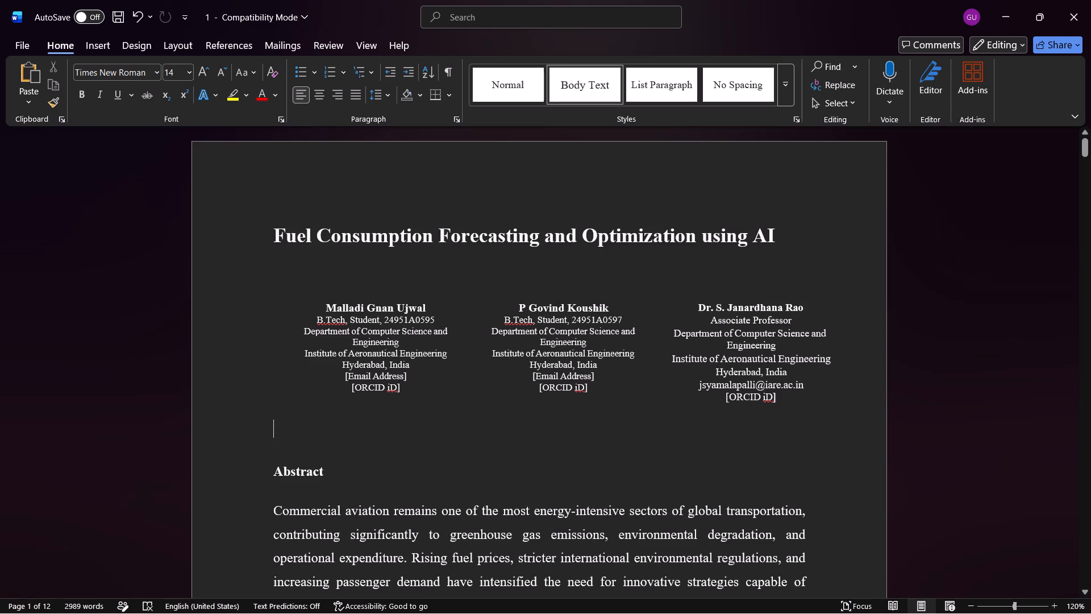
# Shift the paper title toward the page centre by inserting two spaces before "Fuel".
pyautogui.click(269, 231)
pyautogui.press('space')
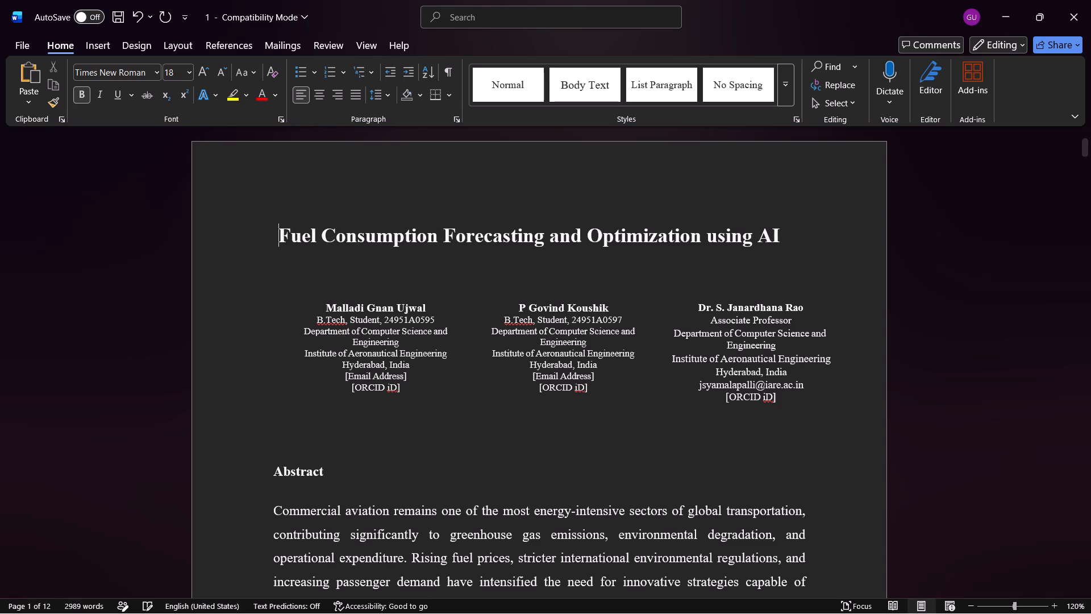
pyautogui.press('space')
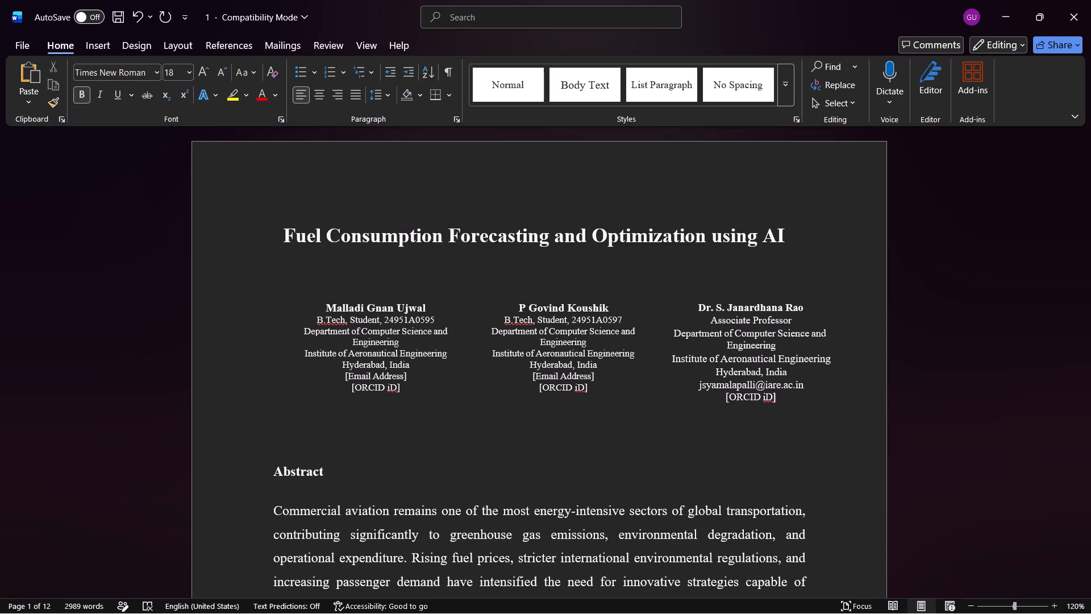
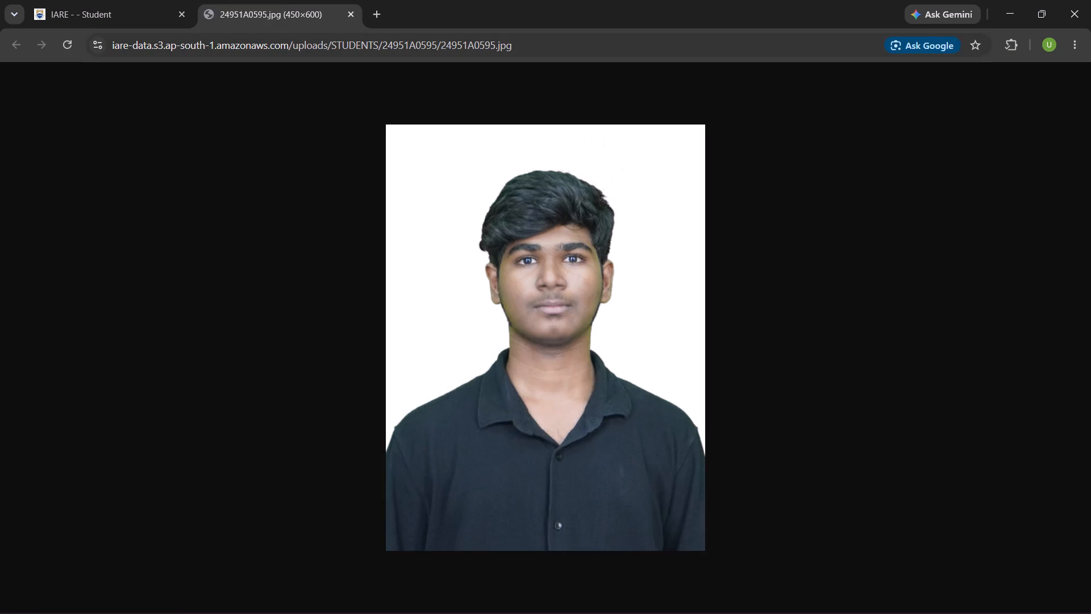
# Replace the roll number in the photo address's file name with another student's roll number, keeping the .jpg extension.
pyautogui.click(478, 46)
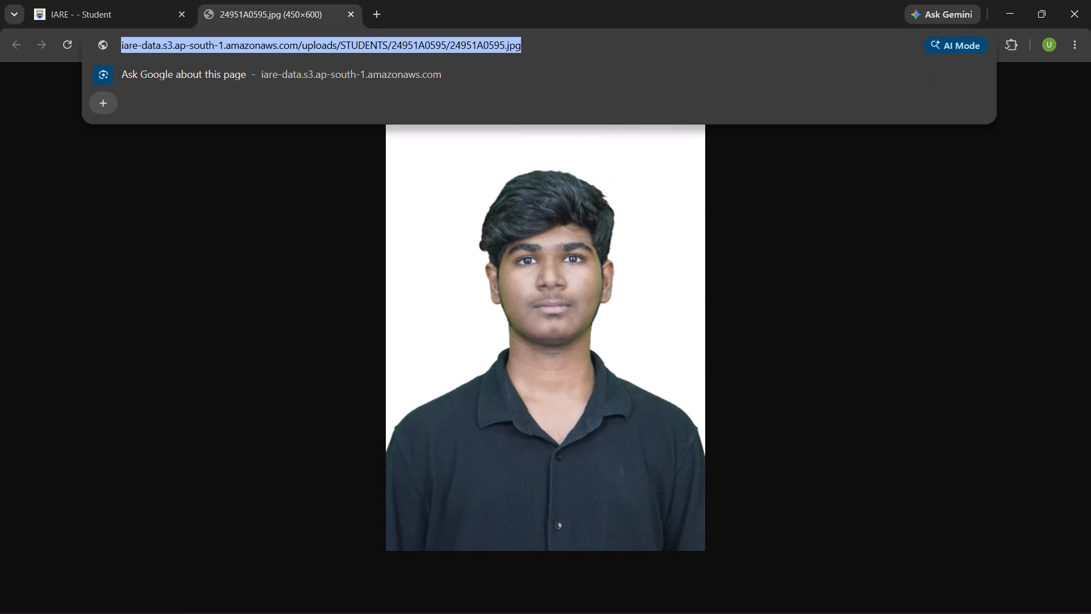
pyautogui.click(463, 42)
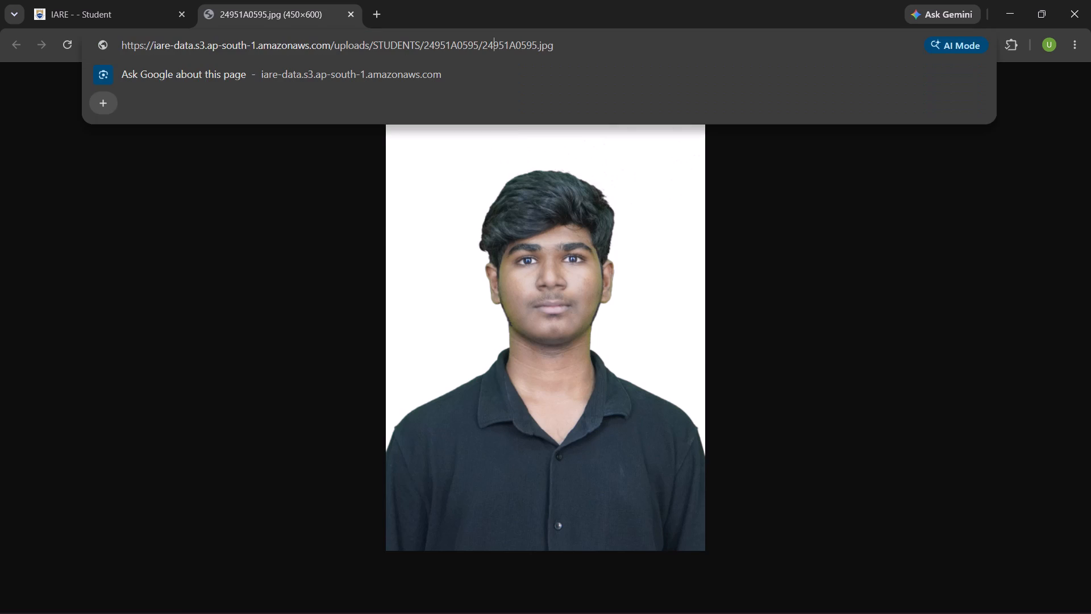
pyautogui.press('BackSpace')
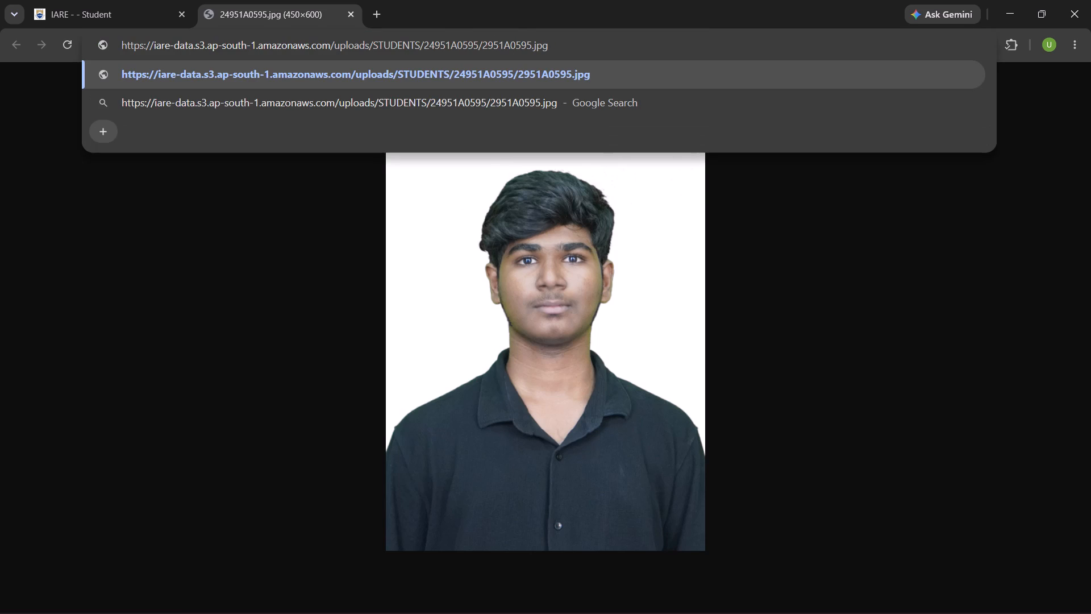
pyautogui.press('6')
pyautogui.press('Right')
pyautogui.press('Right')
pyautogui.press('Right')
pyautogui.press('Right')
pyautogui.press('Right')
pyautogui.press('Right')
pyautogui.press('Right')
pyautogui.press('Down')
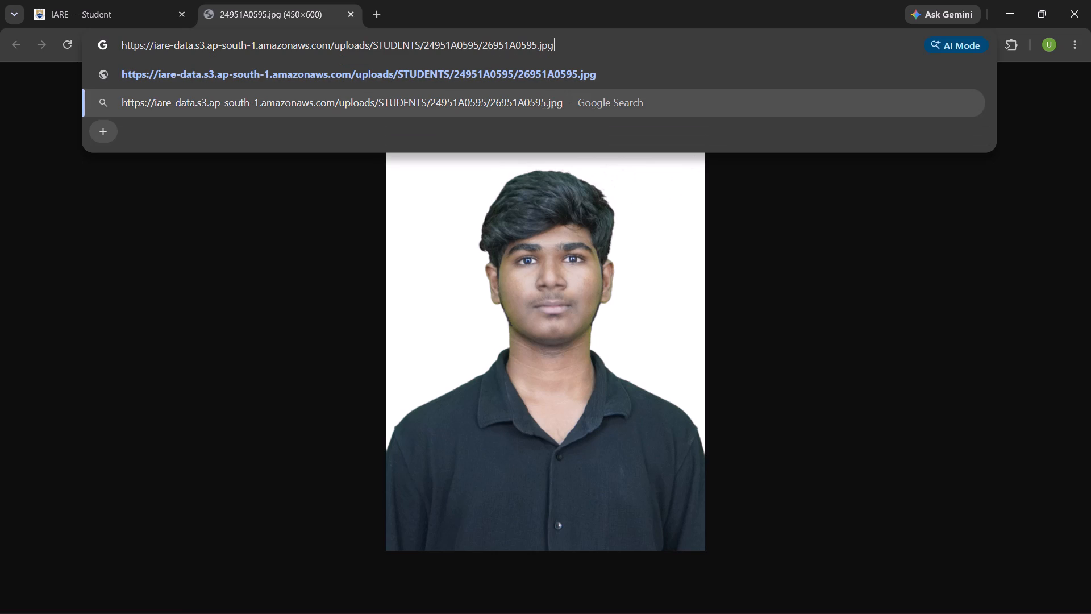
pyautogui.press('Left')
pyautogui.press('Left')
pyautogui.press('Left')
pyautogui.press('Left')
pyautogui.press('Left')
pyautogui.press('Left')
pyautogui.press('Left')
pyautogui.press('BackSpace')
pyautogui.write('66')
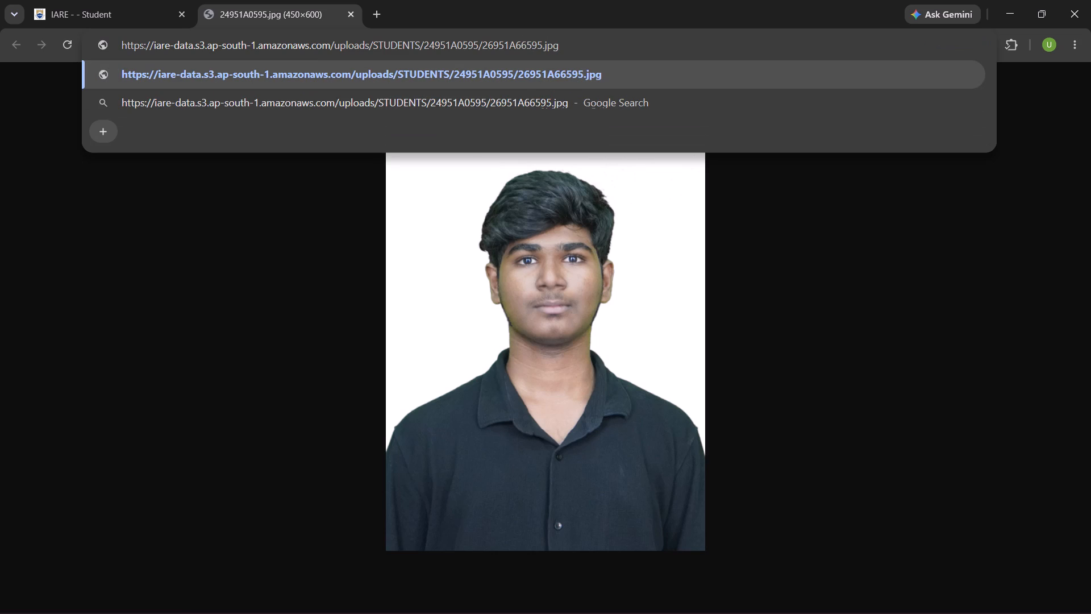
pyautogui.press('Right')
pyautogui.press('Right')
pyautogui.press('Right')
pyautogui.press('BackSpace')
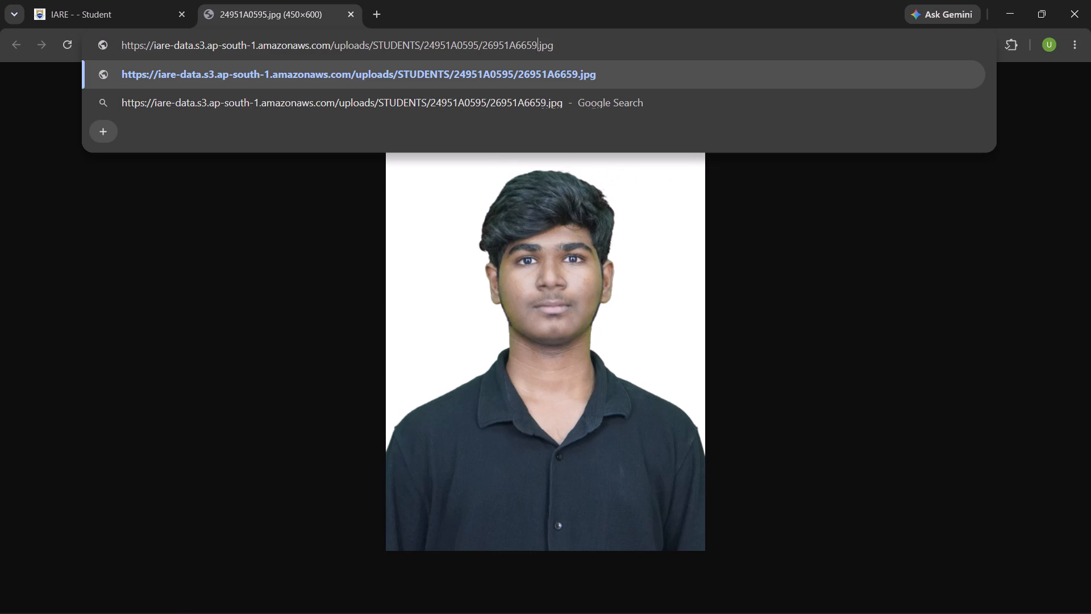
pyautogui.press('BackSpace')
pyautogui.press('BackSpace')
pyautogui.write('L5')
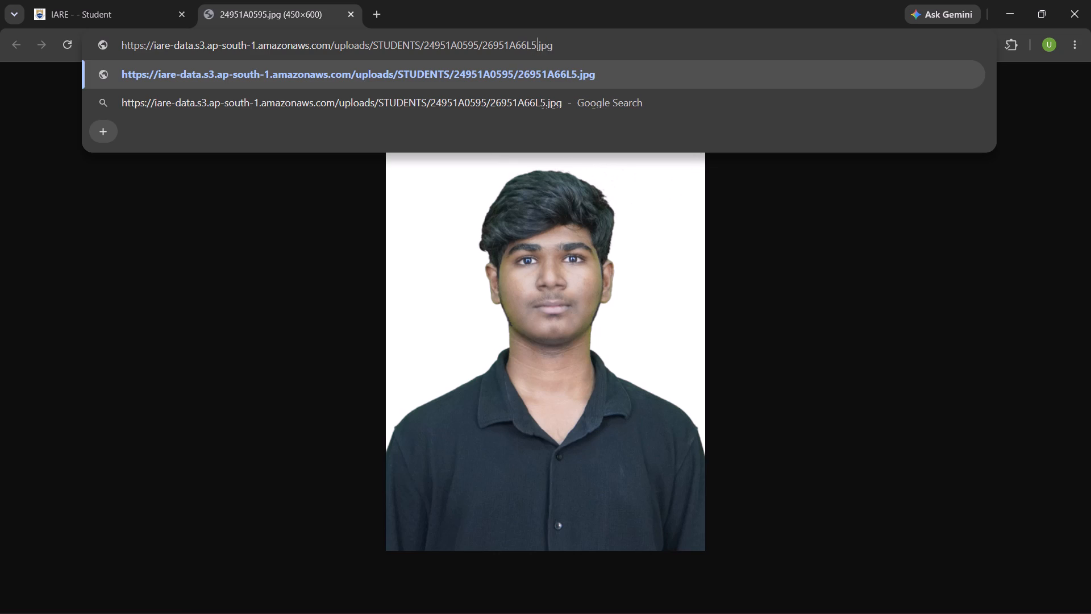
# Copy the new roll number from the file name into the address's student folder and load that student's photo.
pyautogui.doubleClick(524, 44)
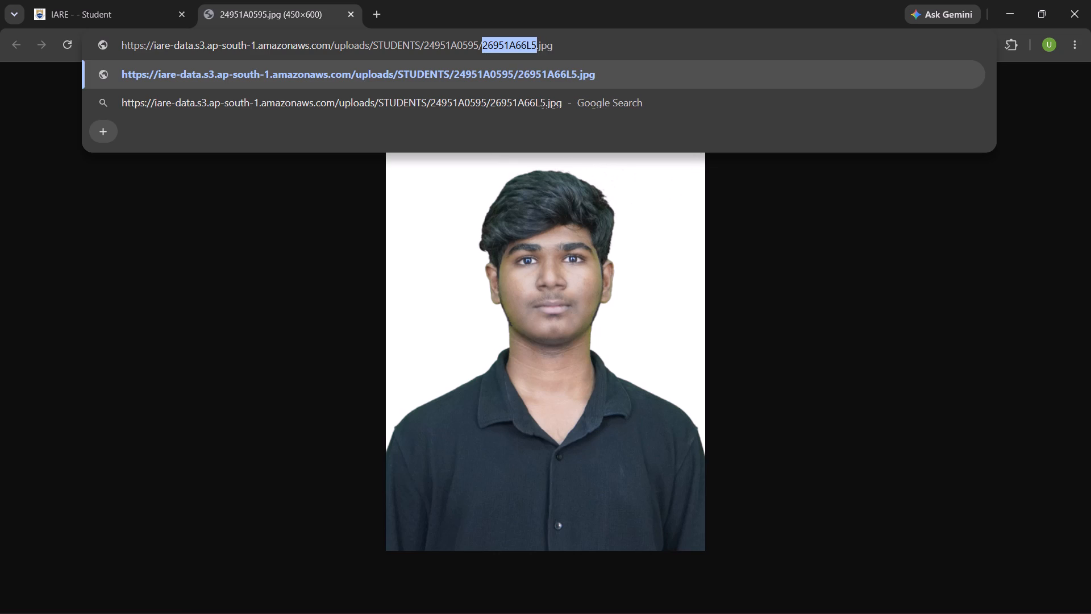
pyautogui.hotkey('ctrl', 'c')
pyautogui.doubleClick(459, 47)
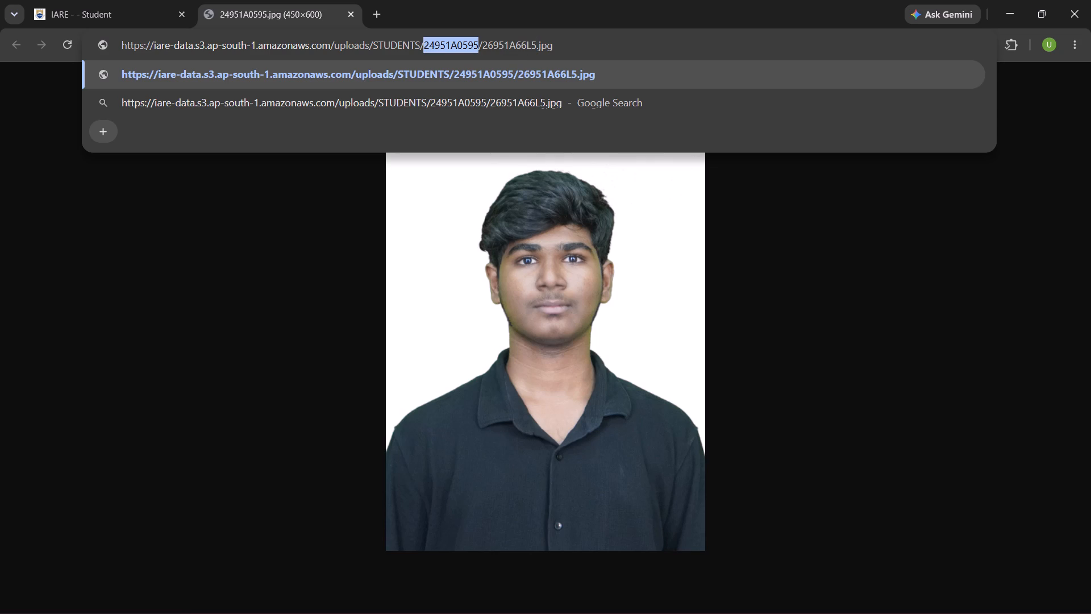
pyautogui.hotkey('ctrl', 'v')
pyautogui.press('Return')
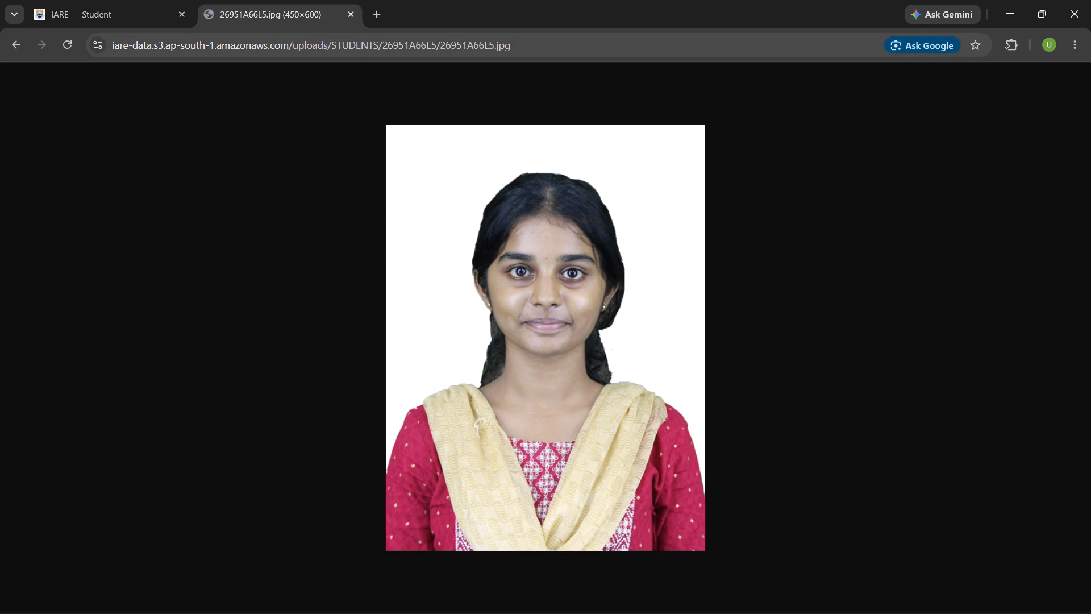
# Replace the file name's roll number in the photo address with a different student's roll number.
pyautogui.click(487, 43)
pyautogui.click(487, 43)
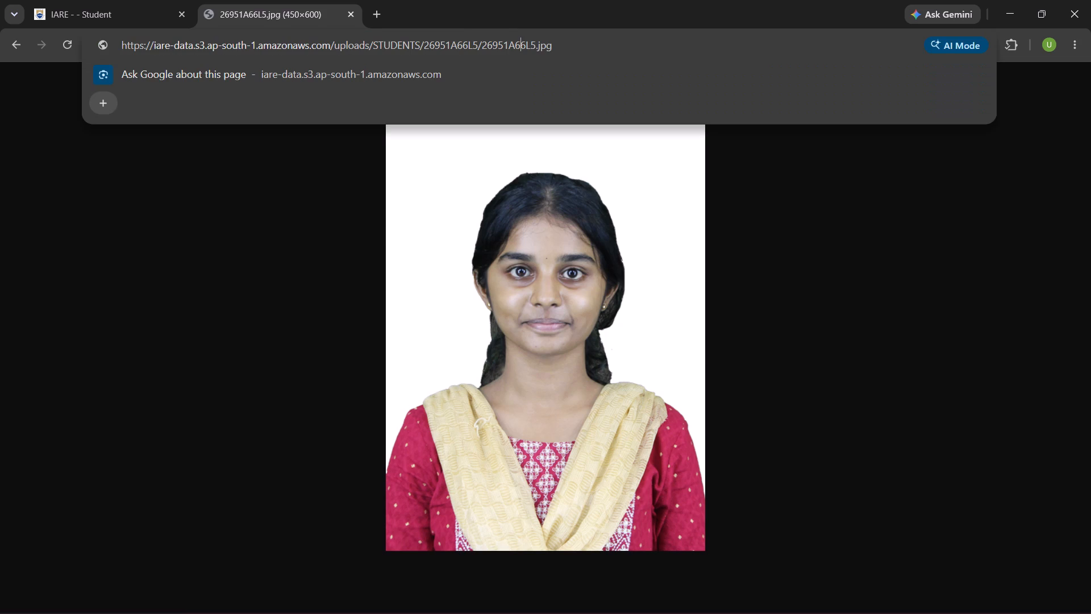
pyautogui.click(482, 38)
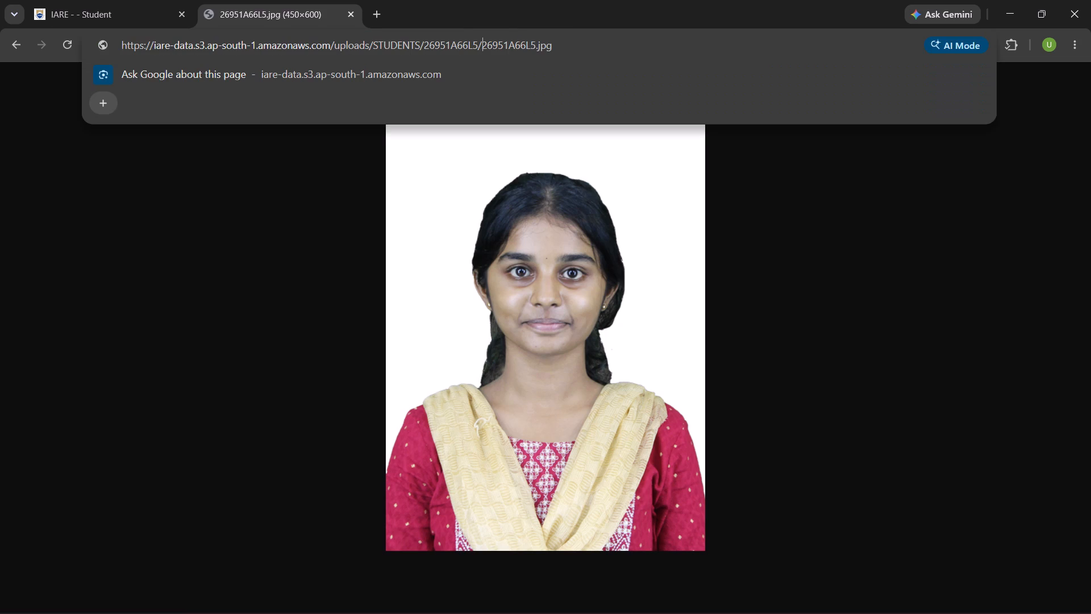
pyautogui.doubleClick(494, 43)
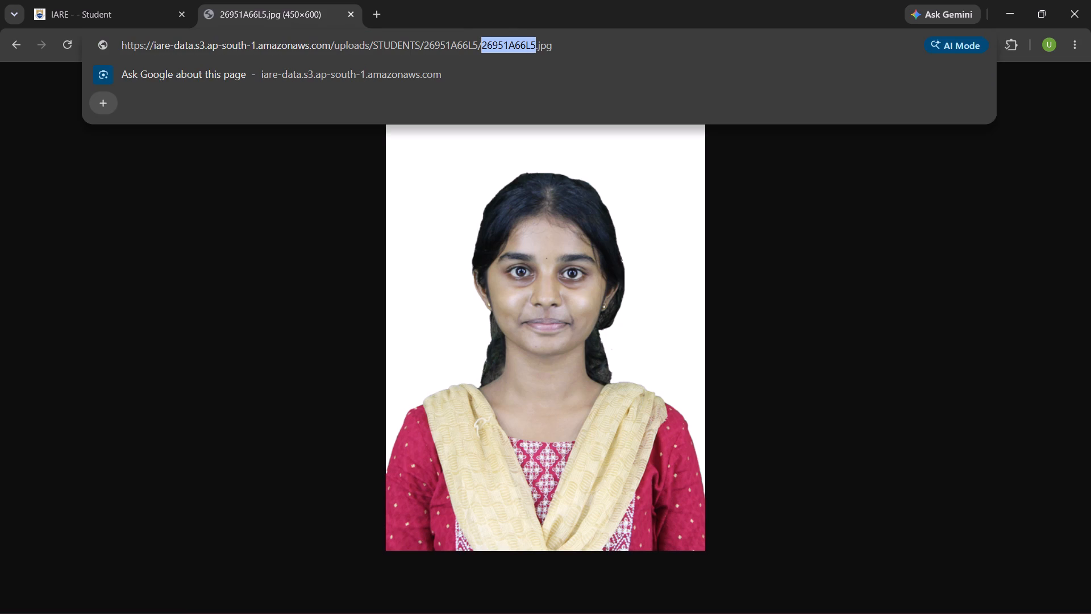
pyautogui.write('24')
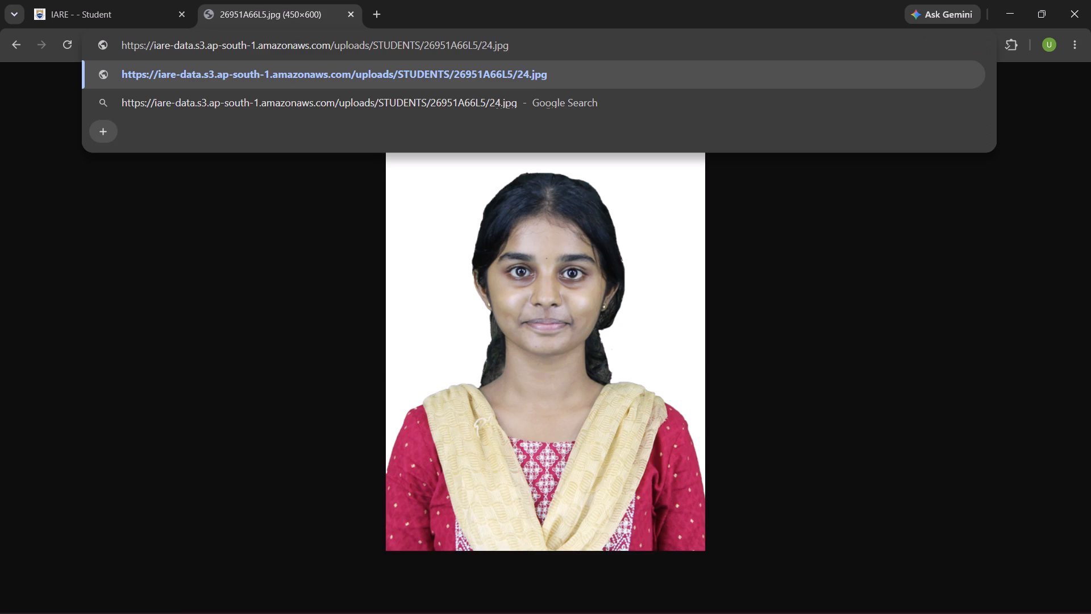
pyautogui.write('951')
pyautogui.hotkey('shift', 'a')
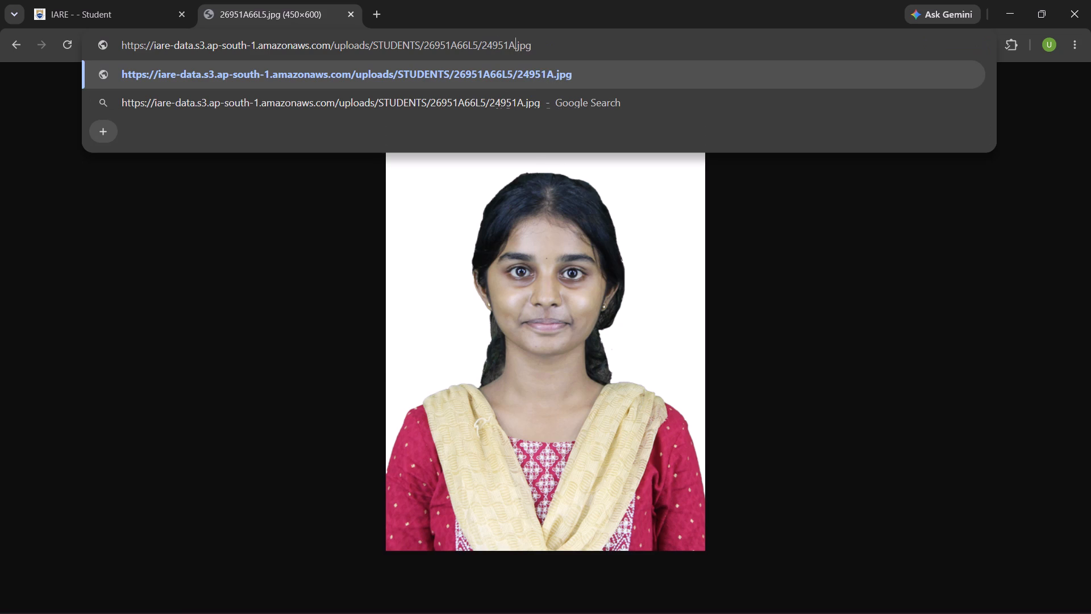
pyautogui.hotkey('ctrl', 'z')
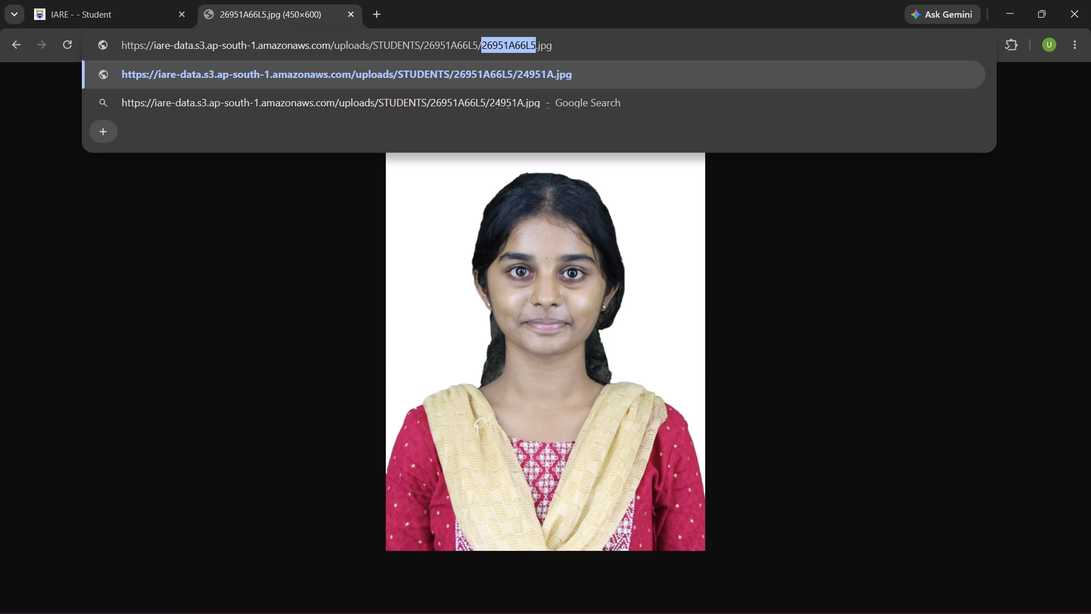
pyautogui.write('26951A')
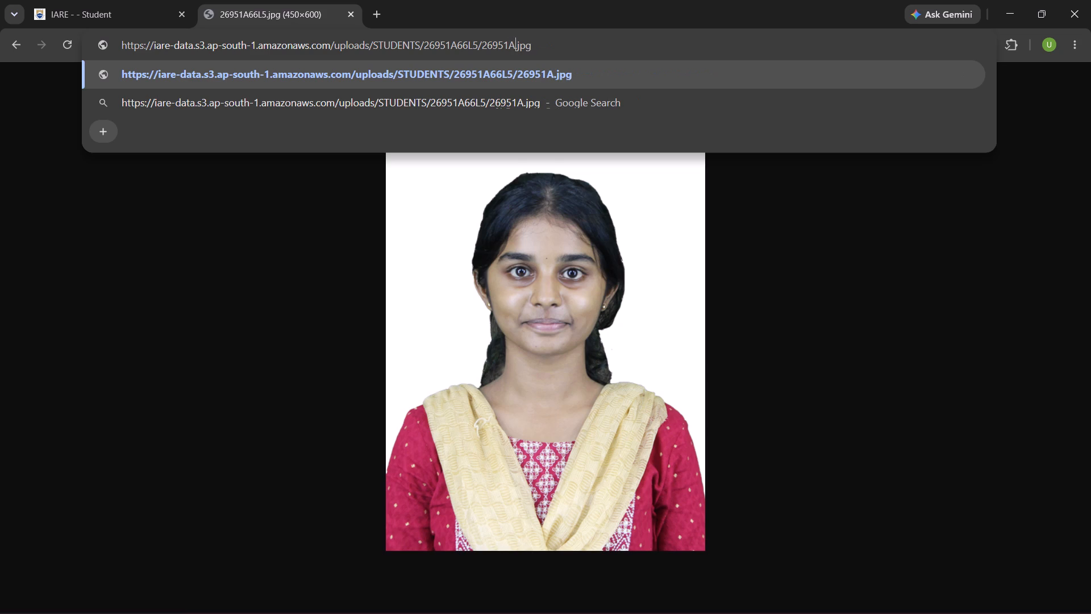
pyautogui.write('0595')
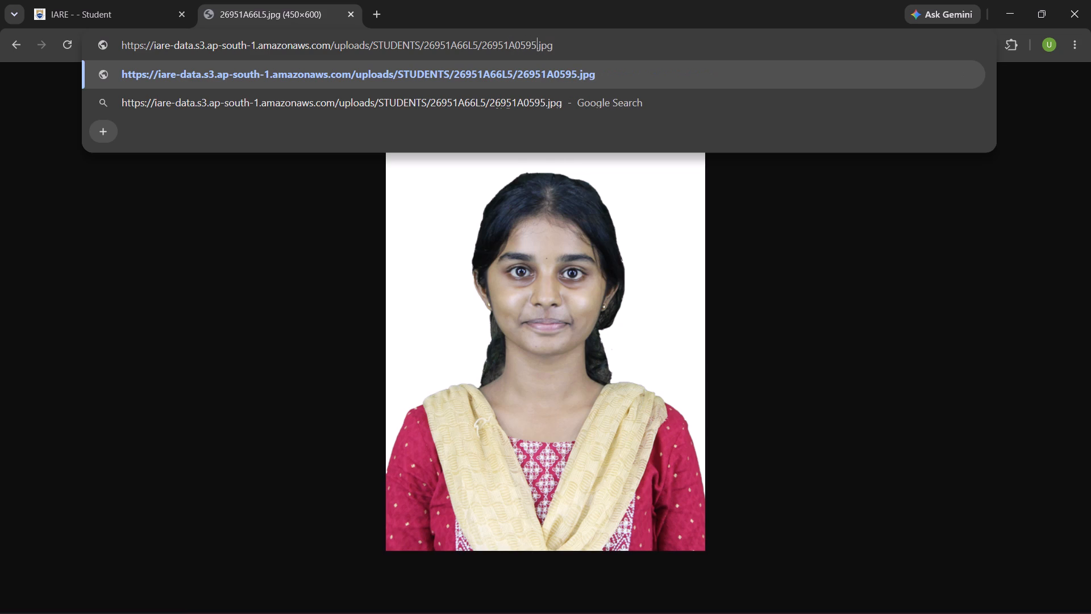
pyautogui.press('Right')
pyautogui.doubleClick(460, 48)
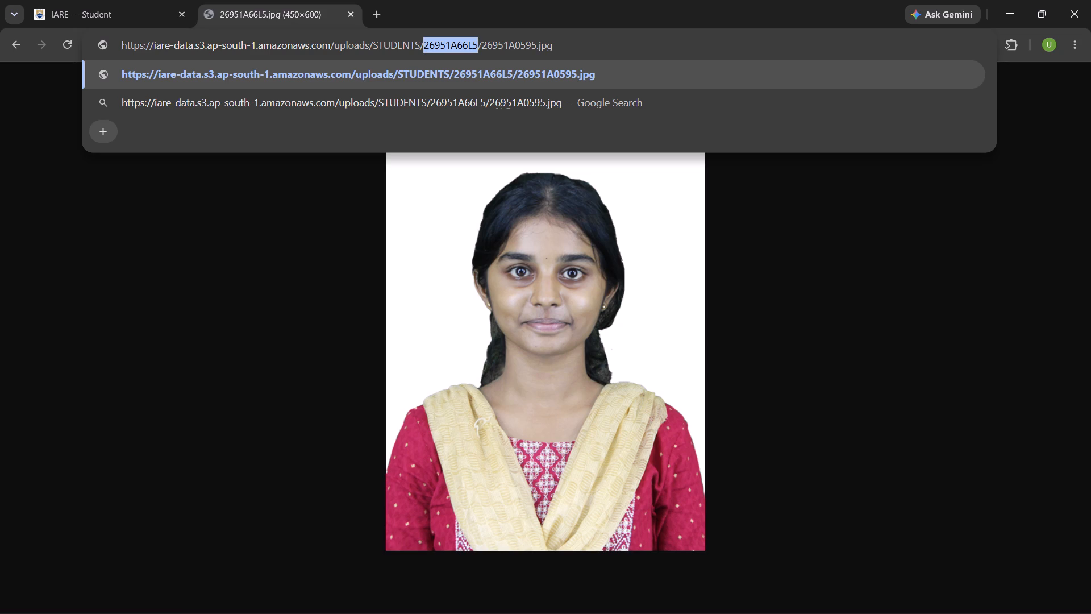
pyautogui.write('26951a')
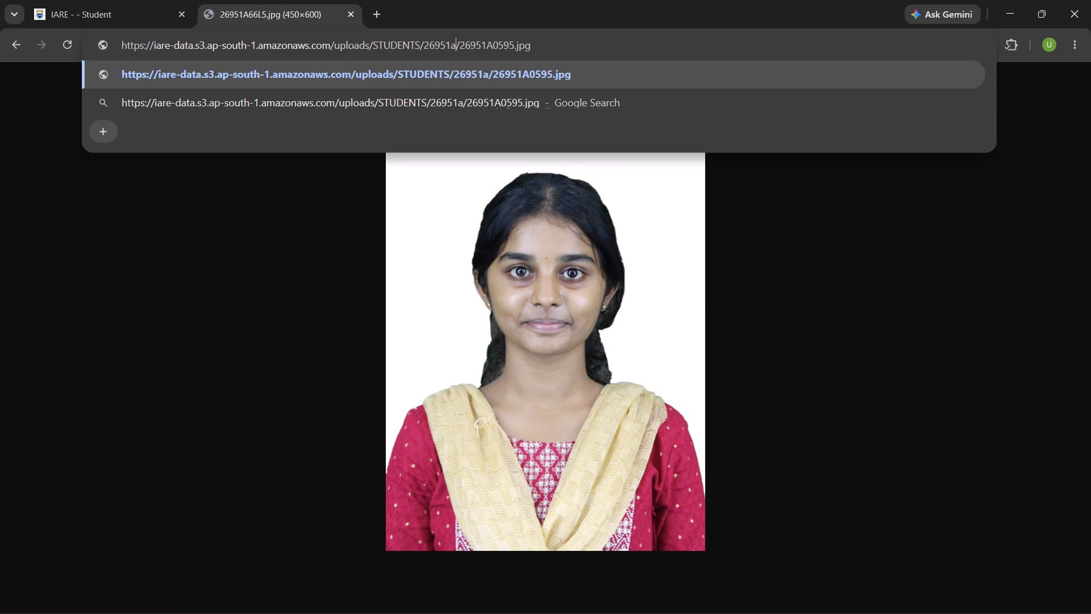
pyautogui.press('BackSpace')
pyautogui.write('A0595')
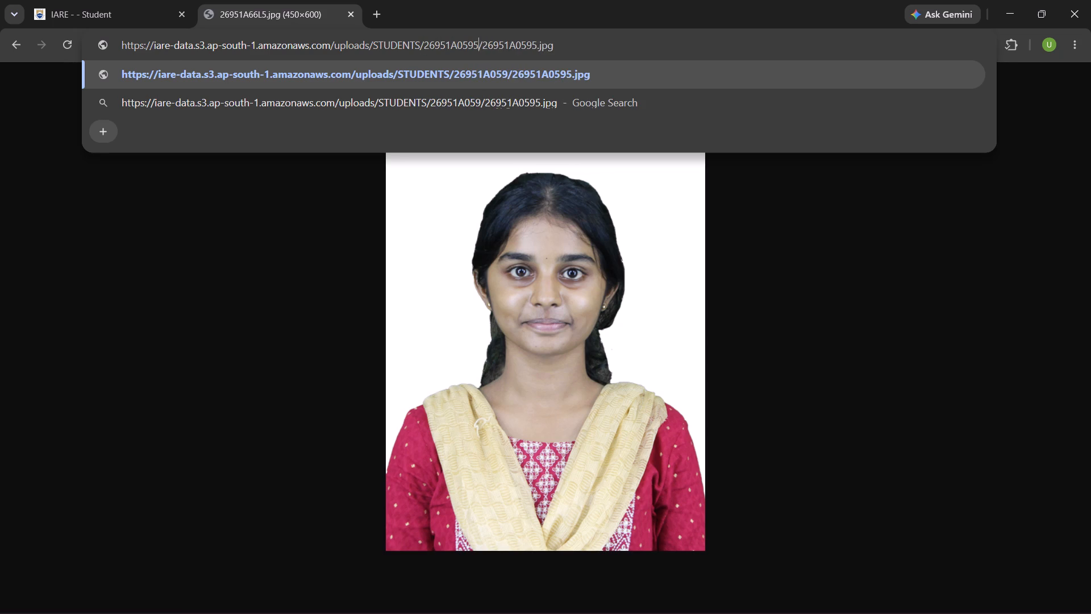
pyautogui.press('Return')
pyautogui.scroll(-1, 460, 48)
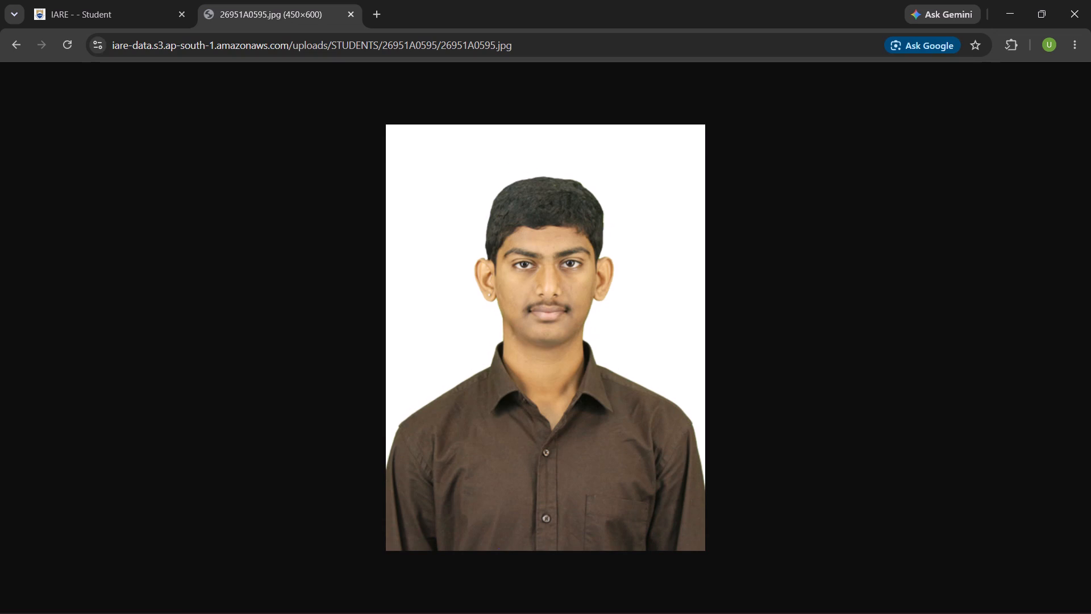
pyautogui.hscroll(9, 460, 48)
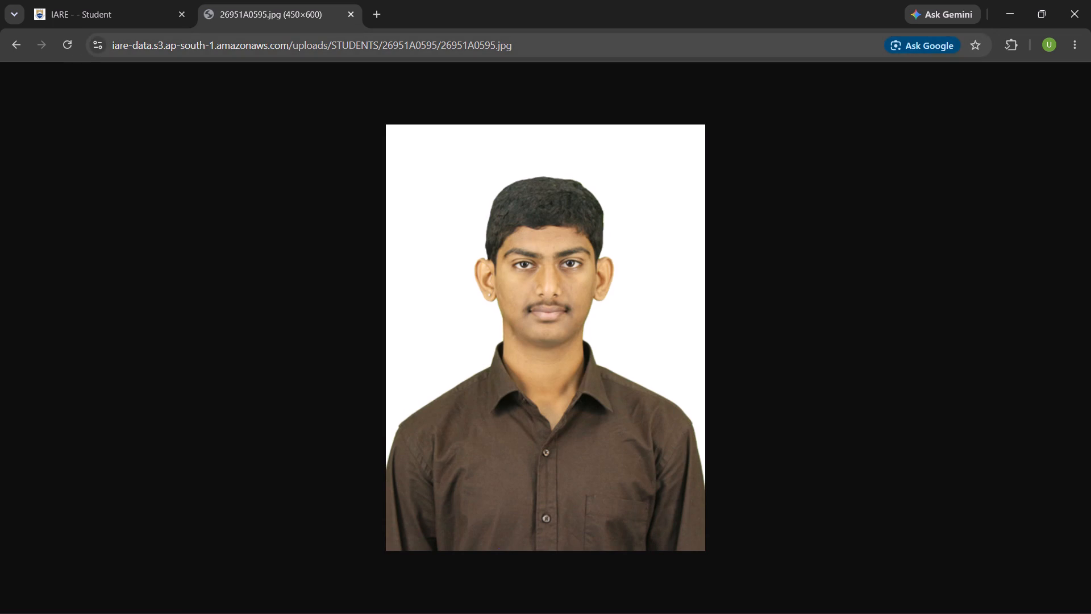
# Change the year prefix of the roll number in both the folder and file name, and load that student's photo.
pyautogui.click(394, 47)
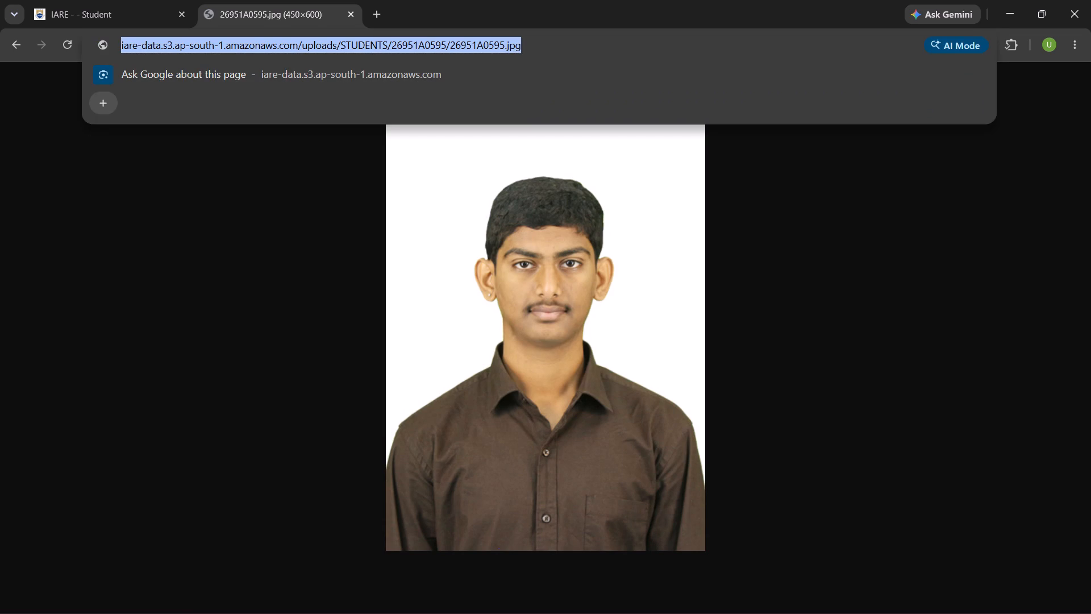
pyautogui.click(398, 43)
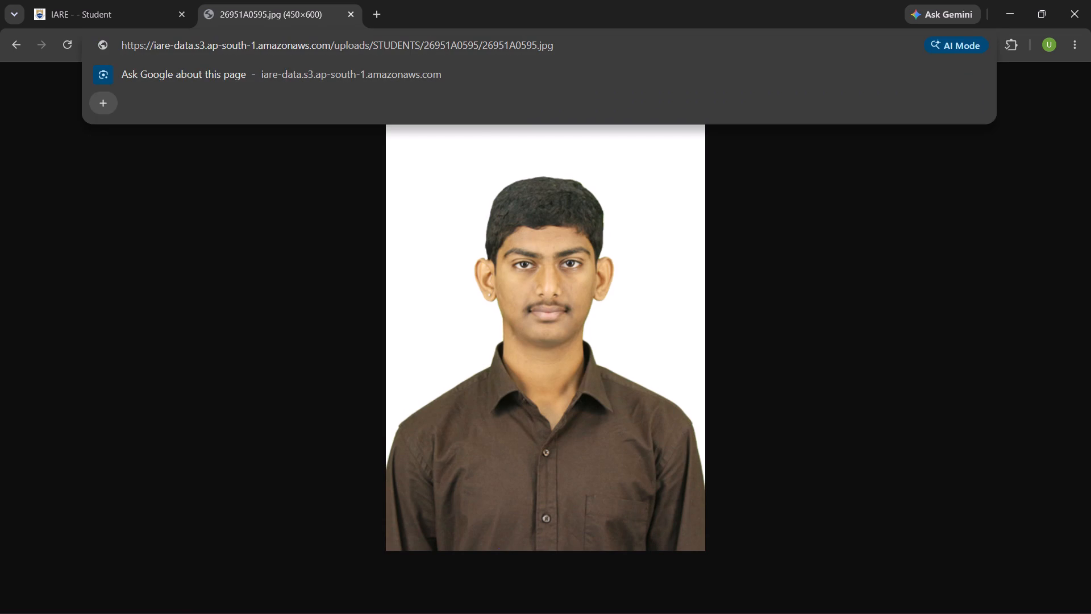
pyautogui.press('Right')
pyautogui.press('BackSpace')
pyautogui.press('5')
pyautogui.press('Right')
pyautogui.press('Right')
pyautogui.press('Right')
pyautogui.press('Right')
pyautogui.press('Right')
pyautogui.press('Right')
pyautogui.press('Right')
pyautogui.press('Right')
pyautogui.press('Right')
pyautogui.press('Right')
pyautogui.press('Right')
pyautogui.press('Right')
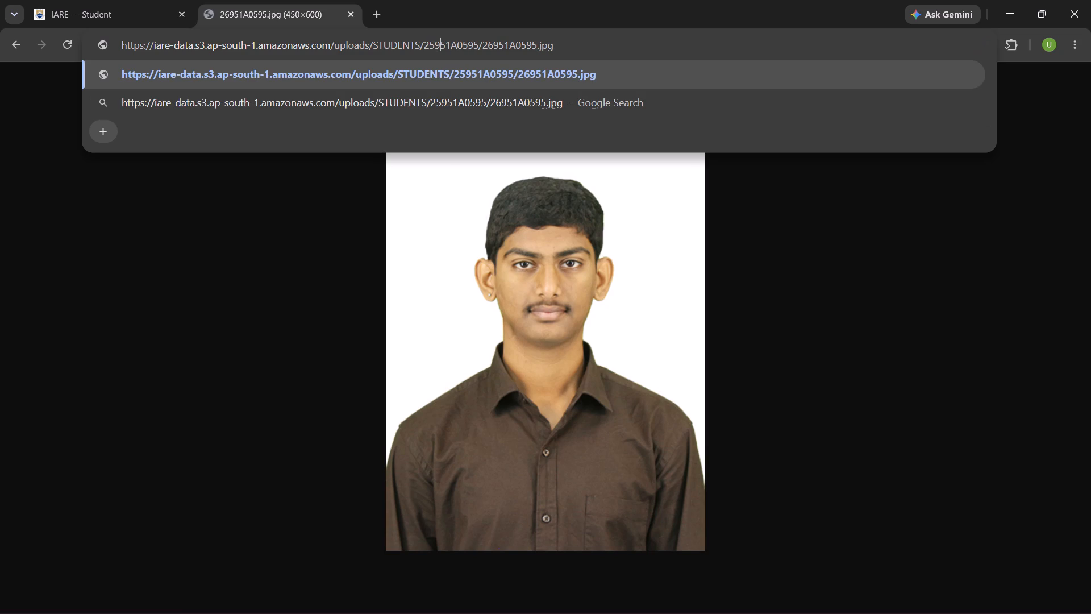
pyautogui.press('Left')
pyautogui.press('Left')
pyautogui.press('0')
pyautogui.press('BackSpace')
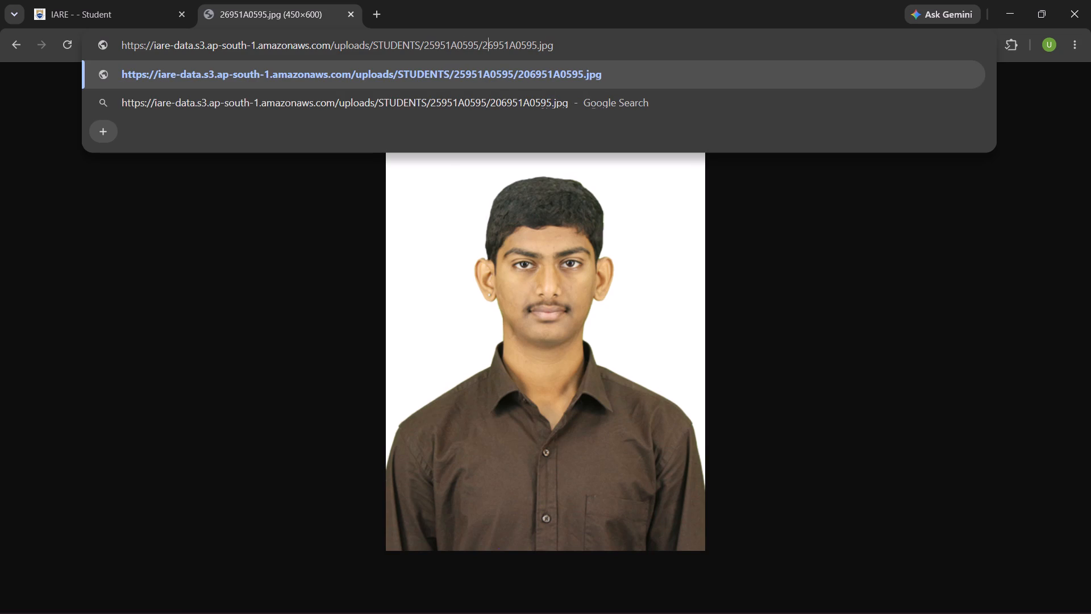
pyautogui.press('Right')
pyautogui.press('BackSpace')
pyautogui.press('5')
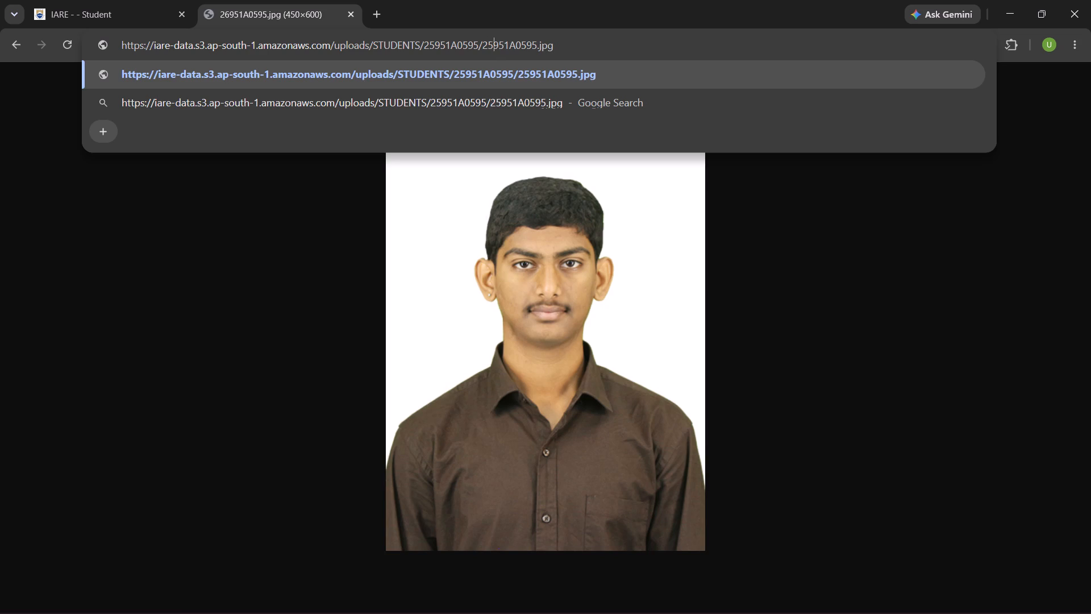
pyautogui.press('Return')
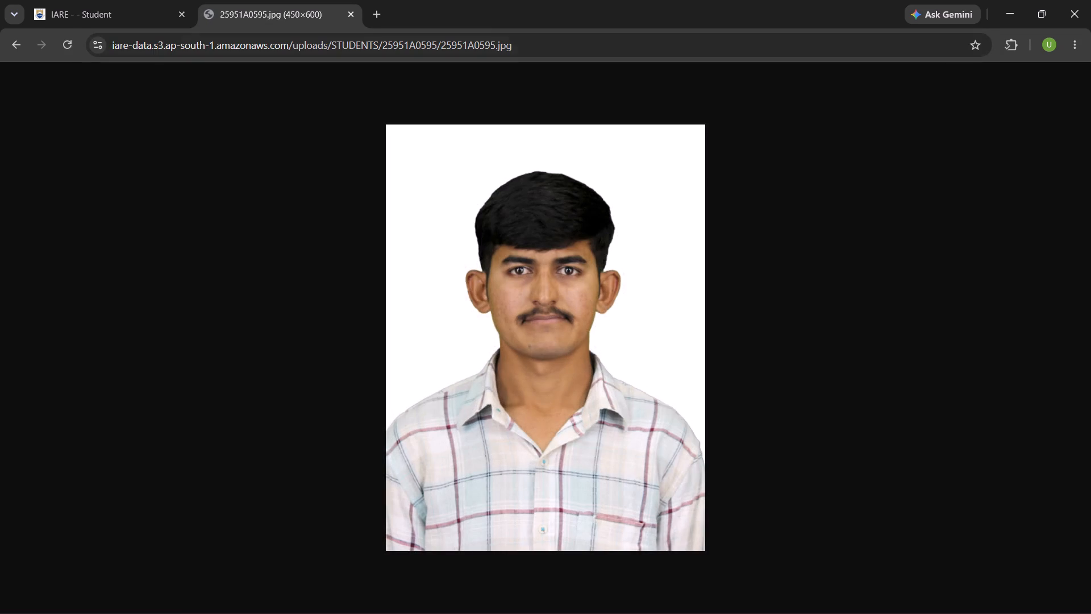
pyautogui.click(451, 49)
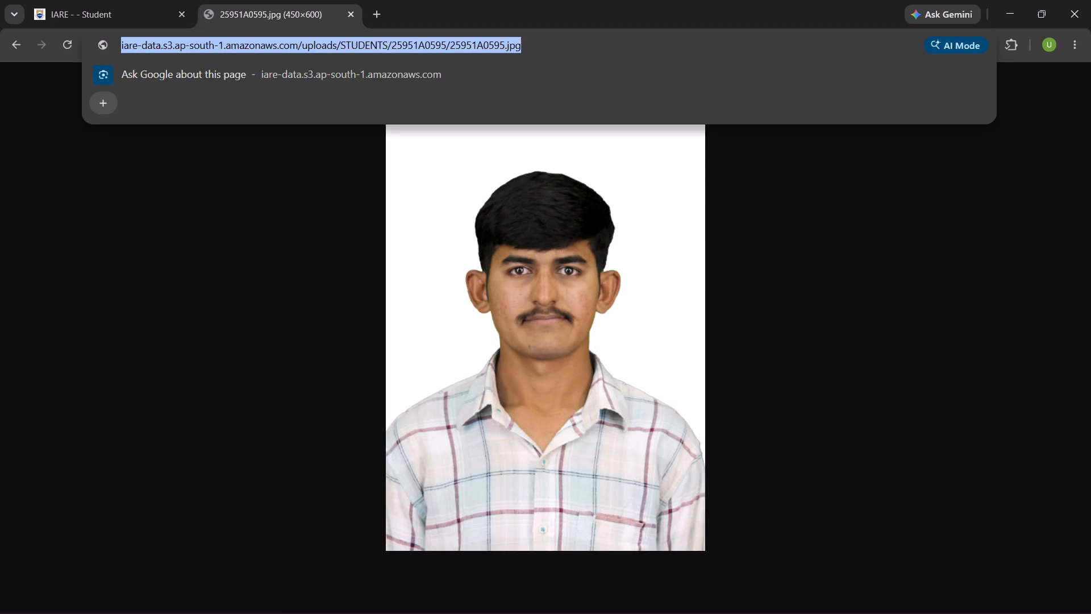
pyautogui.click(460, 43)
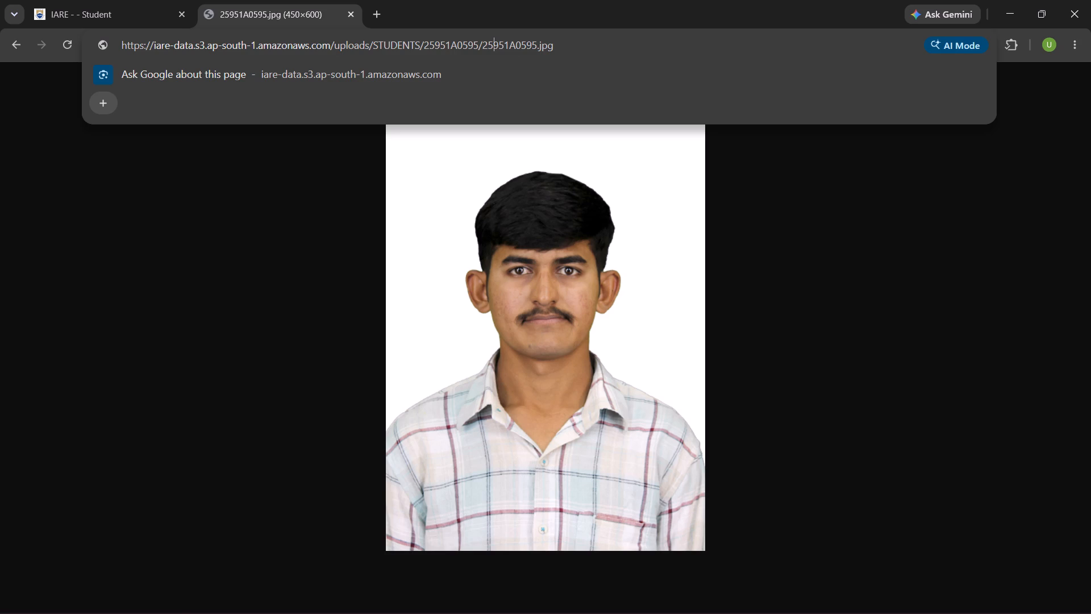
pyautogui.doubleClick(494, 45)
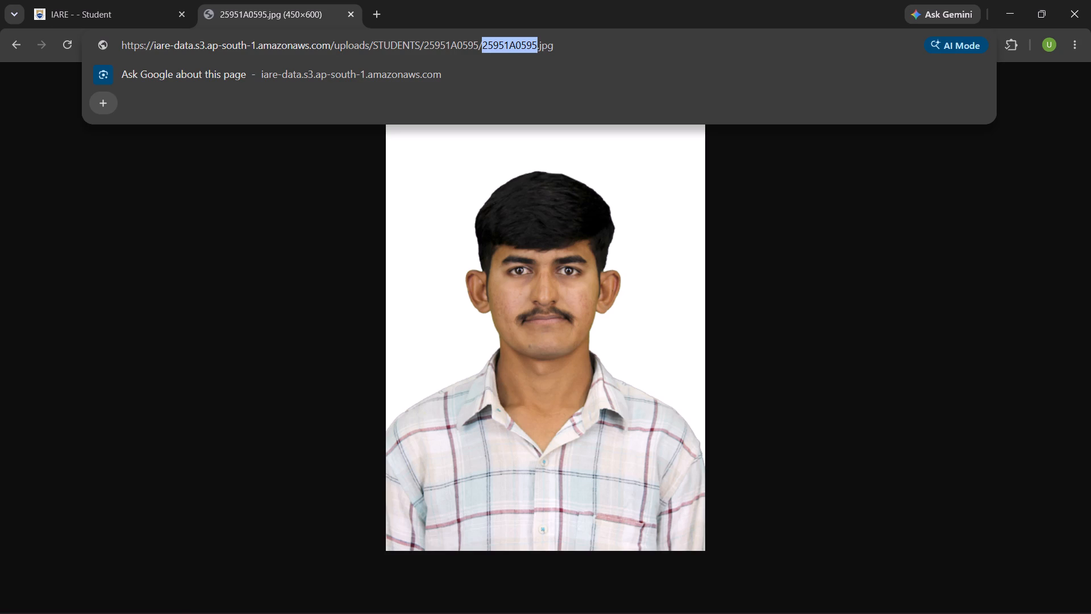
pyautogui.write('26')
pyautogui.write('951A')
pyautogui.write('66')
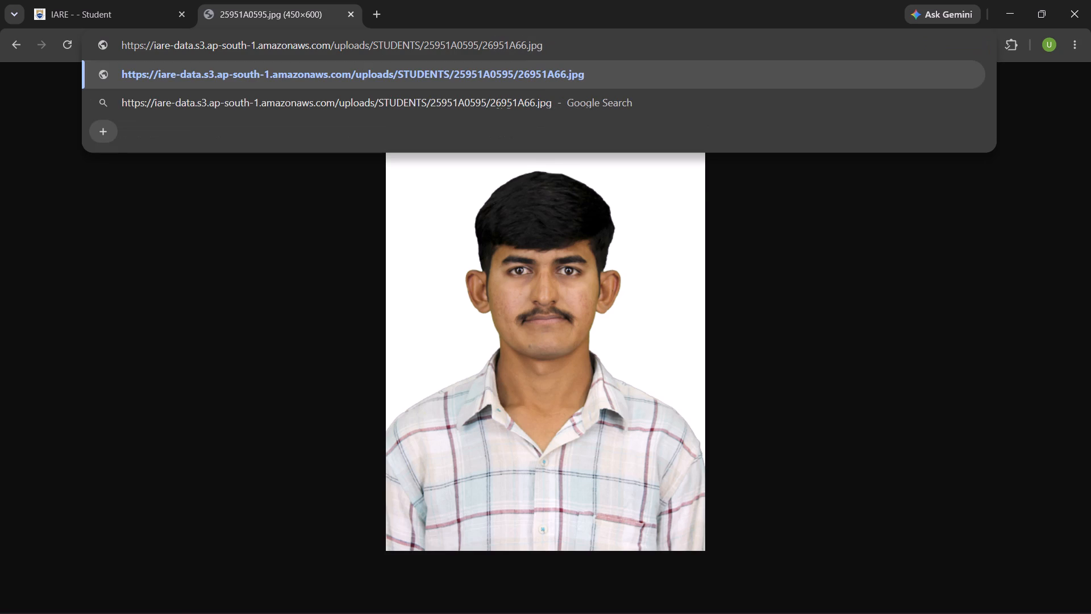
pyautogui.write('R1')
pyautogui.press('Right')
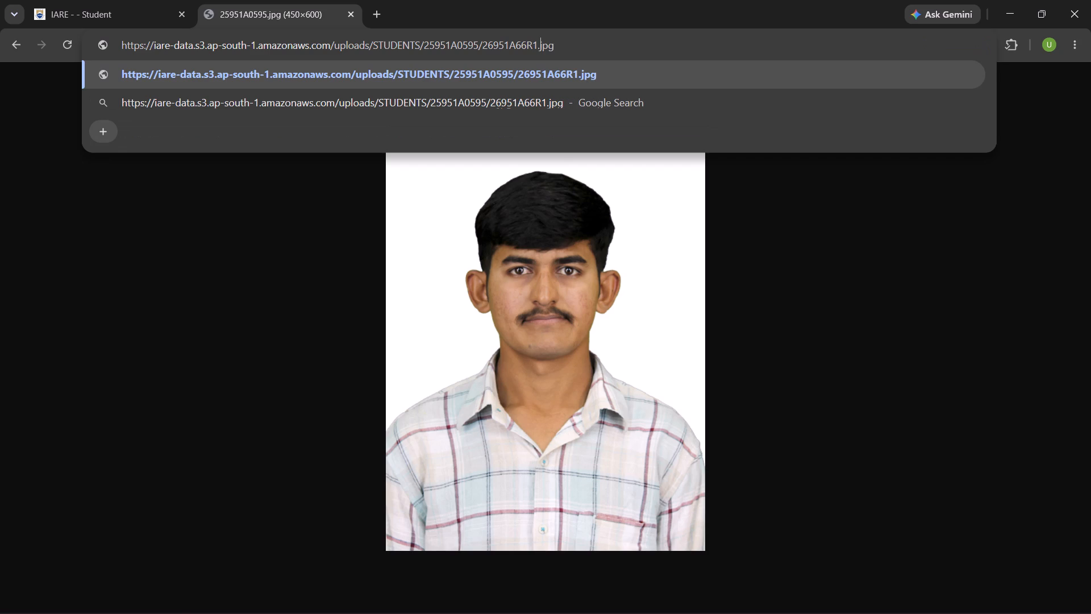
# Enter the same roll number as the student folder in the photo address and load that student's photo.
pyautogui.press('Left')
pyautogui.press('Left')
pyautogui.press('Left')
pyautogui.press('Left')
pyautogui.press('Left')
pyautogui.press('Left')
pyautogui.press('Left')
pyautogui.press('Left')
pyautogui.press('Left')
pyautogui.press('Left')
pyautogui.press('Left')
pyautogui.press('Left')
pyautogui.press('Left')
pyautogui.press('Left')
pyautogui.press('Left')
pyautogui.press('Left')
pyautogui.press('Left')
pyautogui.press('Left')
pyautogui.doubleClick(465, 40)
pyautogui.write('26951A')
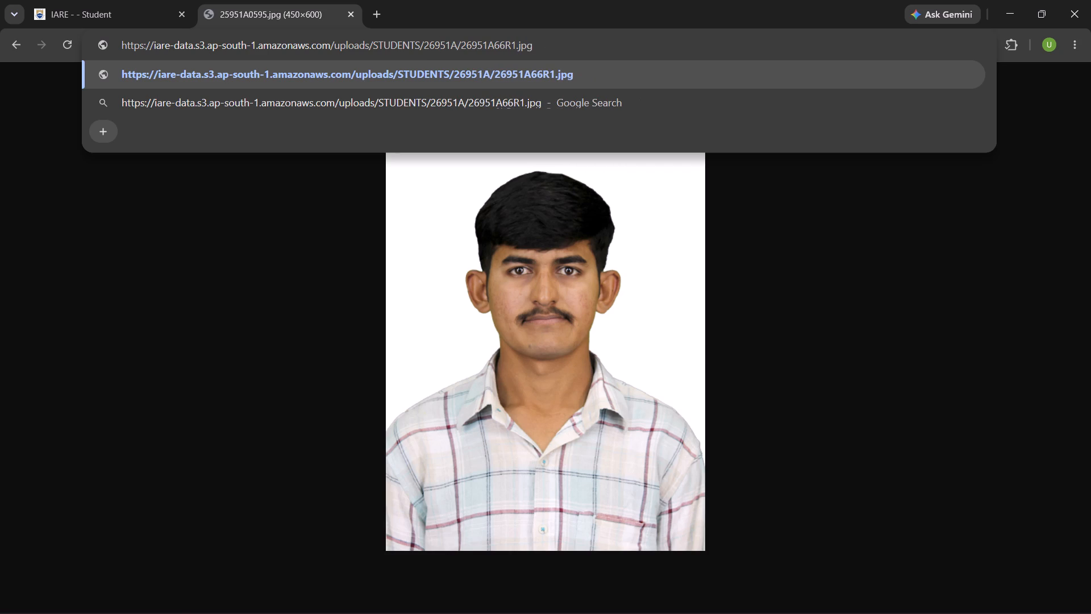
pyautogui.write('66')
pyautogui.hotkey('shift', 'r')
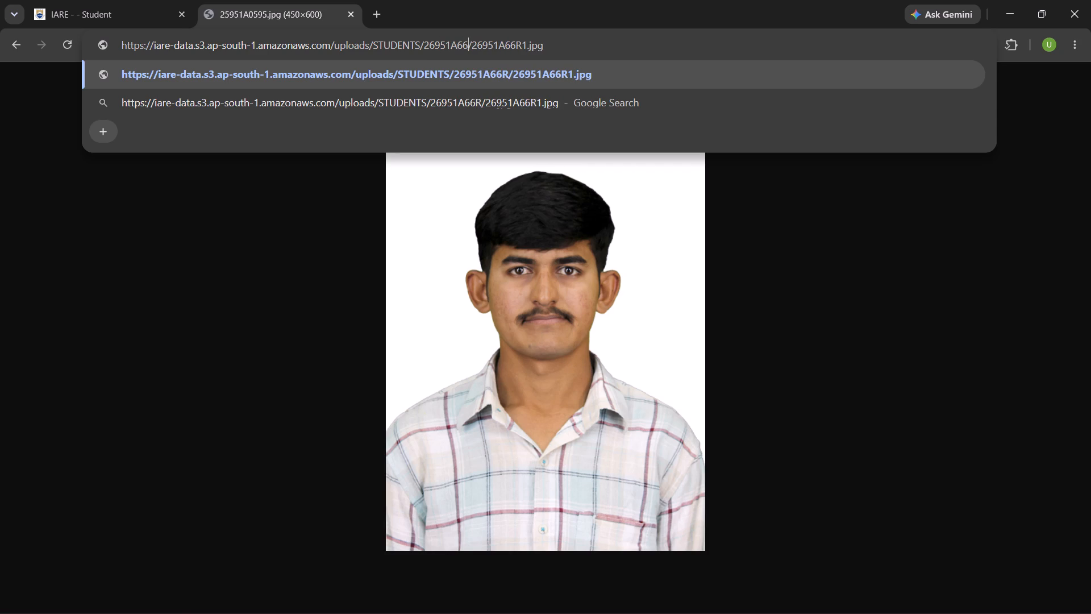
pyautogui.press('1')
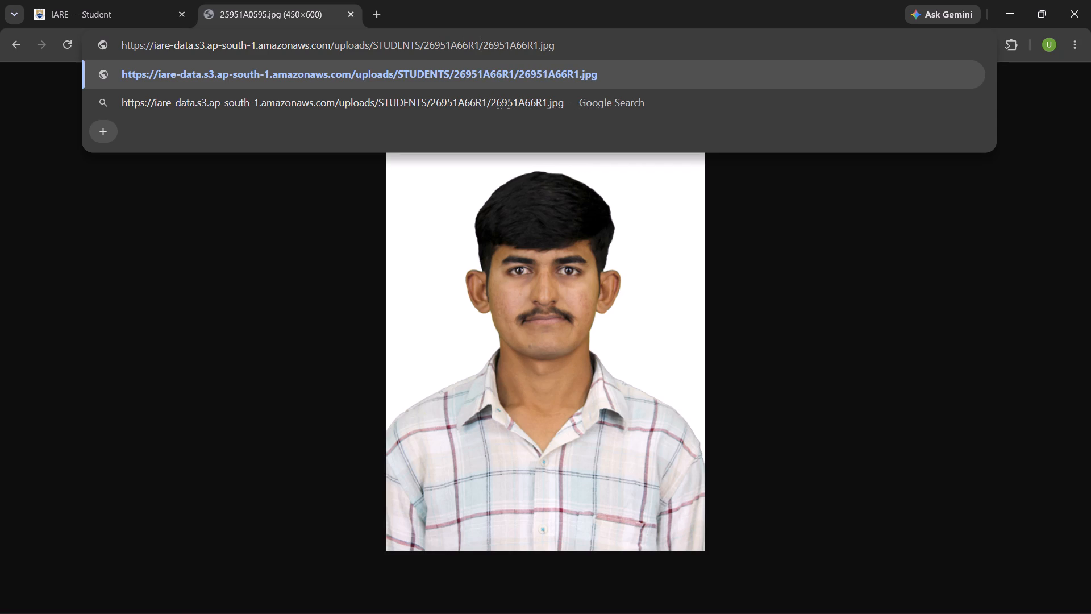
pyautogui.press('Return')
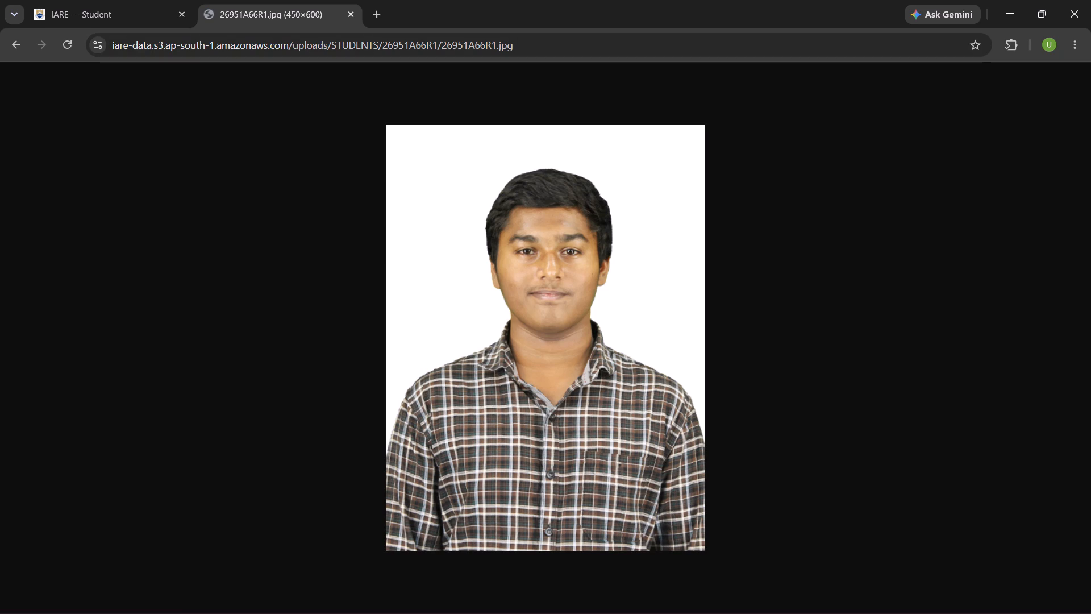
# Close the student photo page and the browser window, returning to the Fuel Consumption paper in Word.
pyautogui.click(349, 20)
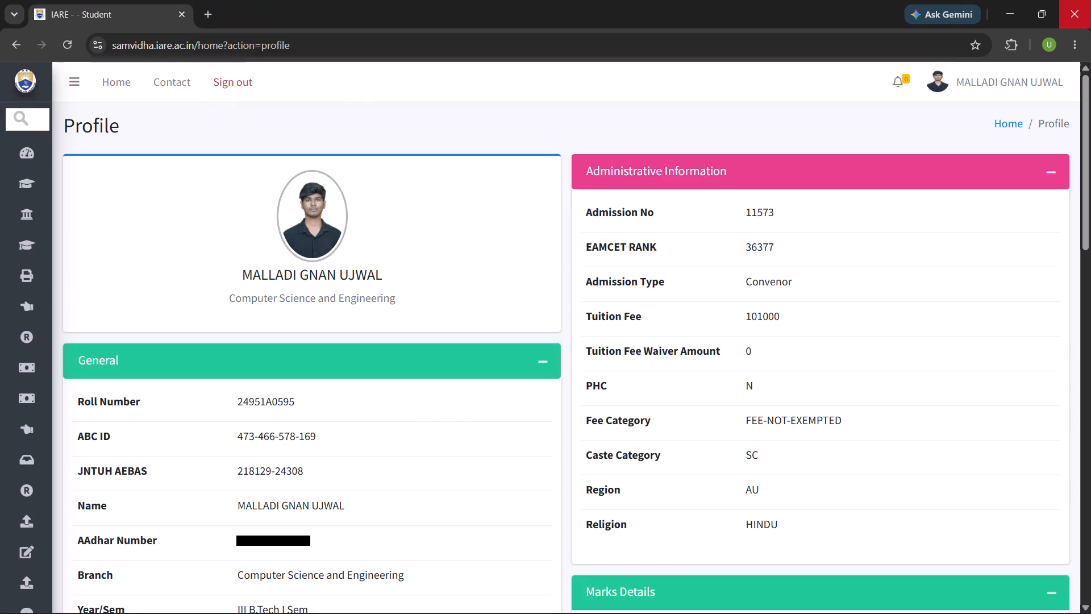
pyautogui.click(1090, 0)
# Skim through the Fuel Consumption Forecasting paper's sections and return to its title page.
pyautogui.scroll(-4, 473, 367)
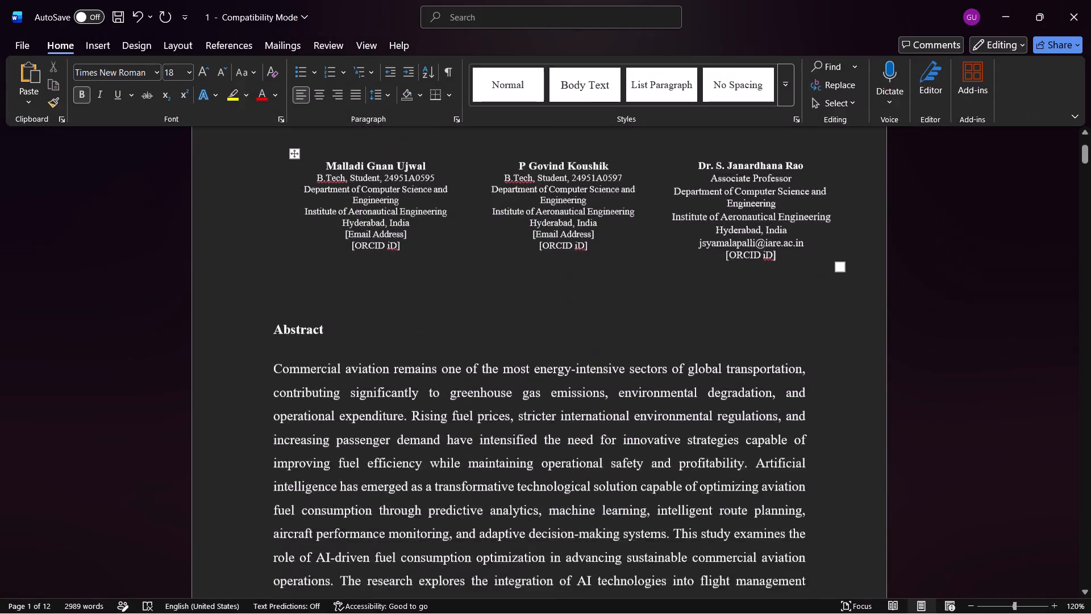
pyautogui.scroll(-20, 473, 367)
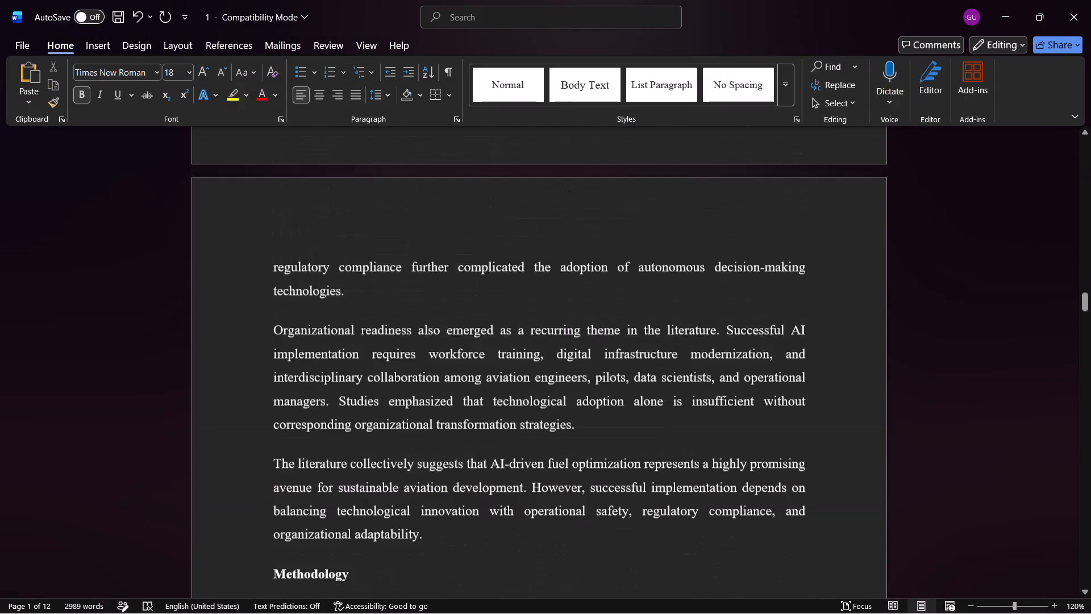
pyautogui.scroll(20, 473, 367)
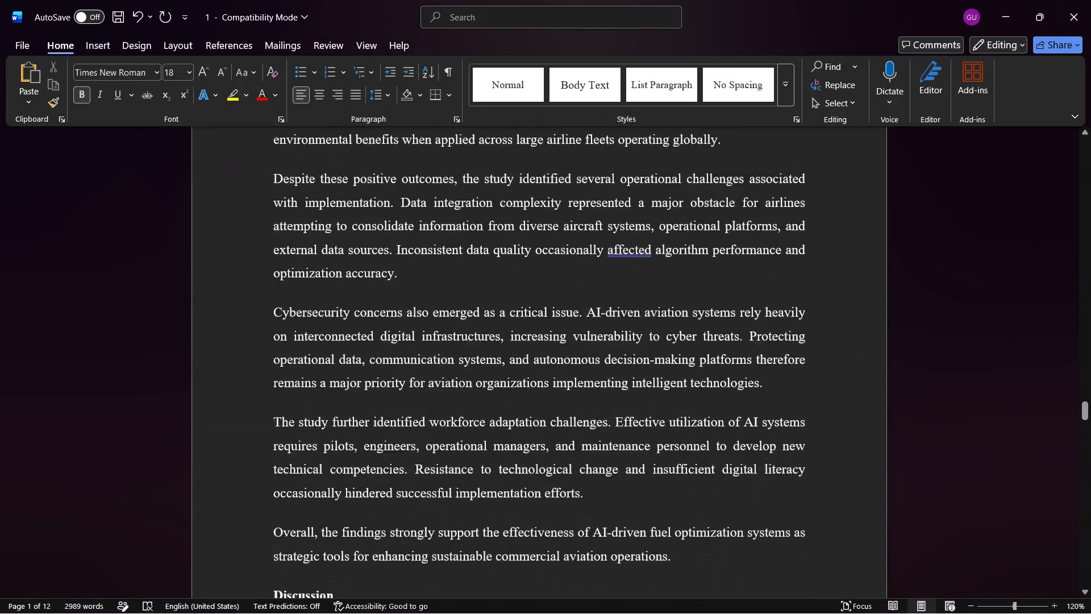
pyautogui.scroll(17, 473, 367)
pyautogui.scroll(13, 473, 367)
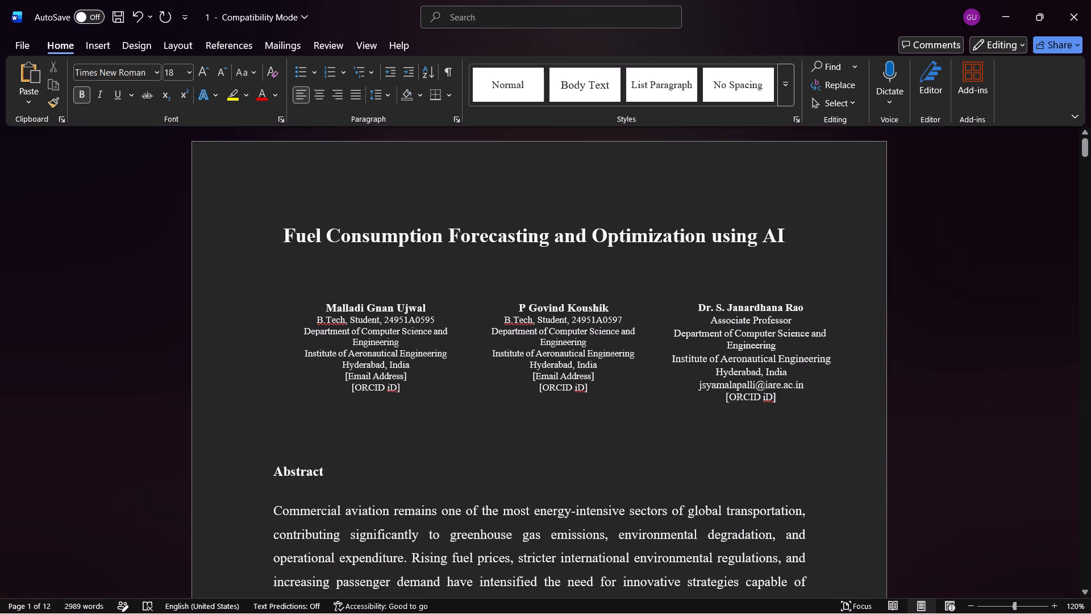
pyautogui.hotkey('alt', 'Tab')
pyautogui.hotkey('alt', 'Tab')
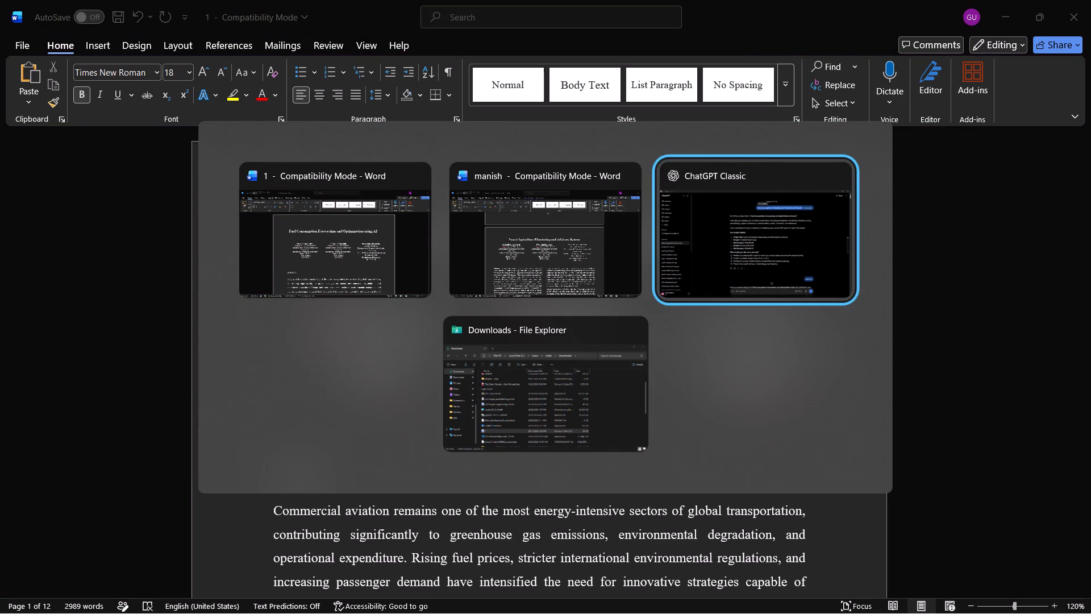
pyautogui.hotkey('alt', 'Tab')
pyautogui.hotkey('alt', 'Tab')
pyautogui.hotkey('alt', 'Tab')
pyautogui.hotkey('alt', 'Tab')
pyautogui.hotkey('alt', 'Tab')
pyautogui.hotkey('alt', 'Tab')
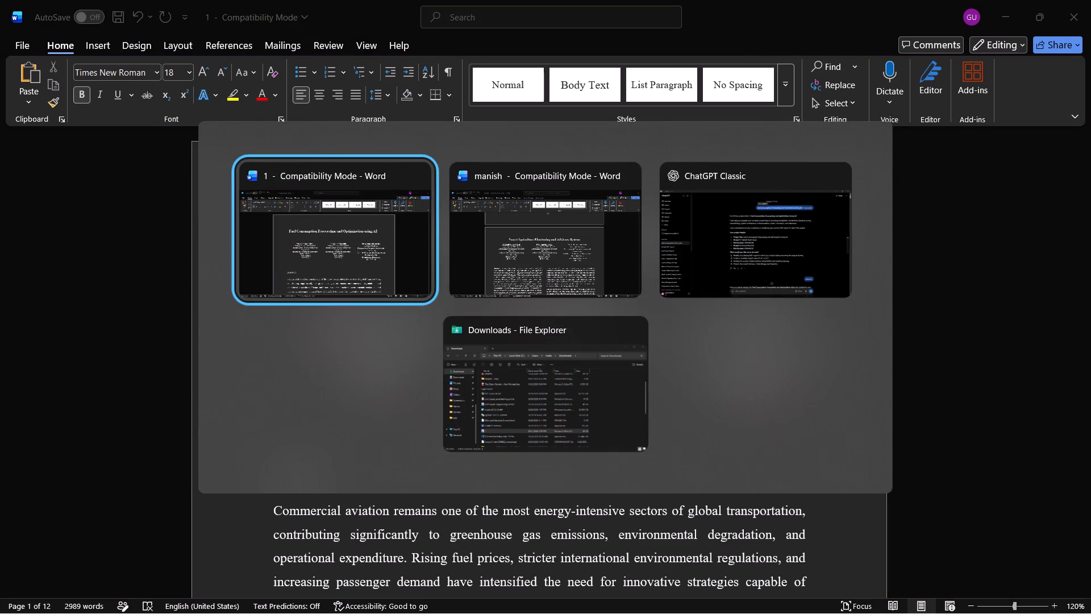
# Save the Fuel Consumption Forecasting and Optimization using AI paper.
pyautogui.scroll(8, 248, 226)
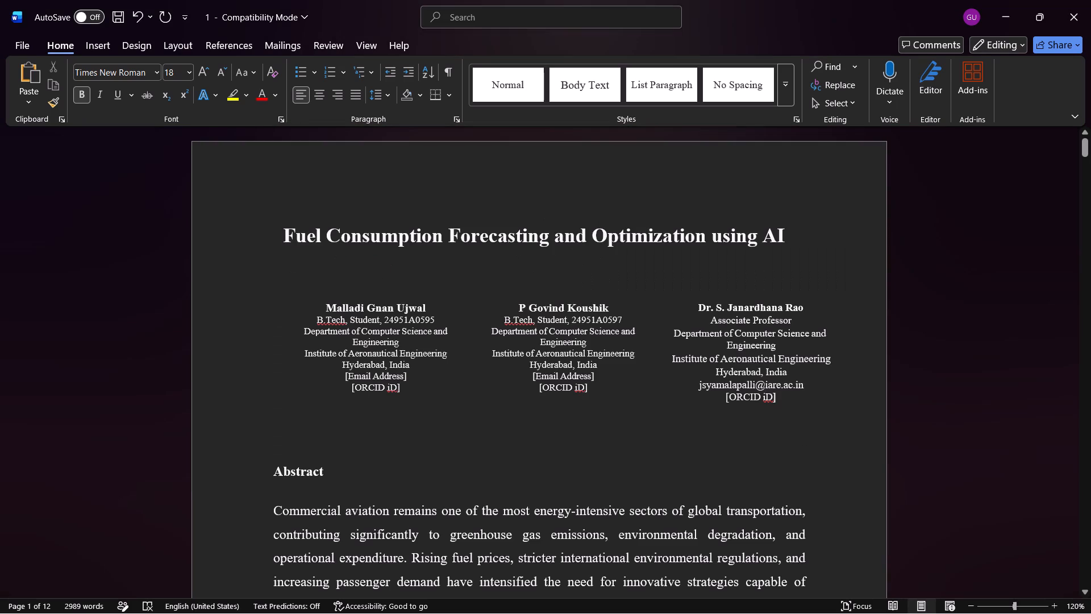
pyautogui.hotkey('ctrl', 's')
# In the manish document, delete the Smart Agriculture Monitoring and Advisory System paper from its title through reference [11] in the first column.
pyautogui.hotkey('alt', 'Tab')
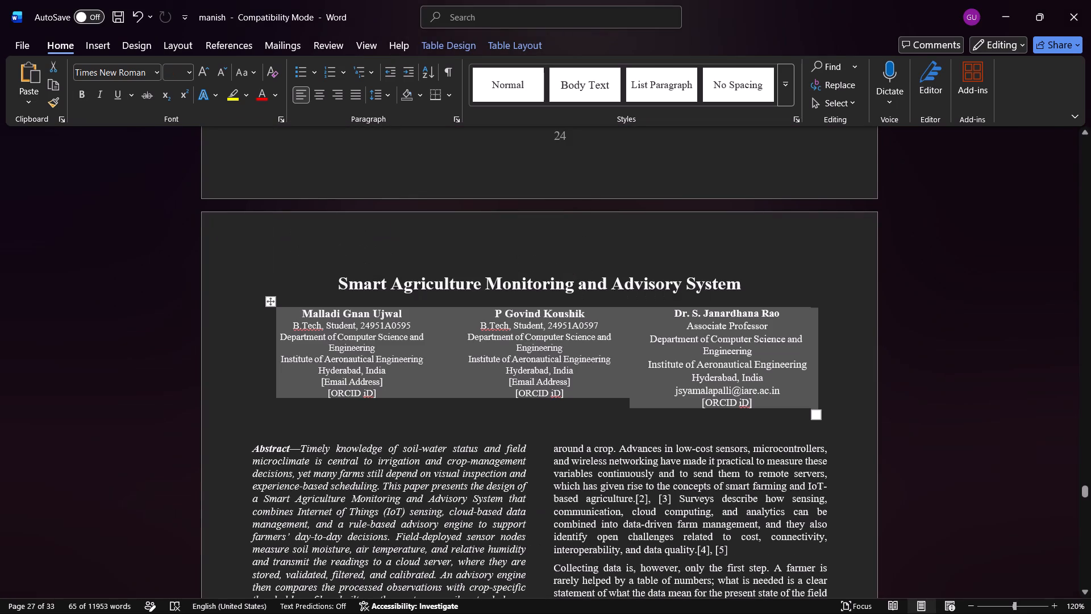
pyautogui.moveTo(190, 224); pyautogui.dragTo(329, 309)
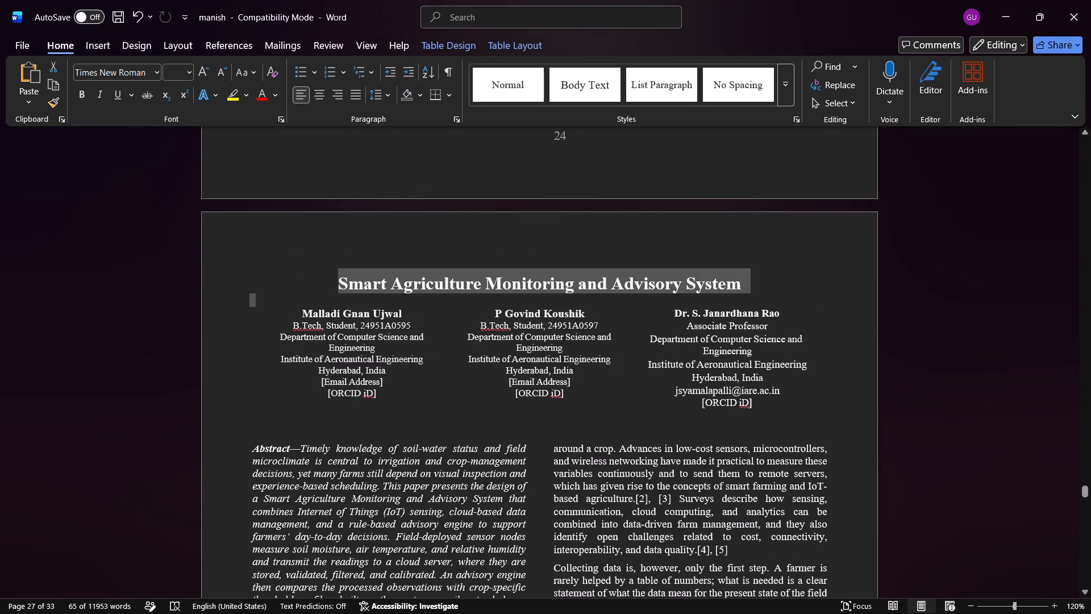
pyautogui.moveTo(329, 309); pyautogui.dragTo(530, 613)
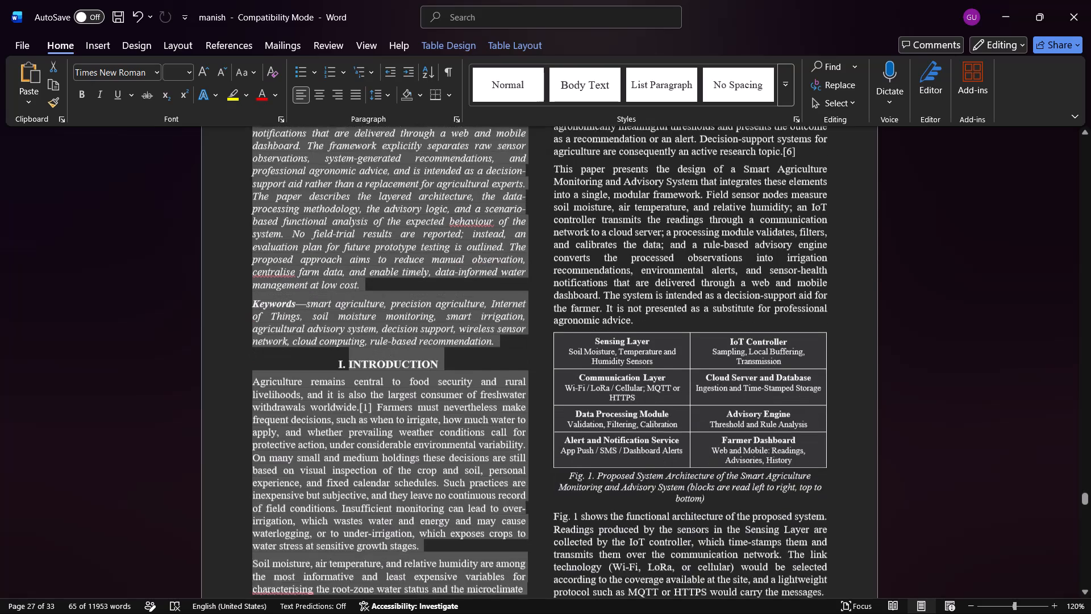
pyautogui.moveTo(530, 613); pyautogui.dragTo(875, 543)
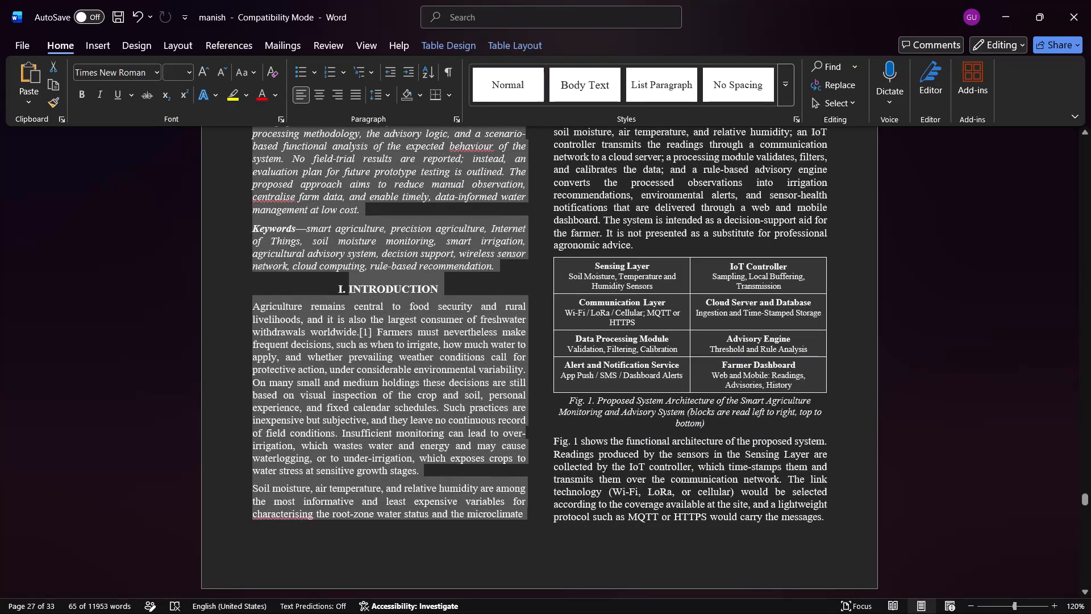
pyautogui.moveTo(875, 543); pyautogui.dragTo(849, 536)
pyautogui.moveTo(849, 536); pyautogui.dragTo(1078, 613)
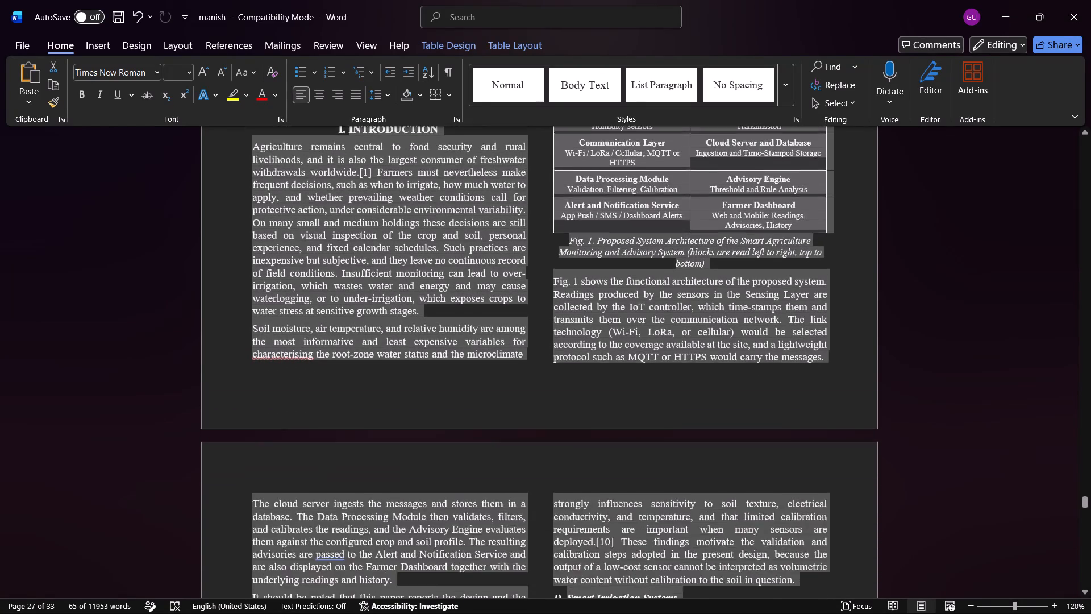
pyautogui.moveTo(1078, 613); pyautogui.dragTo(1090, 613)
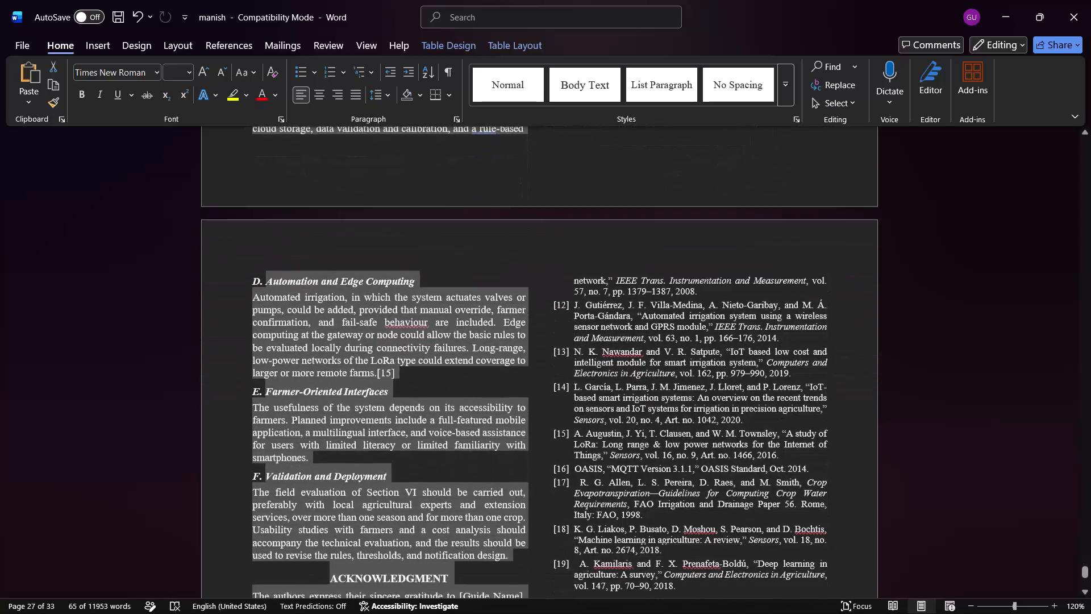
pyautogui.moveTo(1090, 613); pyautogui.dragTo(1022, 575)
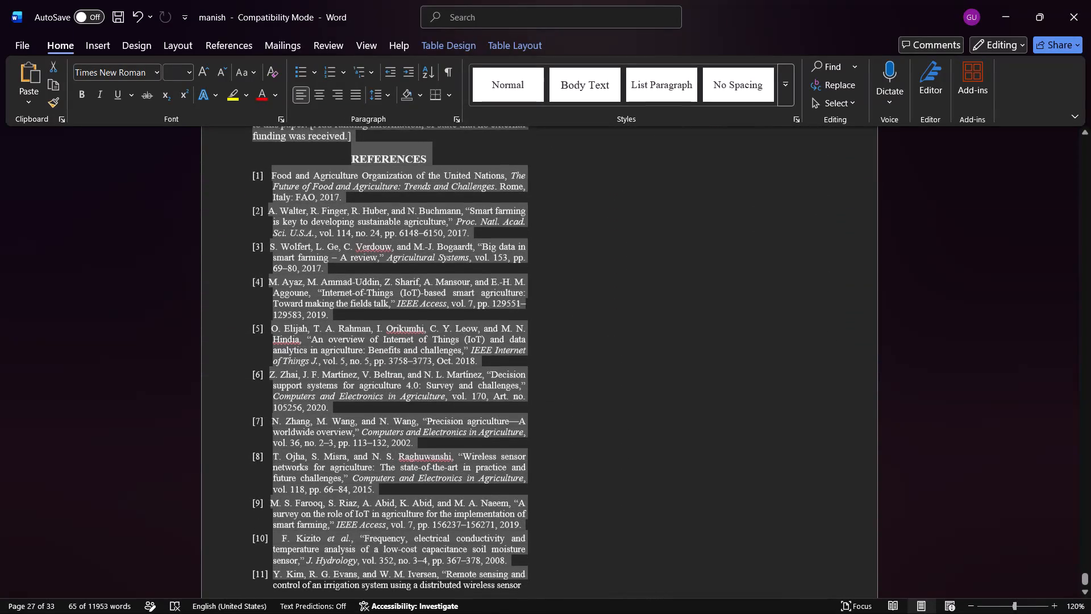
pyautogui.moveTo(1022, 575); pyautogui.dragTo(584, 516)
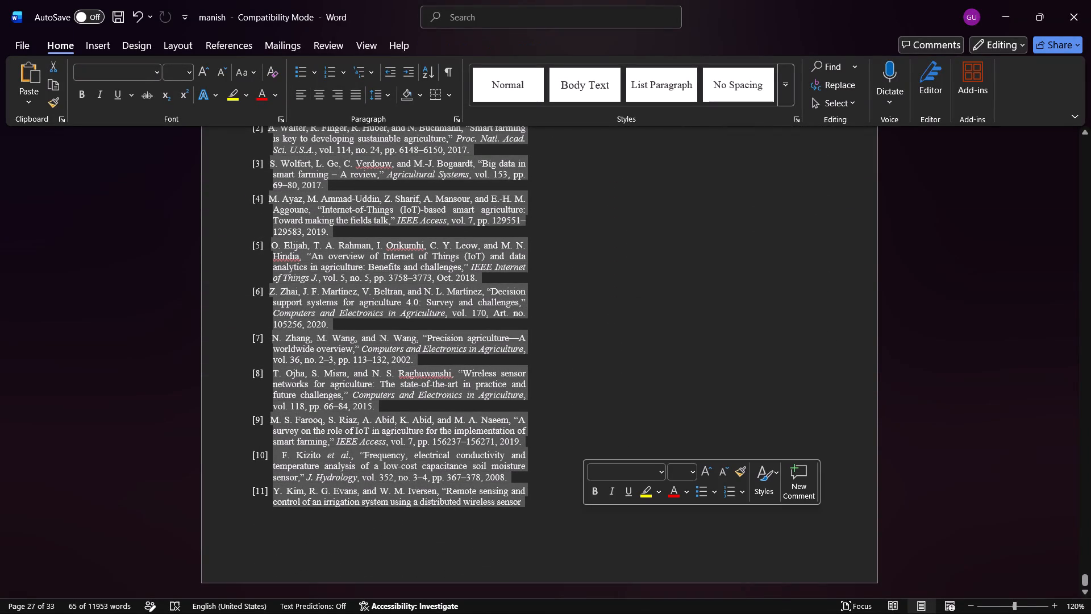
pyautogui.press('BackSpace')
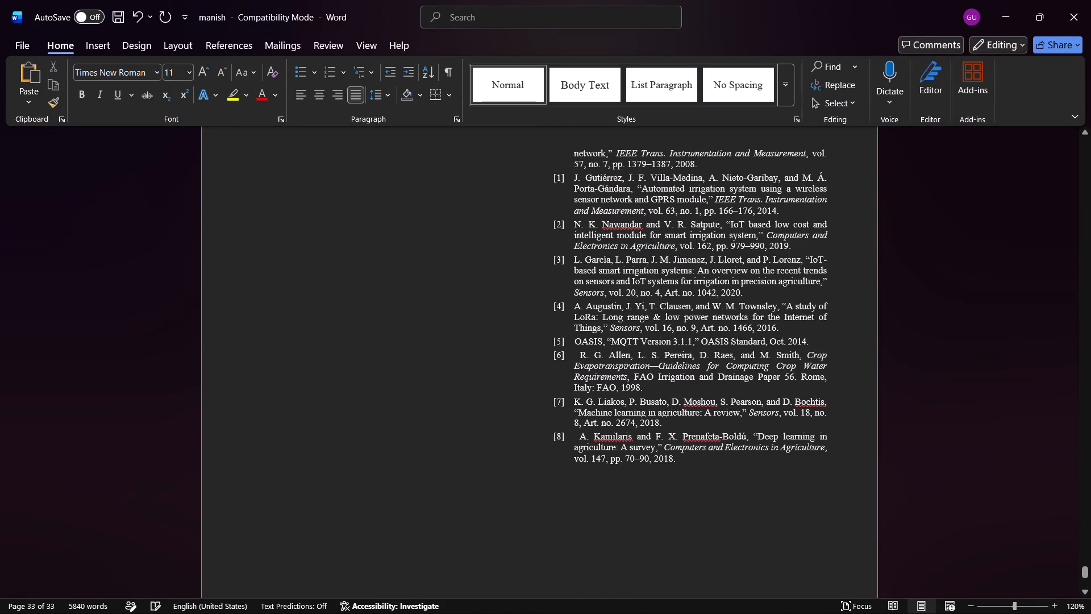
# Delete the leftover agriculture references and the empty lines and page after reference [10] on array programming with NumPy.
pyautogui.scroll(1, 584, 516)
pyautogui.moveTo(524, 344); pyautogui.dragTo(817, 613)
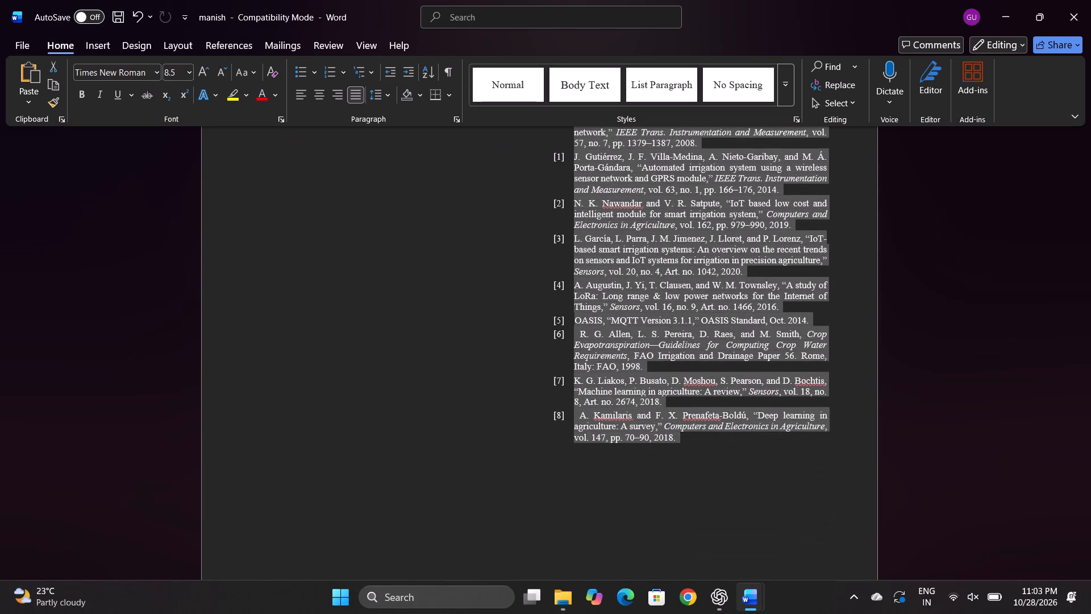
pyautogui.press('BackSpace')
pyautogui.scroll(3, 817, 613)
pyautogui.press('BackSpace')
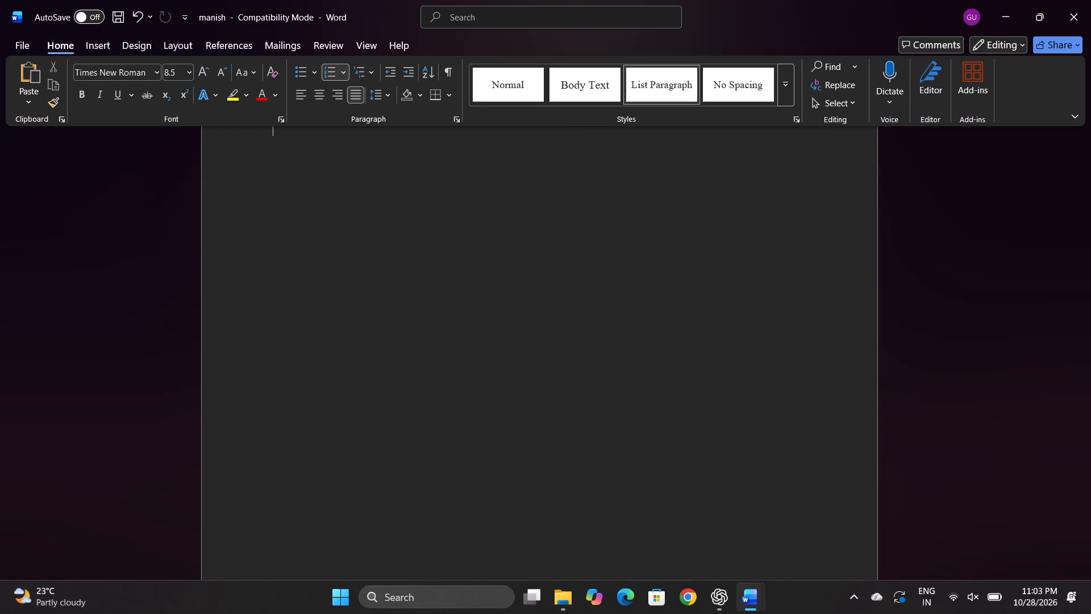
pyautogui.press('BackSpace')
pyautogui.press('BackSpace')
# Check the report's end from the REFERENCES page through the last page, and save the document.
pyautogui.scroll(3, 817, 613)
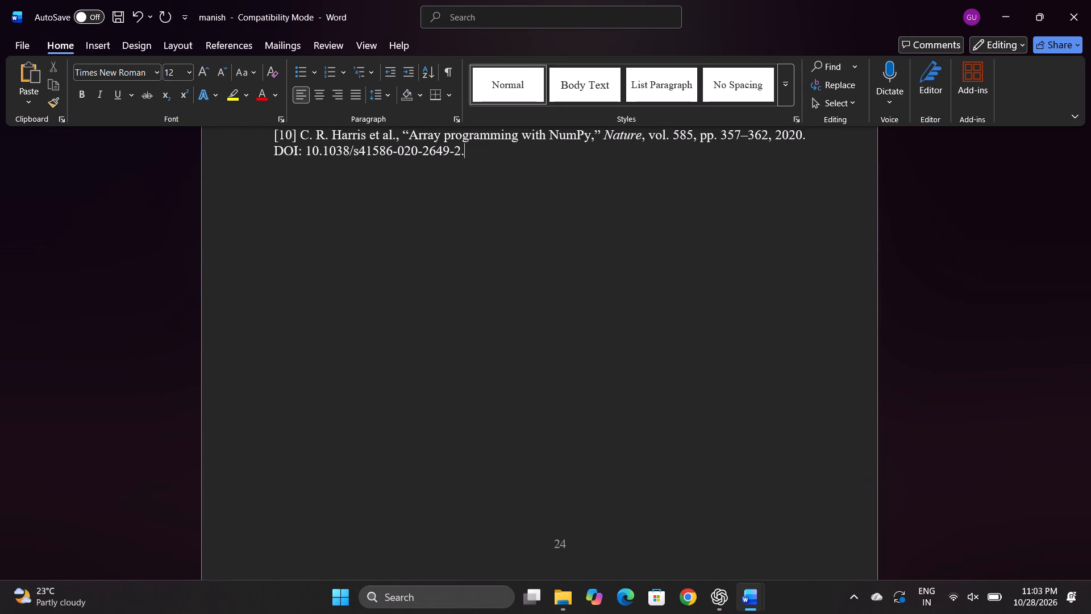
pyautogui.scroll(3, 817, 613)
pyautogui.hscroll(1, 861, 257)
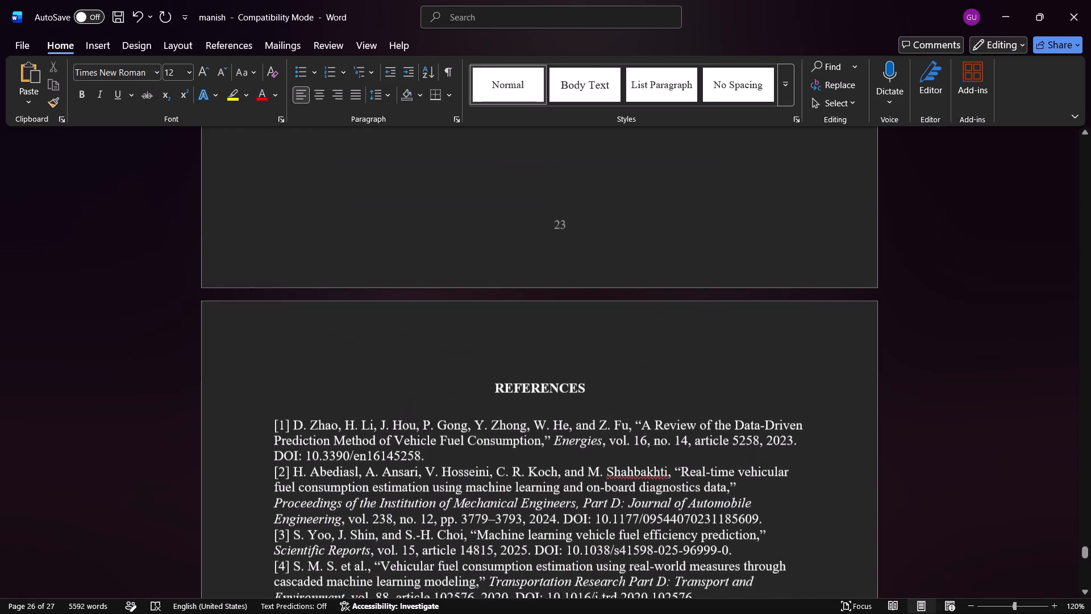
pyautogui.hscroll(1, 861, 257)
pyautogui.scroll(-2, 861, 257)
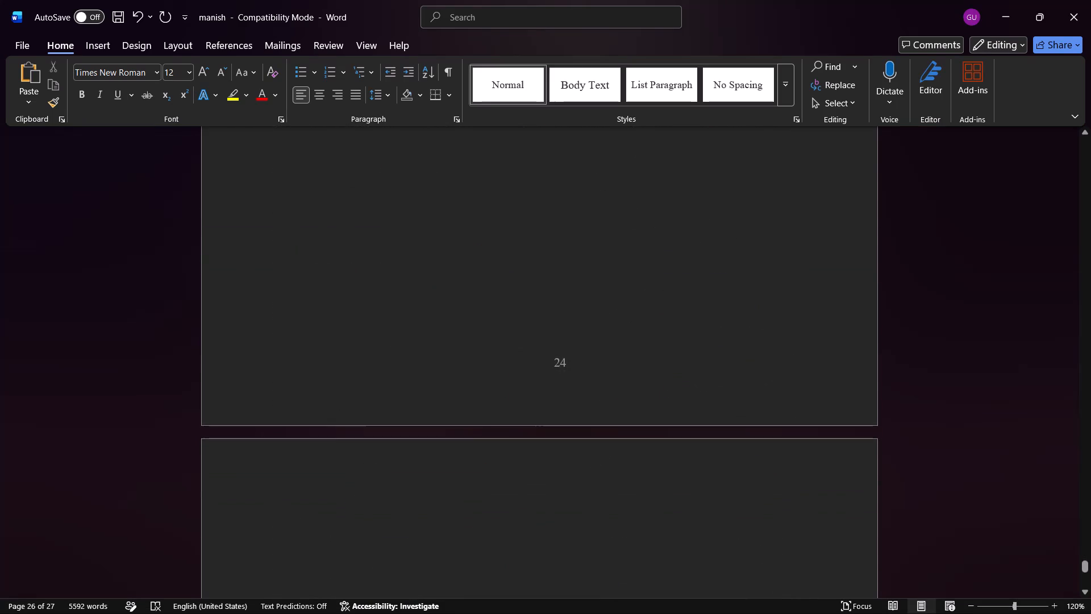
pyautogui.scroll(-7, 861, 257)
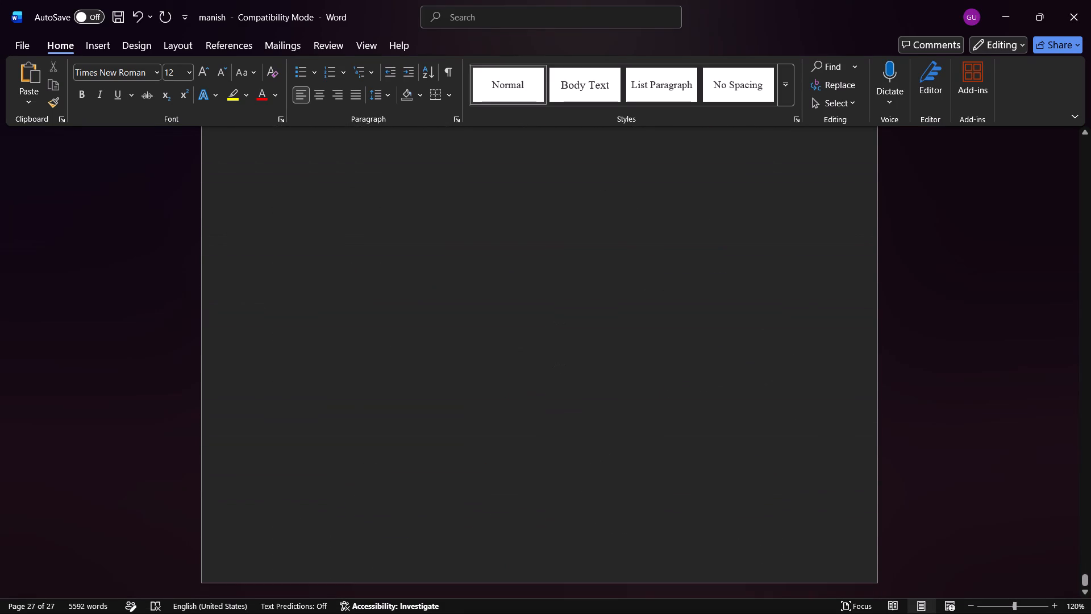
pyautogui.hotkey('ctrl', 's')
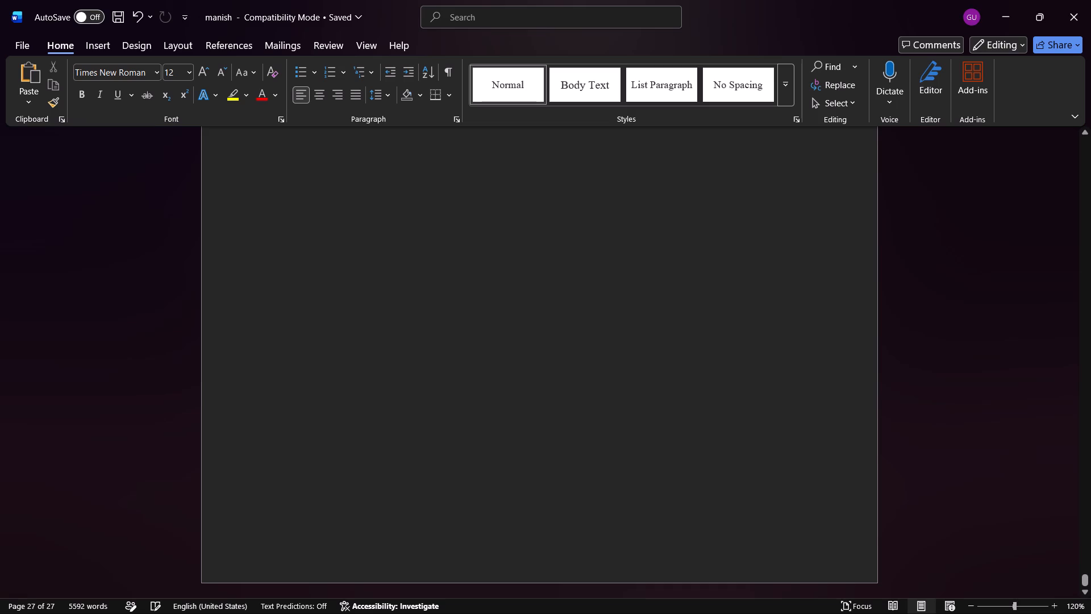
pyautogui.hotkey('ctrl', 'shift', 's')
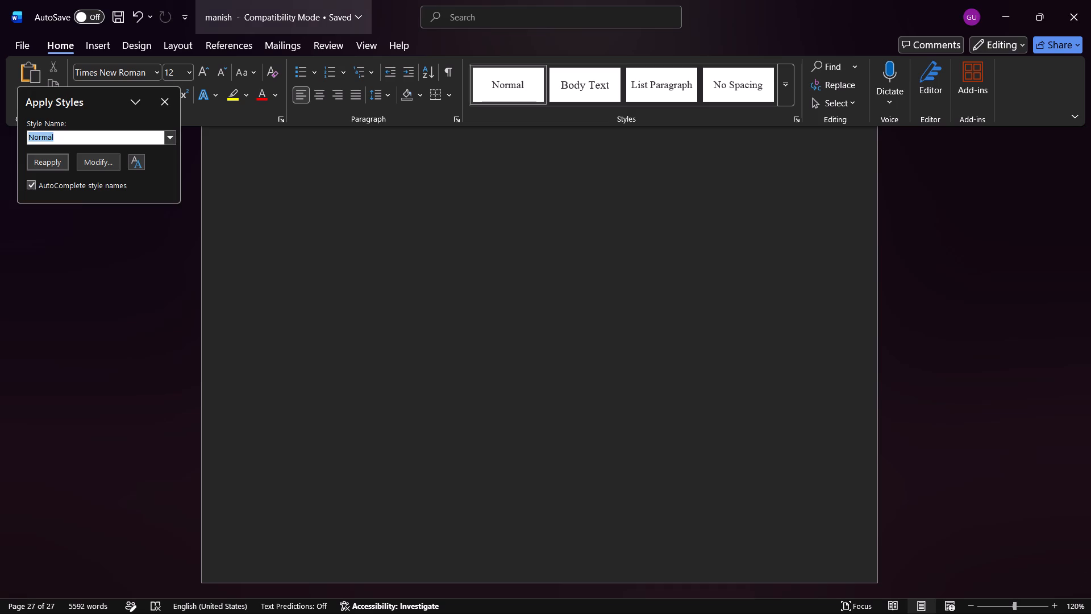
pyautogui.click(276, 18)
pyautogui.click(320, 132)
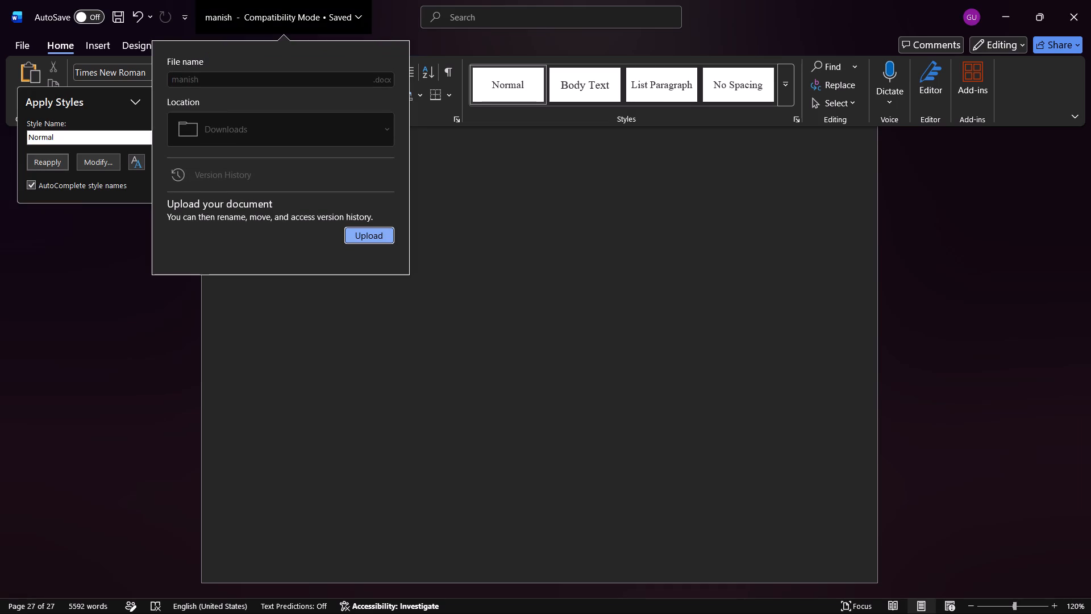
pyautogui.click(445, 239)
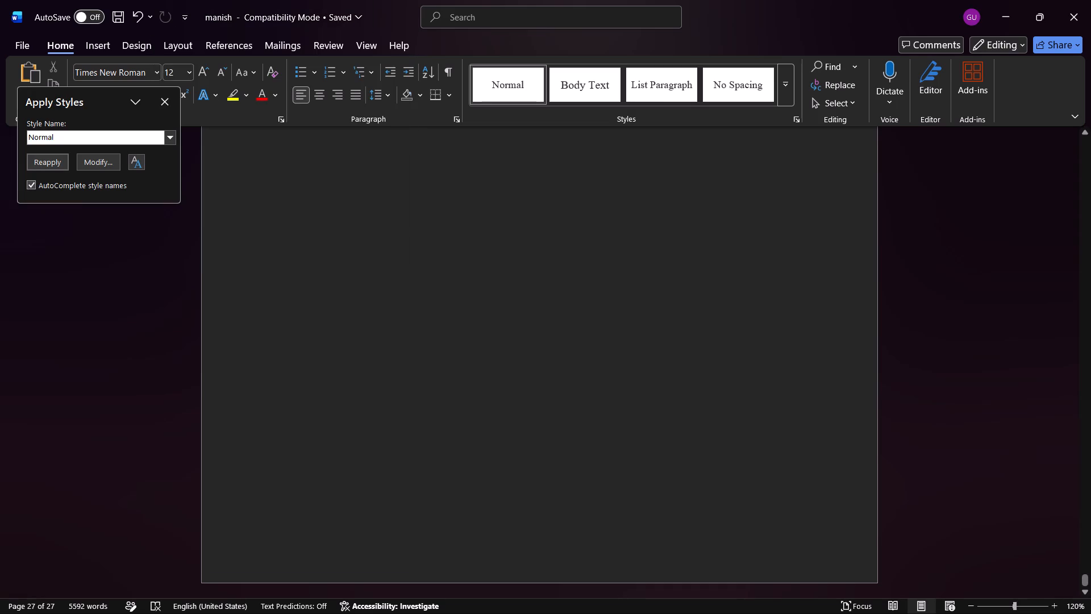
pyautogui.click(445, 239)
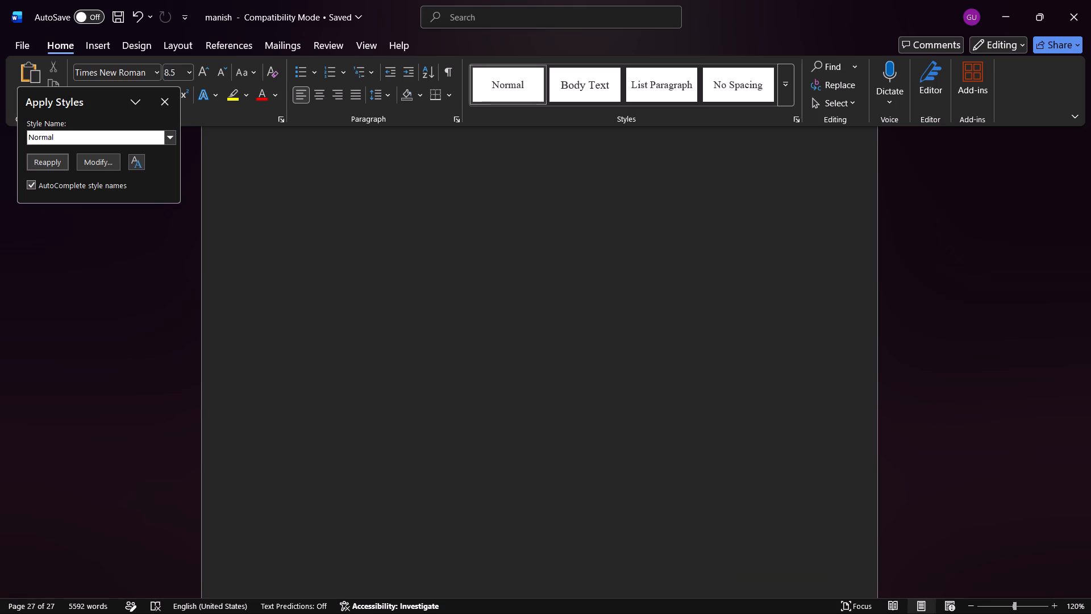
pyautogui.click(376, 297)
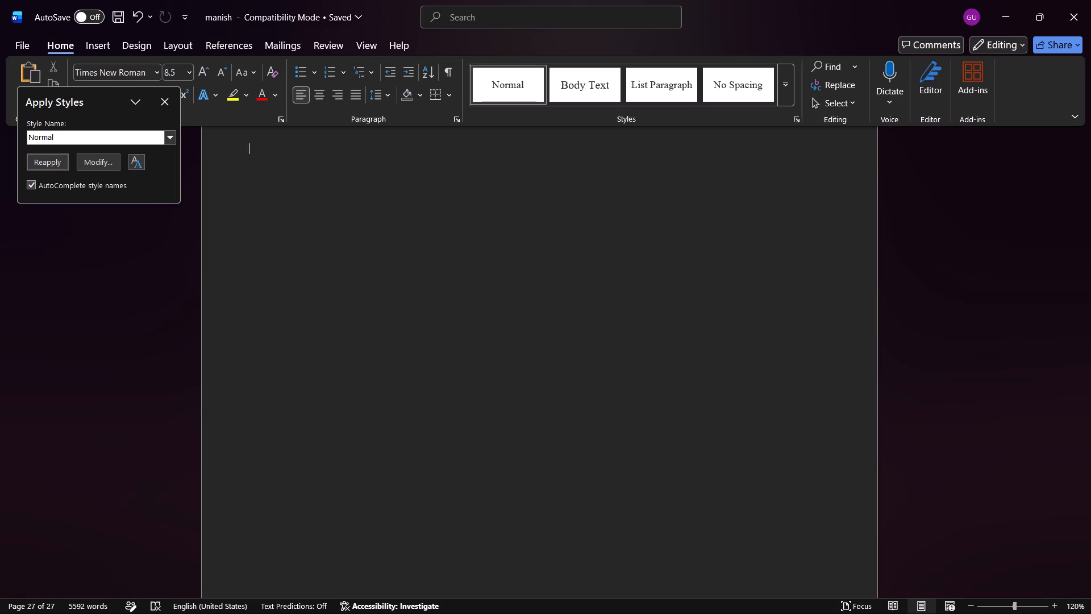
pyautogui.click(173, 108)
# Try to remove the project report's blank last page by deleting its empty line, and save the document.
pyautogui.scroll(1, 101, 338)
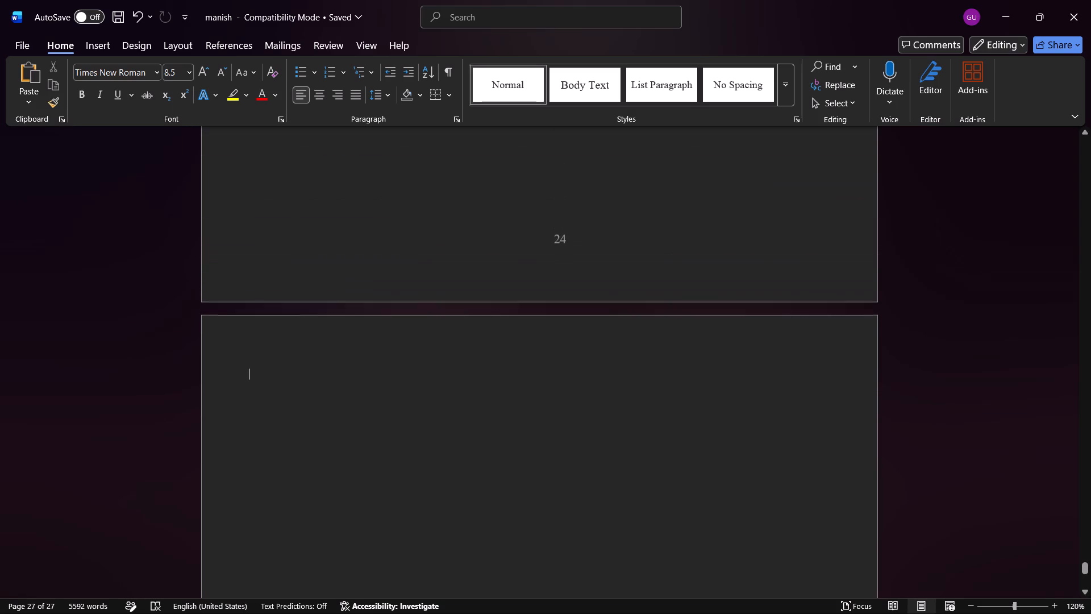
pyautogui.press('BackSpace')
pyautogui.hscroll(1, 101, 338)
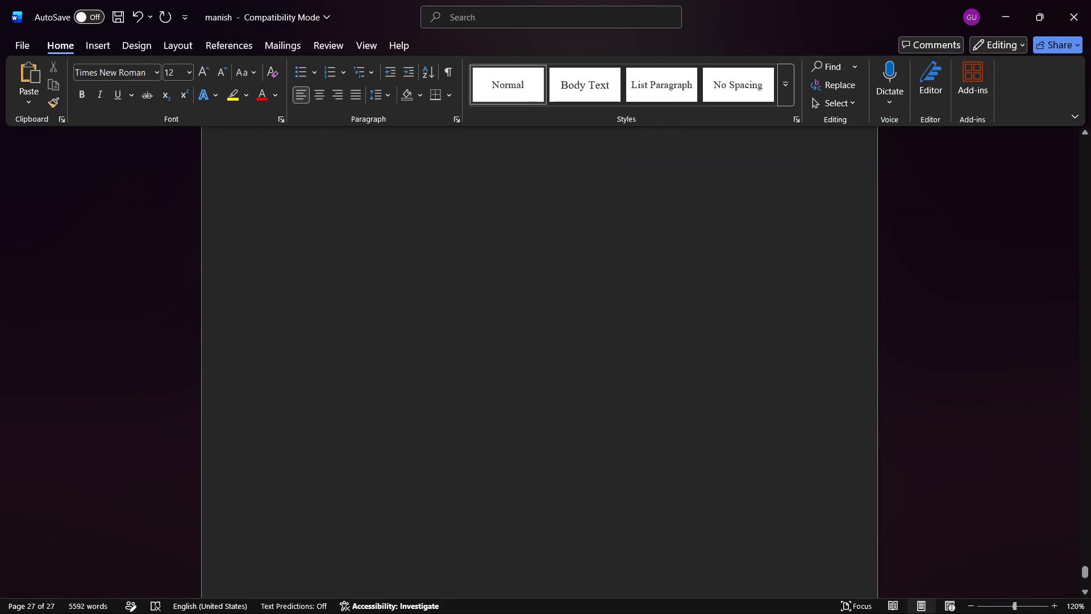
pyautogui.hscroll(1, 101, 338)
pyautogui.hotkey('ctrl', 's')
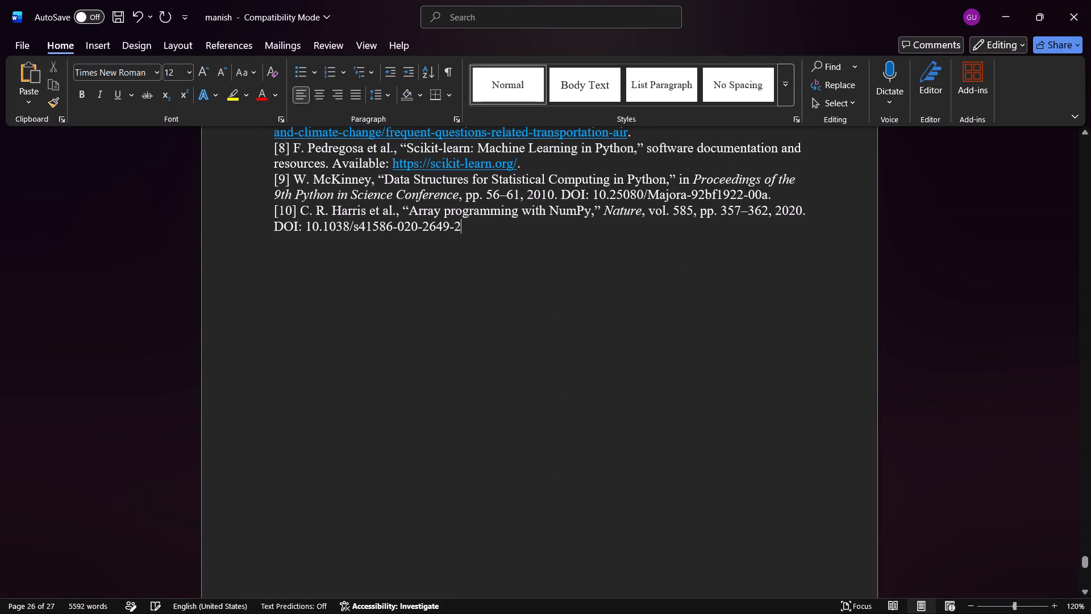
# Close the project report and the Fuel Consumption Forecasting paper.
pyautogui.click(1090, 4)
pyautogui.click(1090, 4)
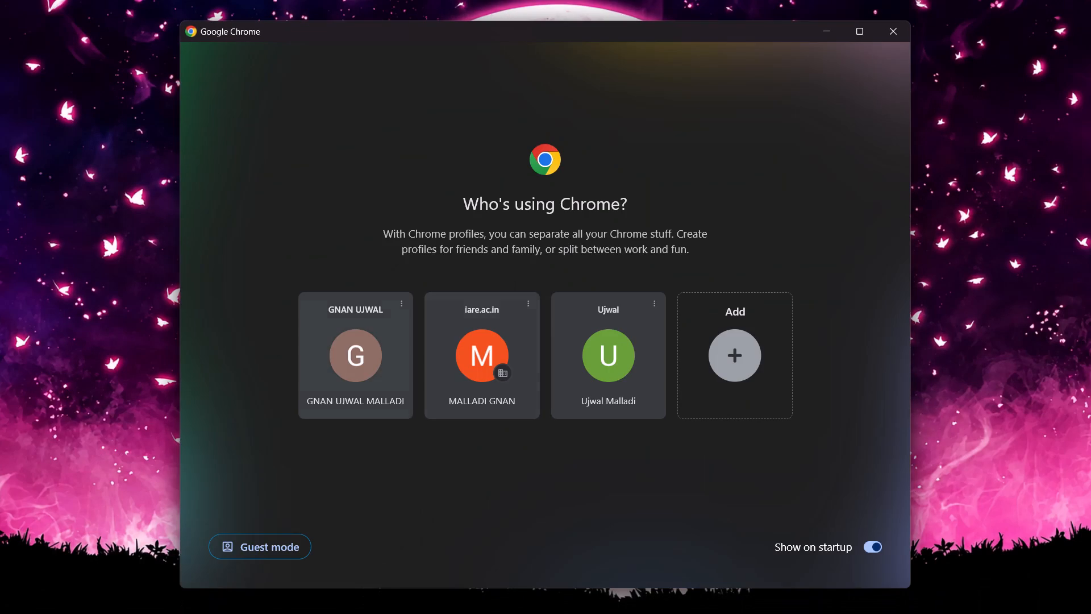
pyautogui.click(353, 370)
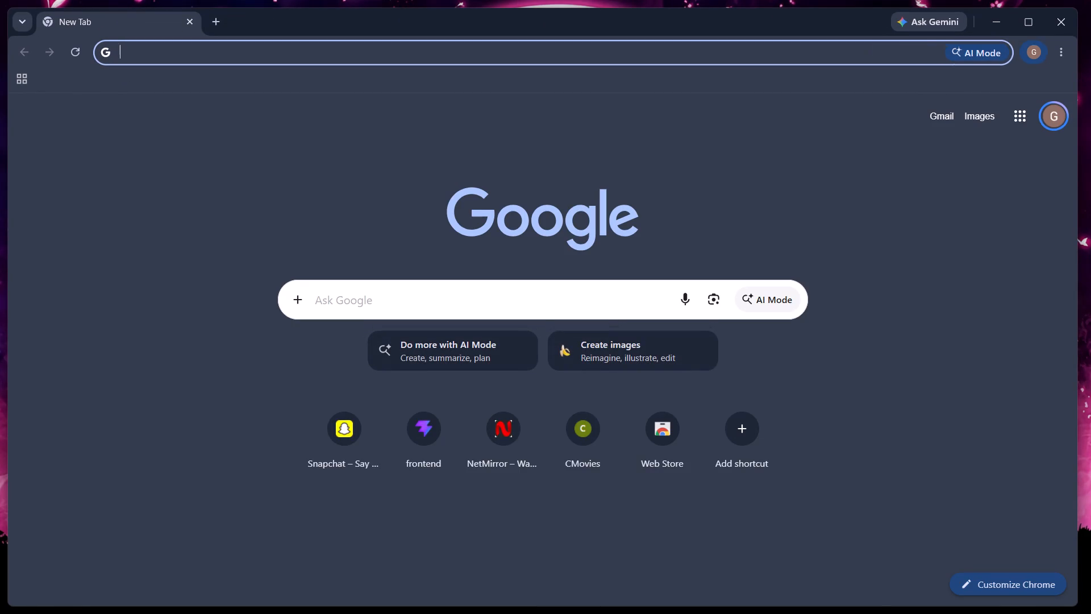
# Search the web for "word to pdf" and open iLovePDF's Word to PDF converter.
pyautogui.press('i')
pyautogui.press('BackSpace')
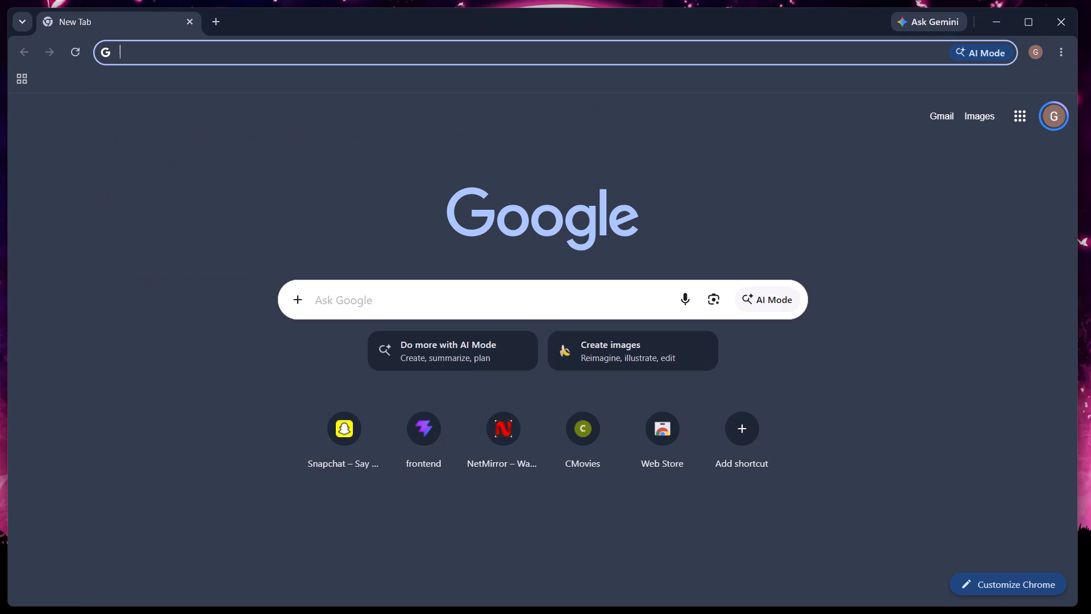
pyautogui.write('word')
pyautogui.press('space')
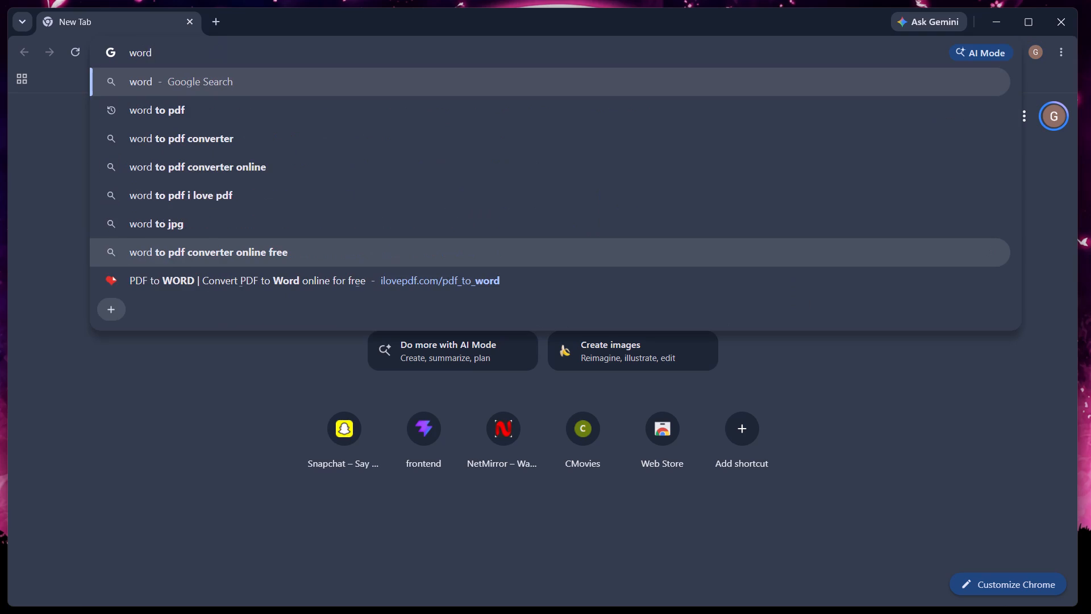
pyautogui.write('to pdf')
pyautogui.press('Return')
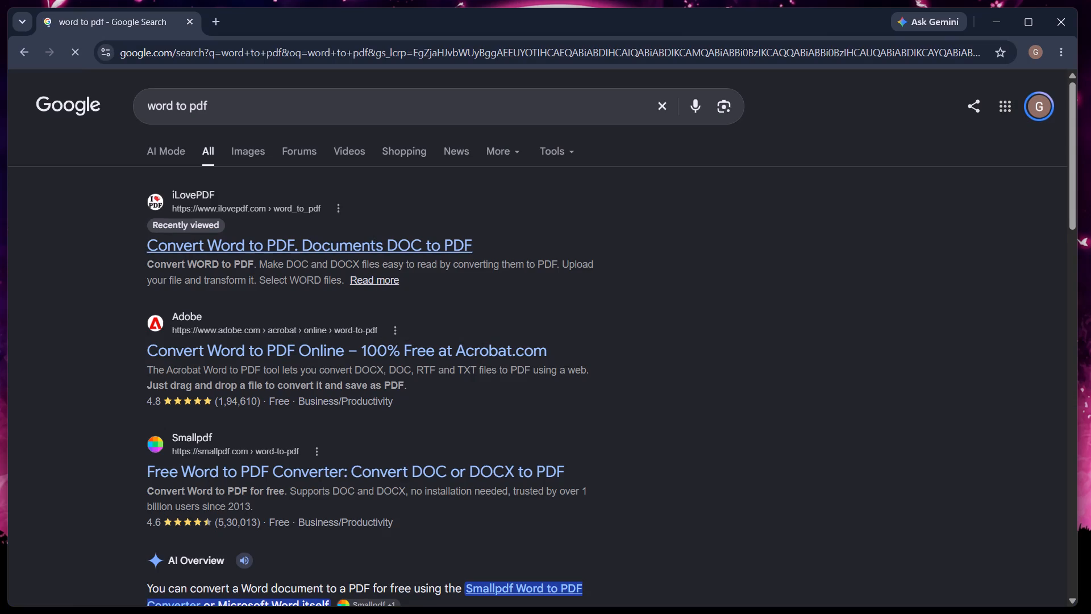
pyautogui.click(280, 241)
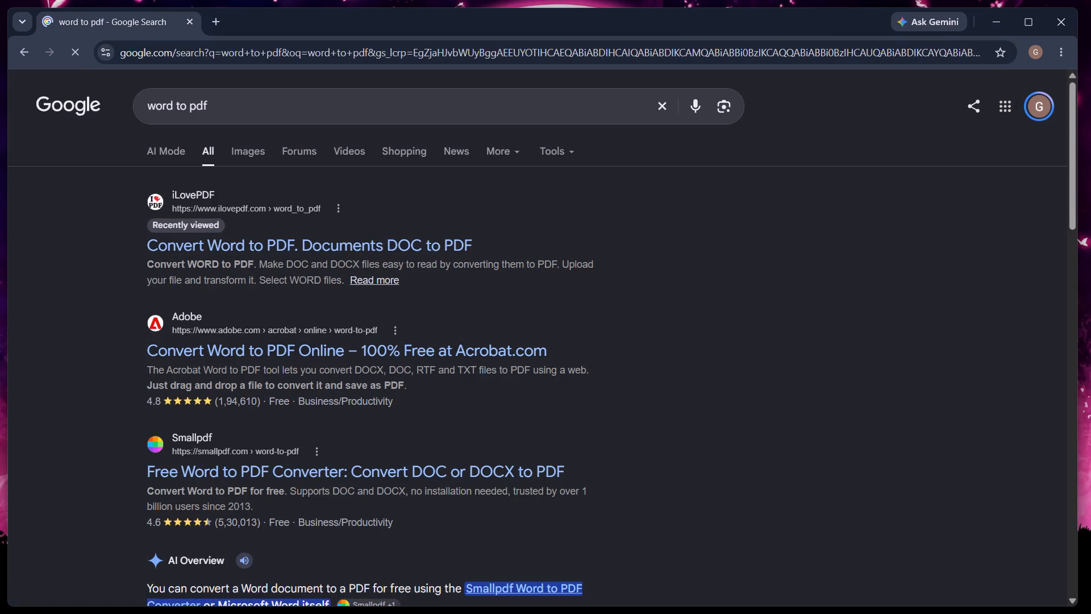
pyautogui.click(328, 247)
# Upload the recent documents manish and 1 together to the converter and convert to PDF, continuing with the free option.
pyautogui.click(568, 248)
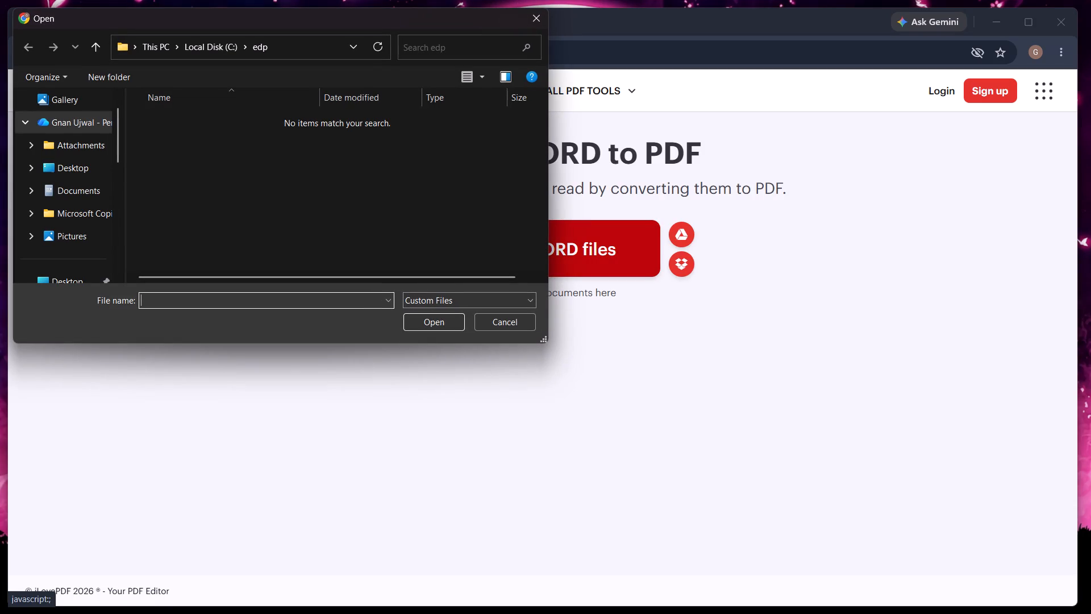
pyautogui.scroll(6, 112, 114)
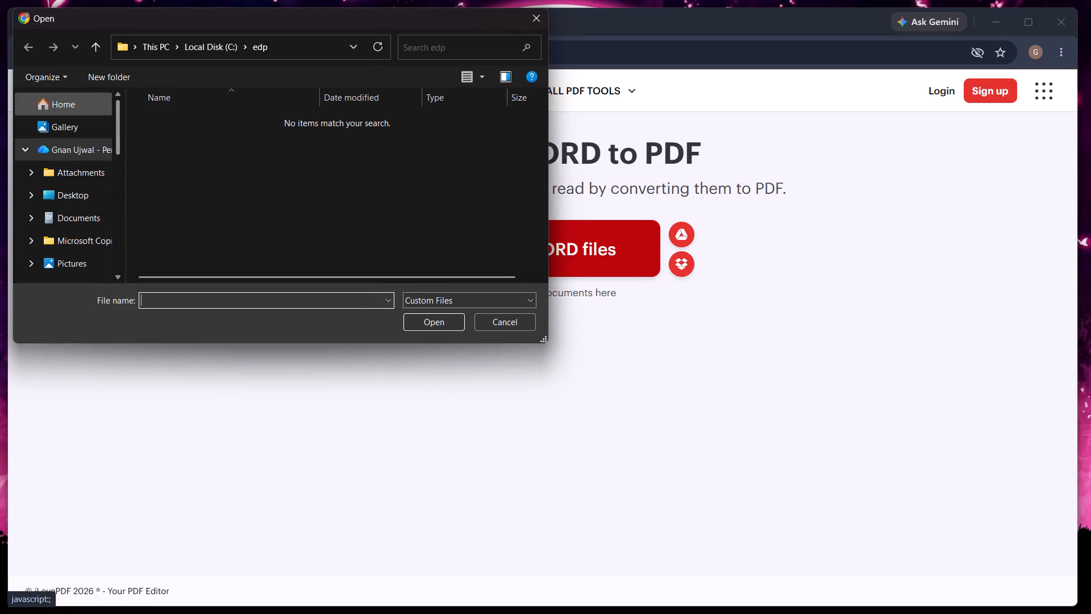
pyautogui.click(51, 104)
pyautogui.scroll(-1, 276, 158)
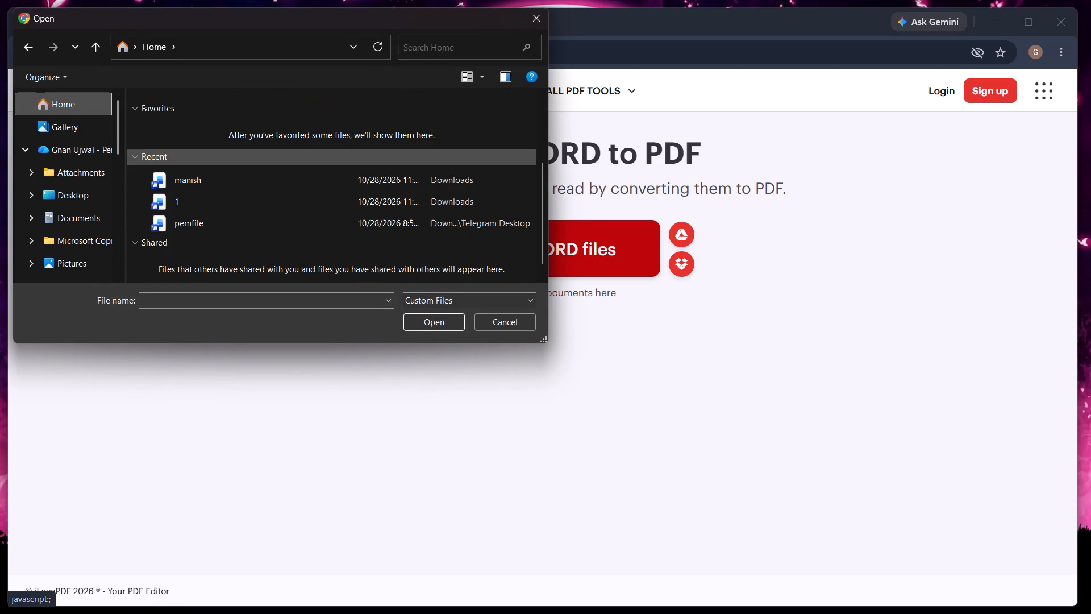
pyautogui.scroll(-1, 276, 158)
pyautogui.click(238, 180)
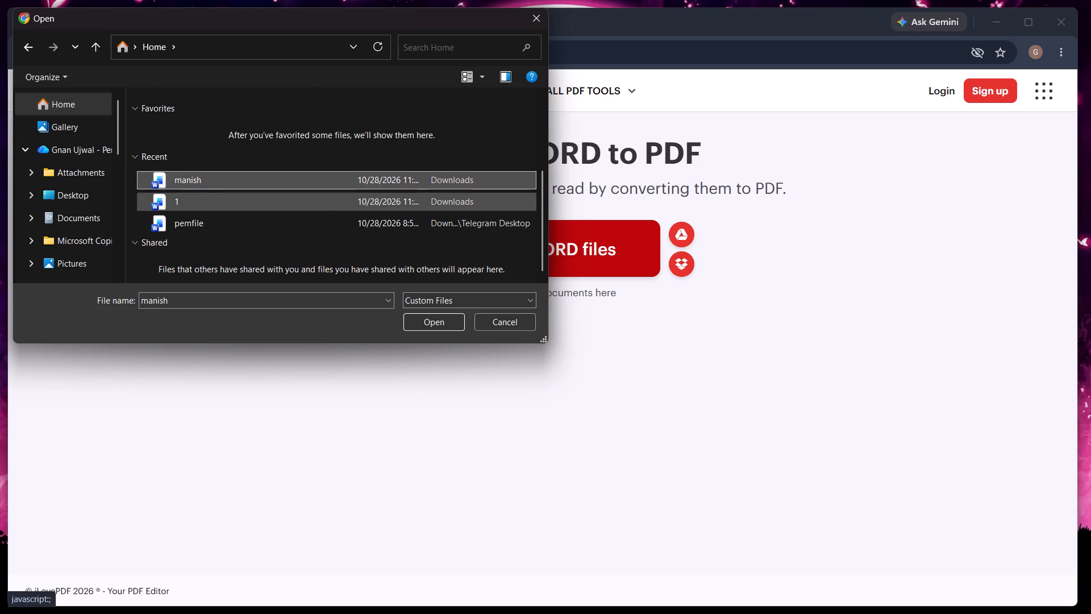
pyautogui.moveTo(132, 167); pyautogui.dragTo(180, 206)
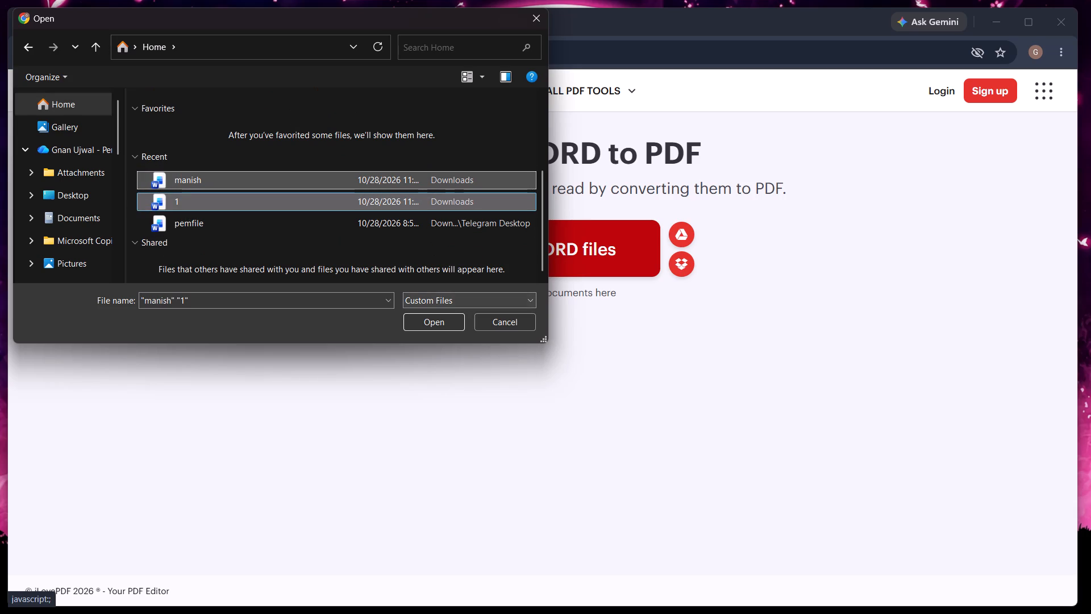
pyautogui.click(441, 321)
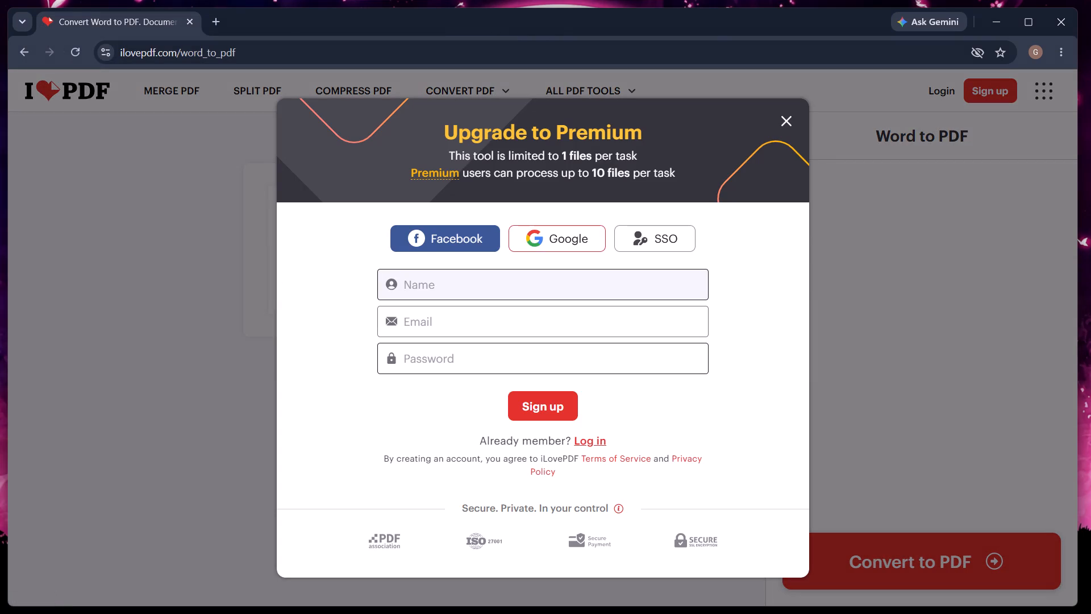
pyautogui.click(777, 118)
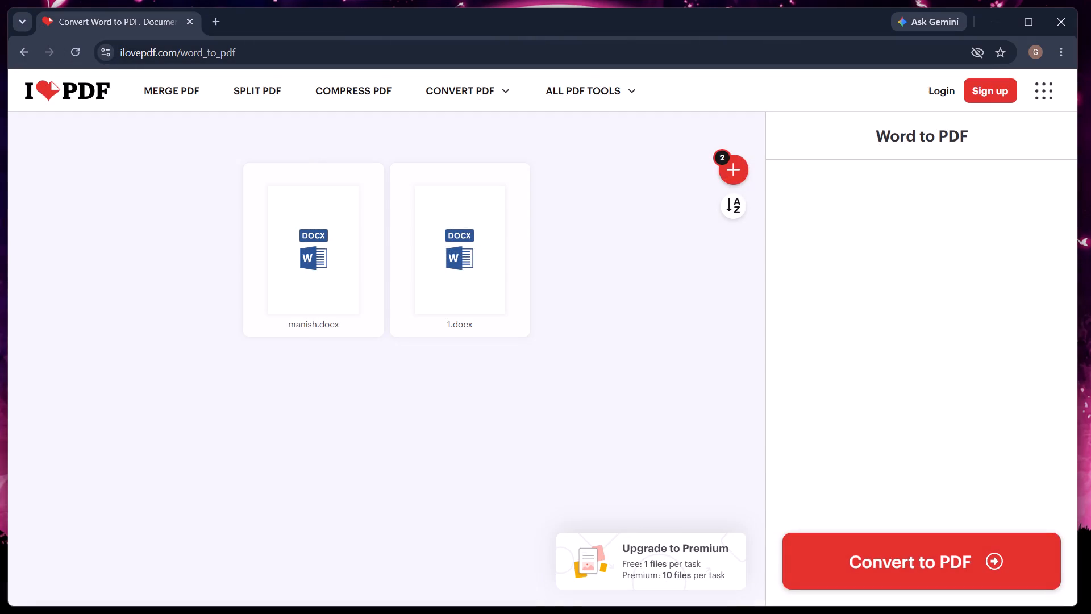
pyautogui.click(832, 561)
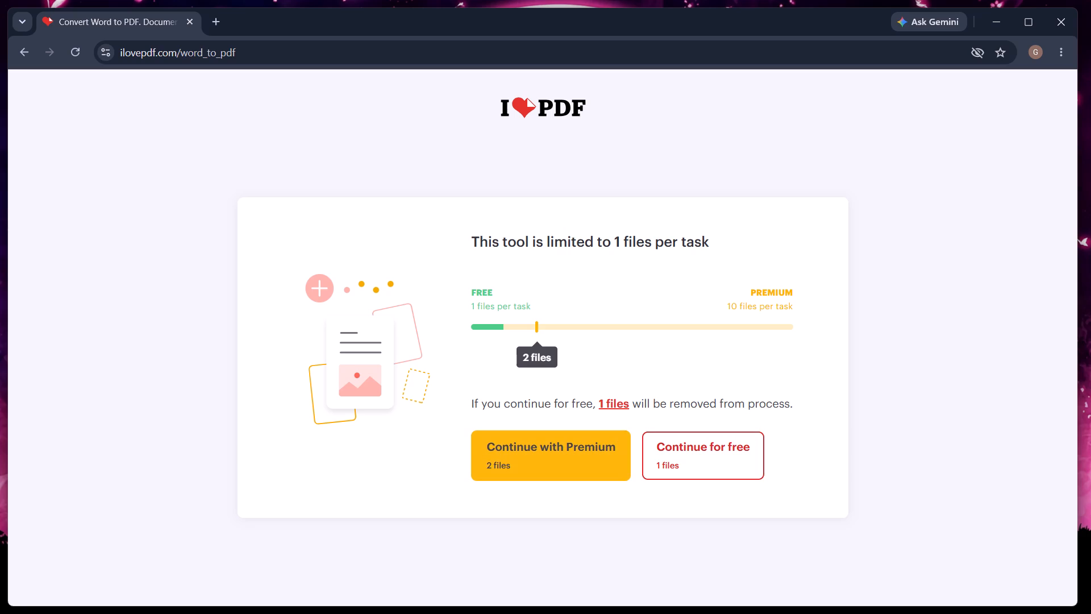
pyautogui.click(677, 455)
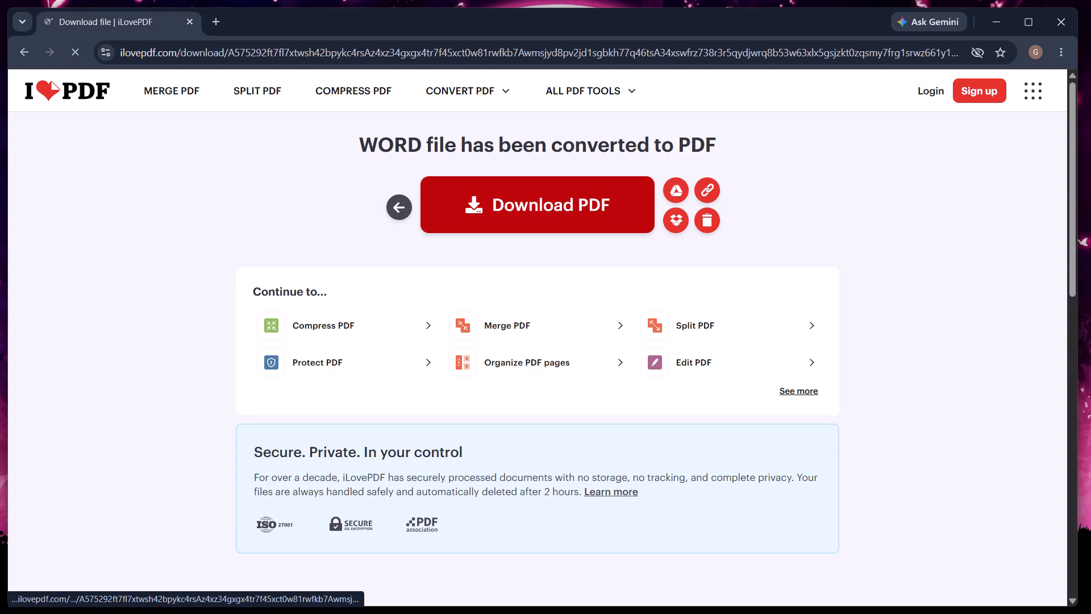
# Return to the converter's start page, upload only manish.docx from Downloads, and convert it to PDF.
pyautogui.hscroll(7, 514, 211)
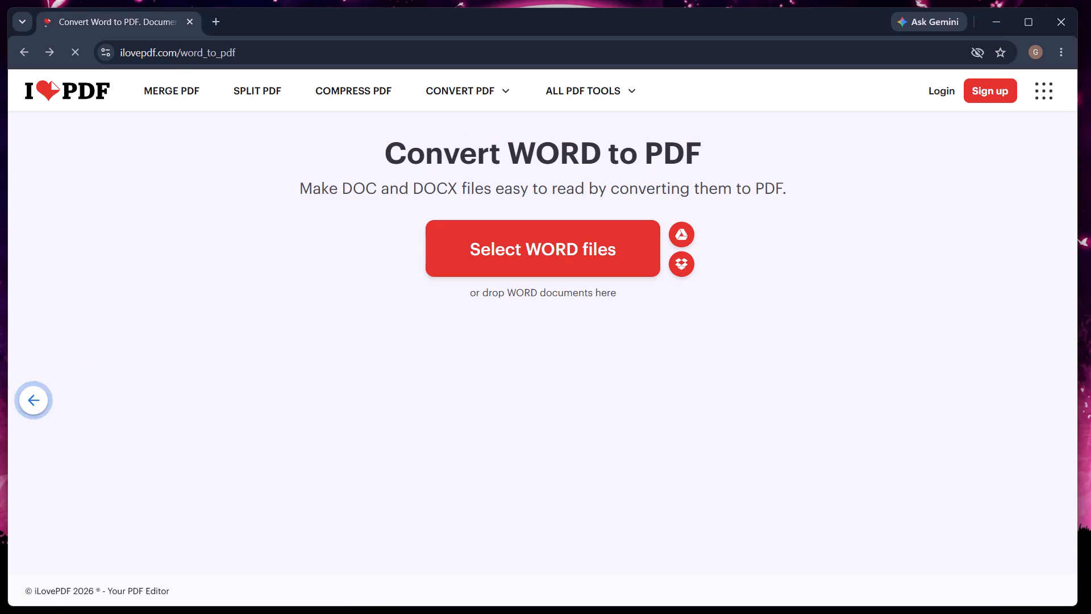
pyautogui.click(527, 249)
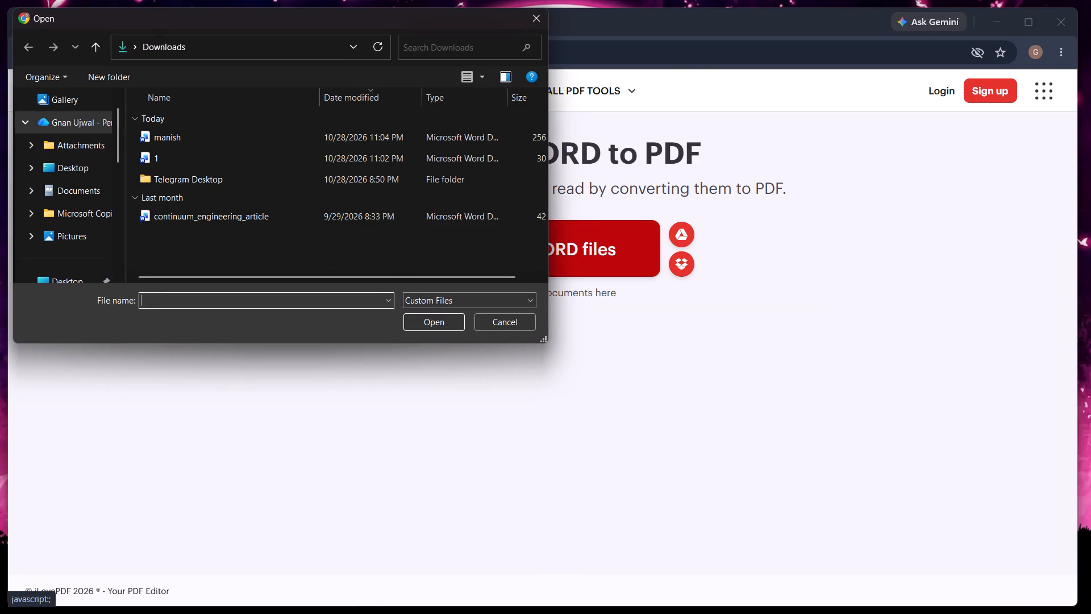
pyautogui.click(238, 138)
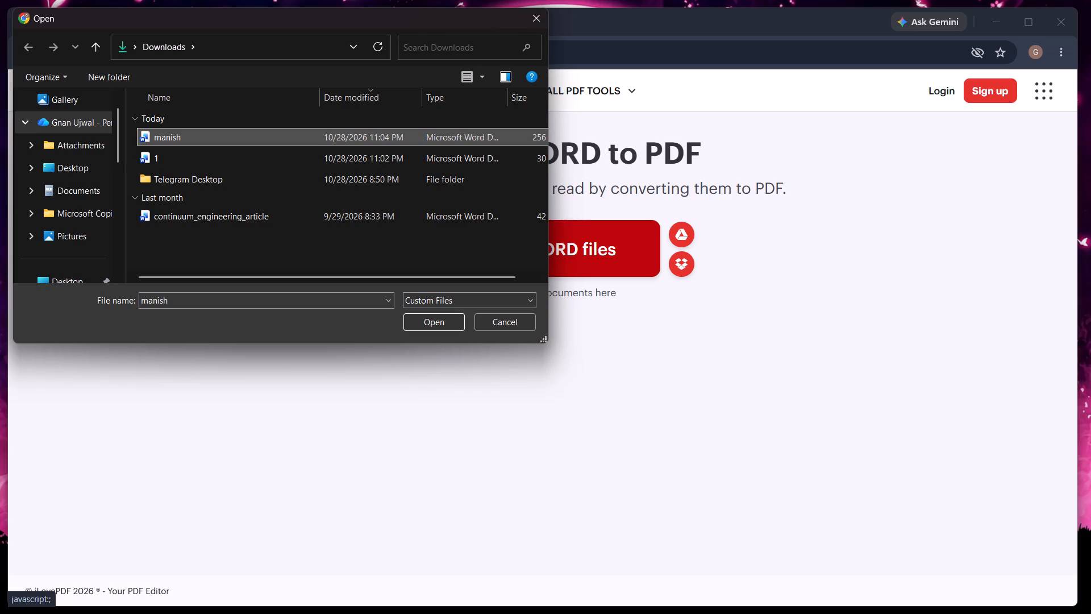
pyautogui.click(419, 318)
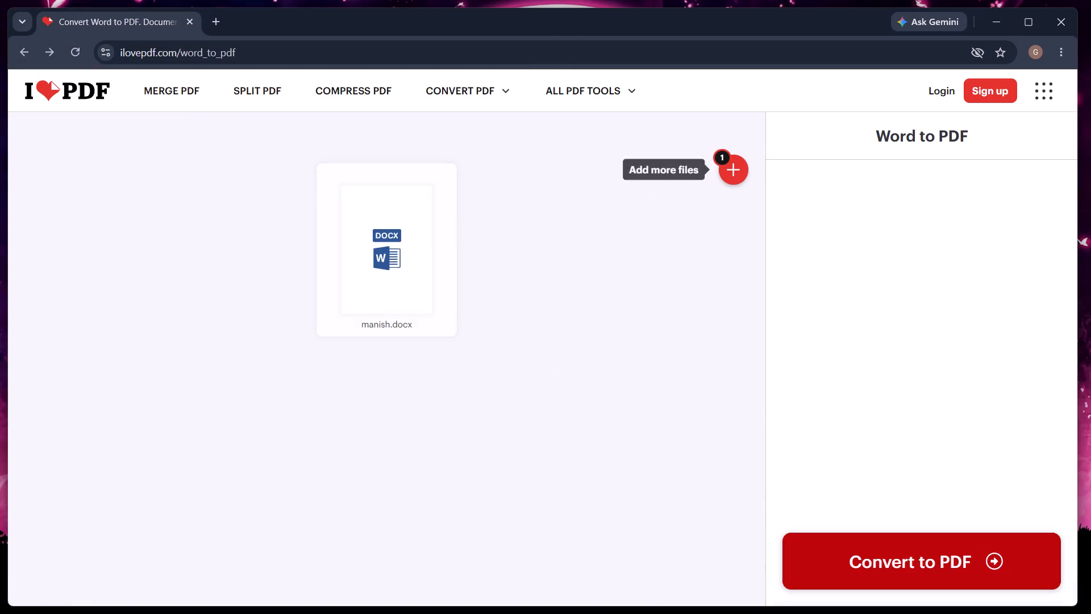
pyautogui.click(889, 566)
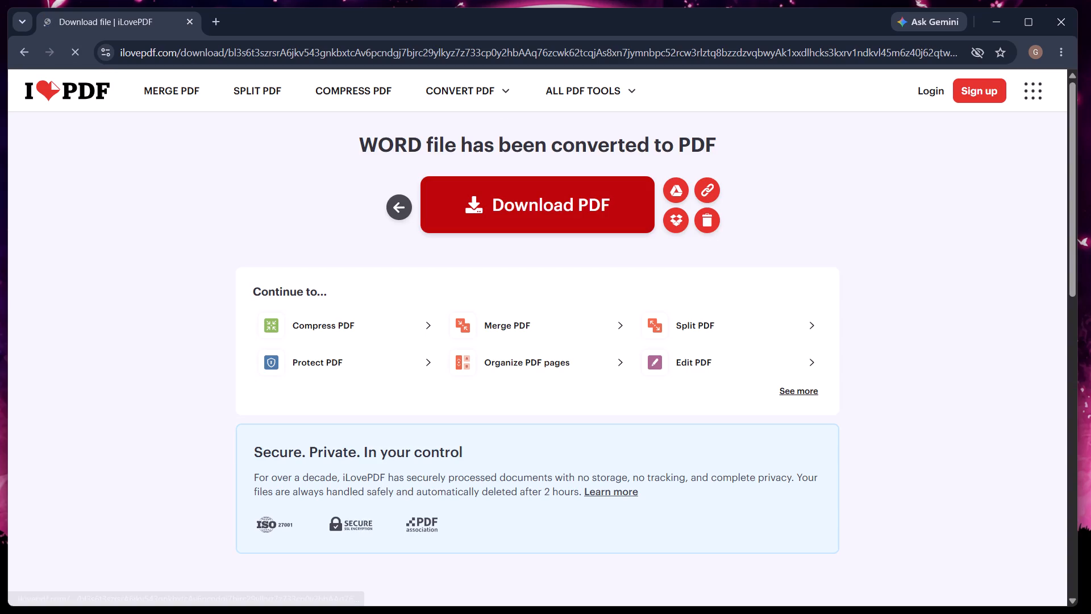
# Download the PDF converted from manish.docx.
pyautogui.click(493, 189)
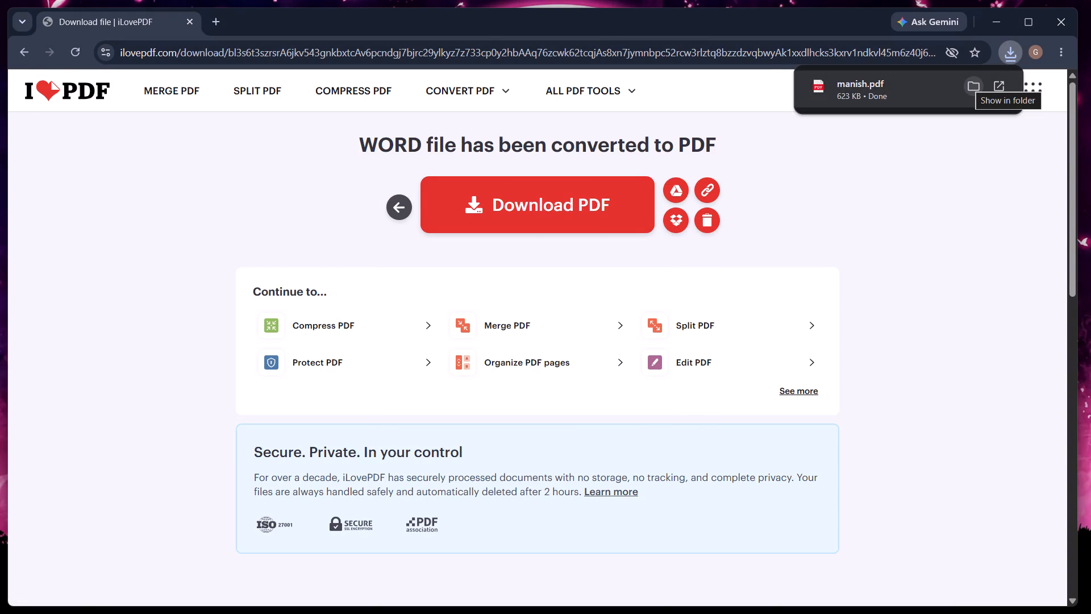
pyautogui.click(149, 240)
# Return to the Word to PDF converter's start page, upload 1.docx from Downloads, and convert it to PDF.
pyautogui.hscroll(2, 149, 240)
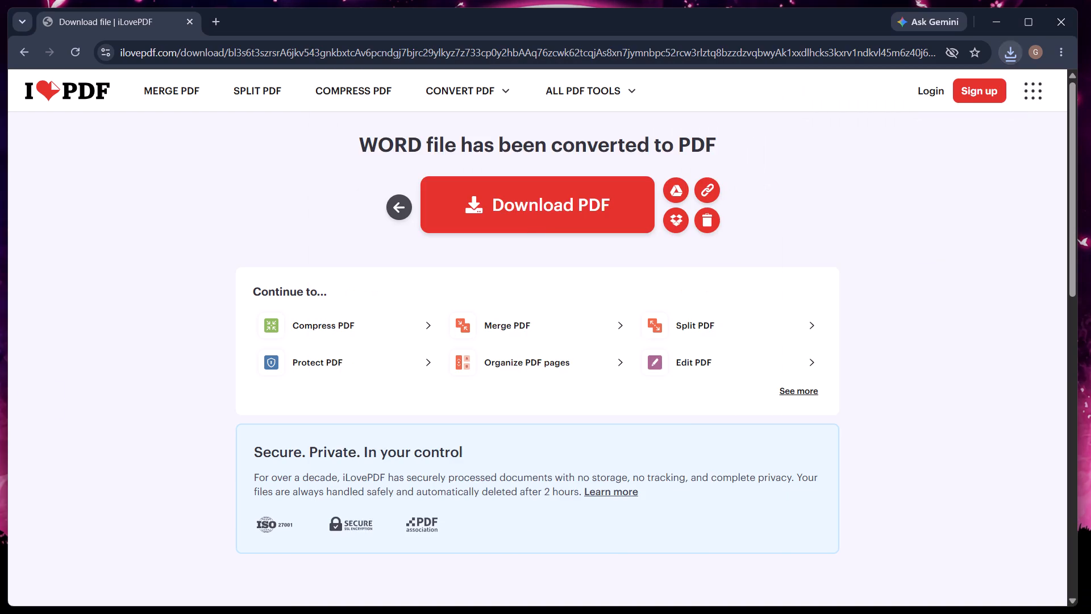
pyautogui.hscroll(3, 149, 240)
pyautogui.click(499, 246)
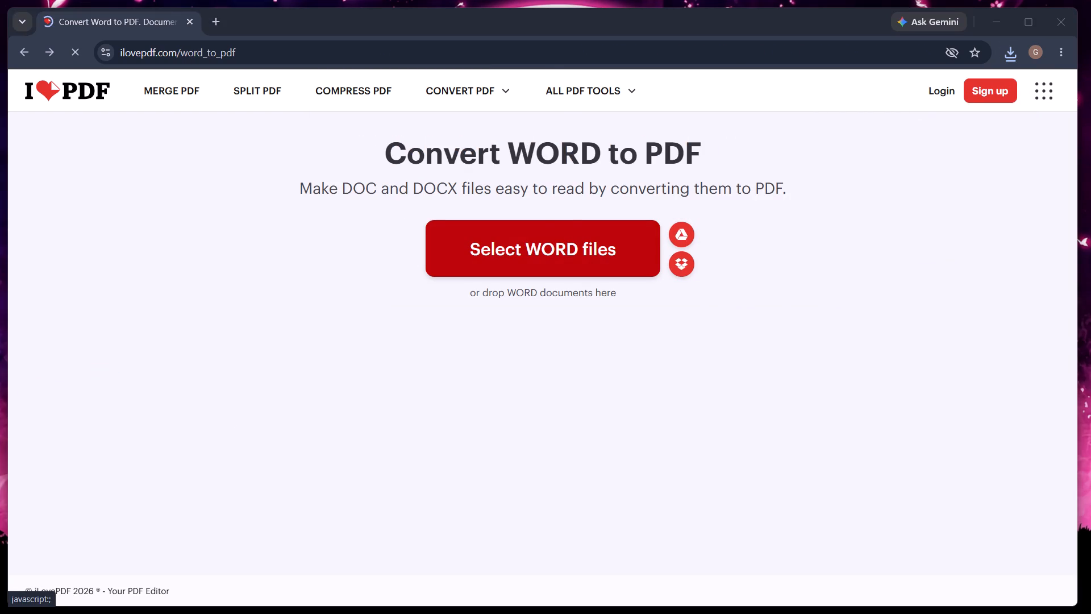
pyautogui.click(161, 155)
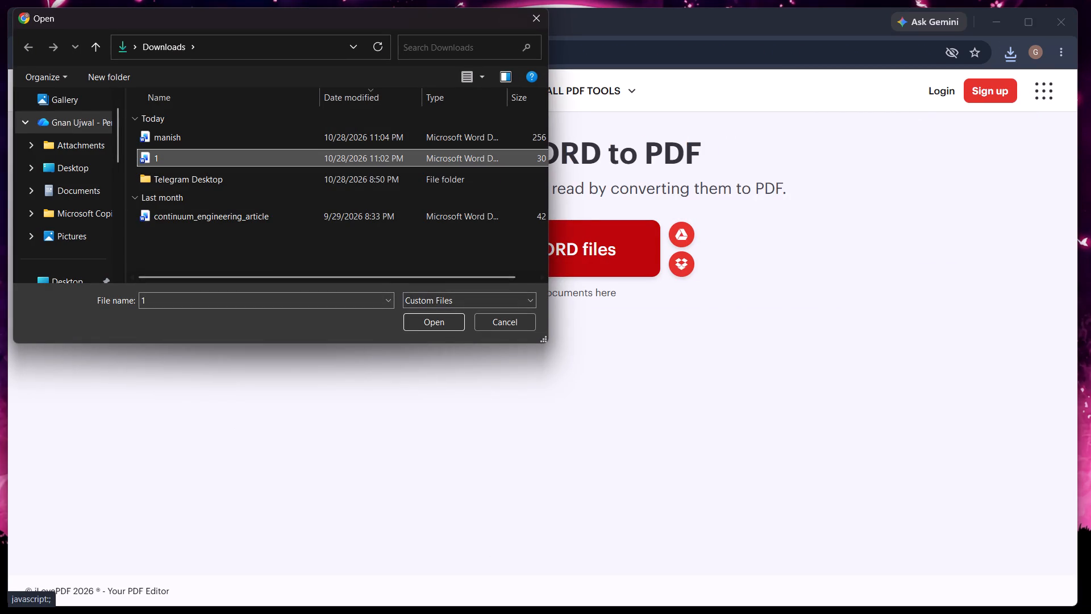
pyautogui.click(436, 323)
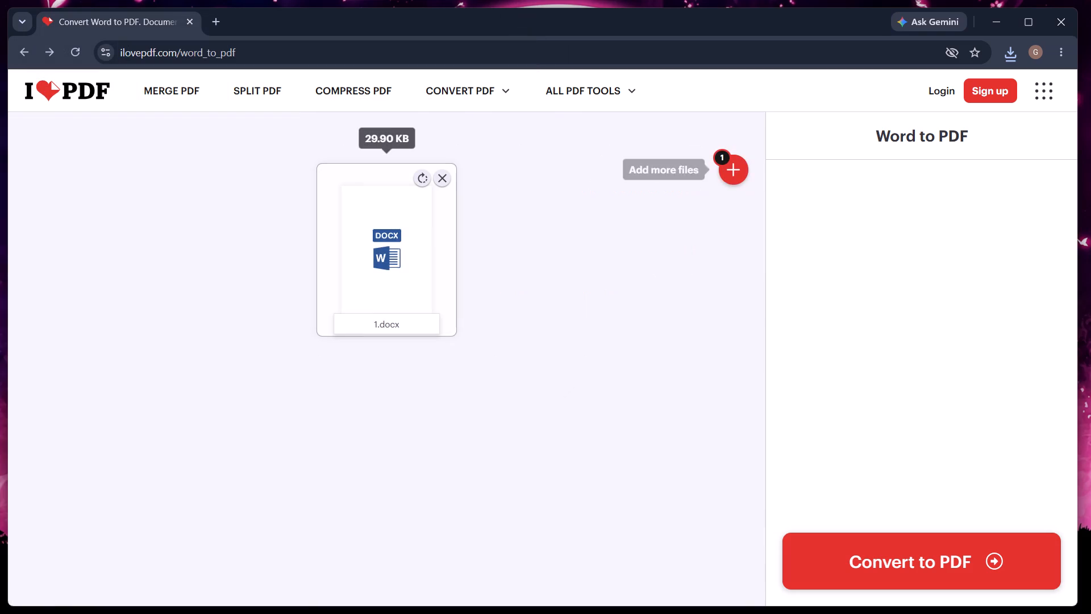
pyautogui.moveTo(780, 577); pyautogui.dragTo(825, 581)
pyautogui.click(825, 581)
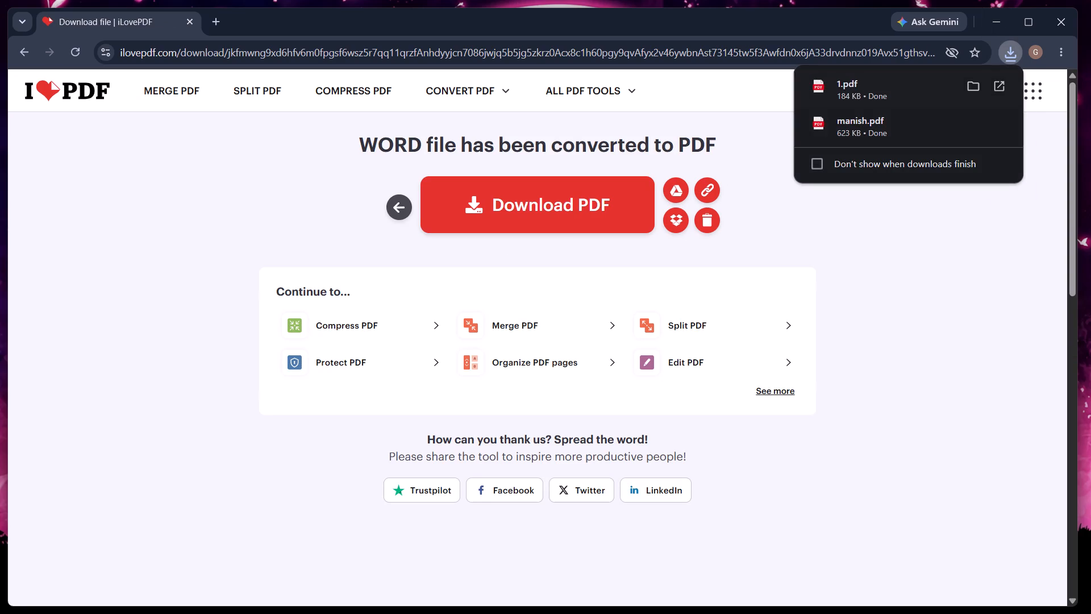
# Replace the converter page with a new tab, search the web for "merge pdf", and open iLovePDF's Merge PDF tool.
pyautogui.click(220, 24)
pyautogui.click(193, 22)
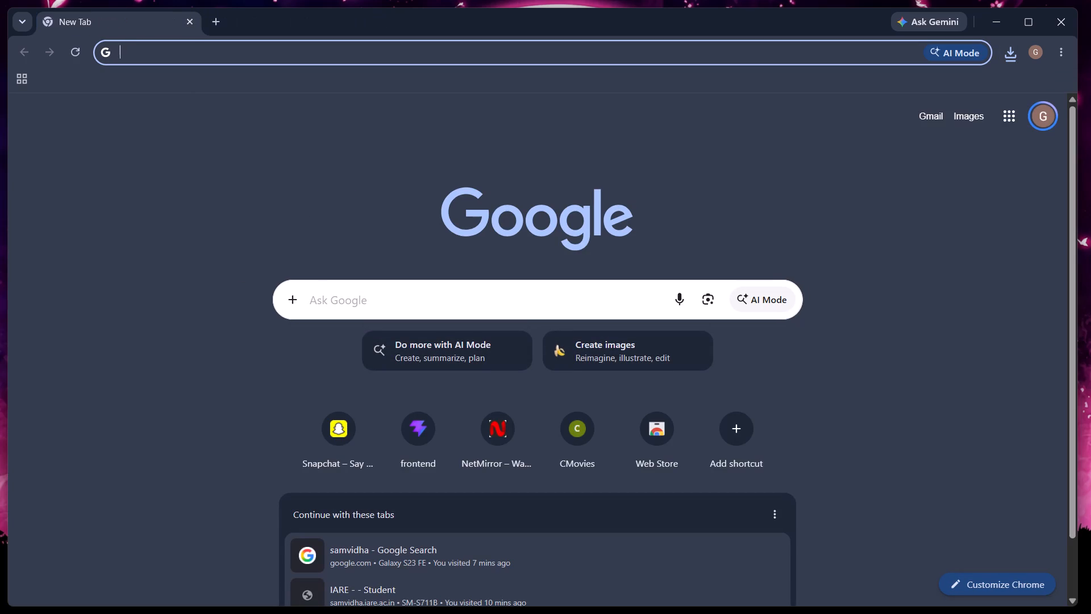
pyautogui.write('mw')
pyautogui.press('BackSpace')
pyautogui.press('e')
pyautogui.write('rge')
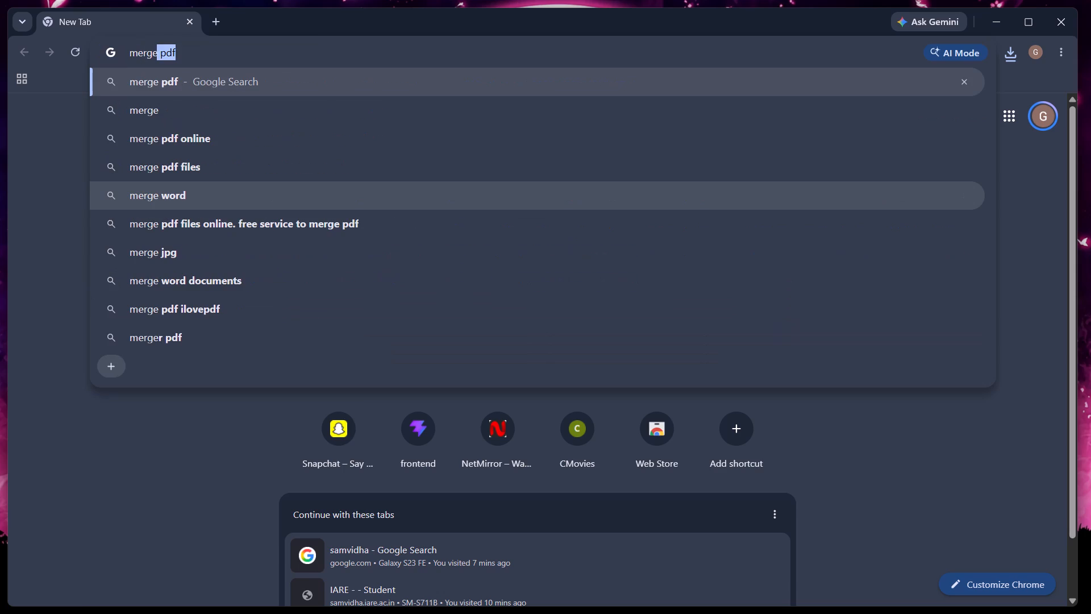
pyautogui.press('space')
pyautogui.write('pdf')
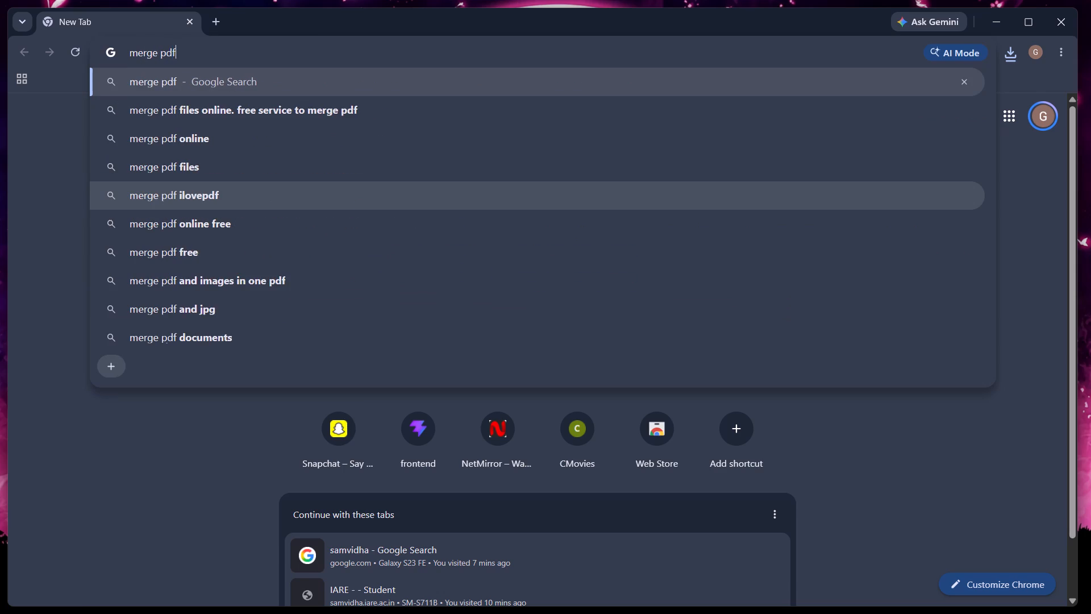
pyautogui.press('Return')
pyautogui.click(245, 203)
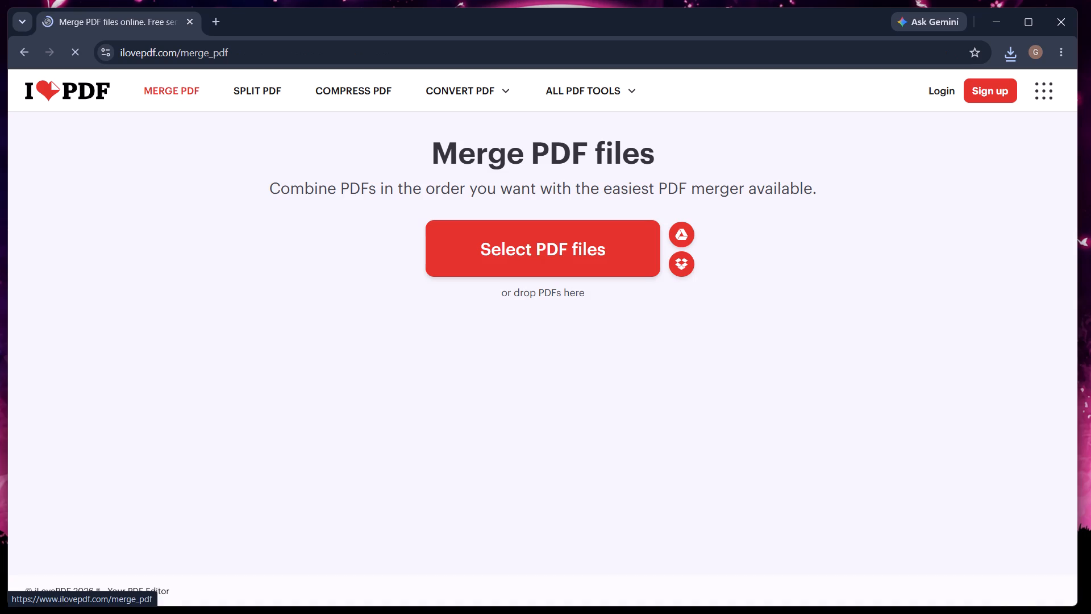
# Upload the PDFs 1 and manish together from Downloads to the merge tool.
pyautogui.click(475, 234)
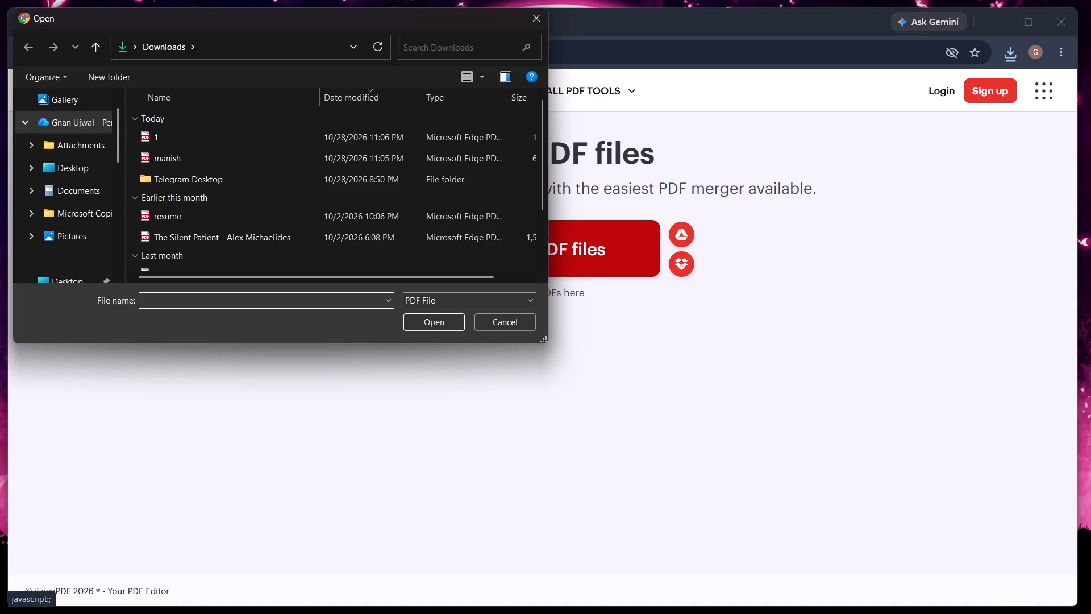
pyautogui.click(202, 143)
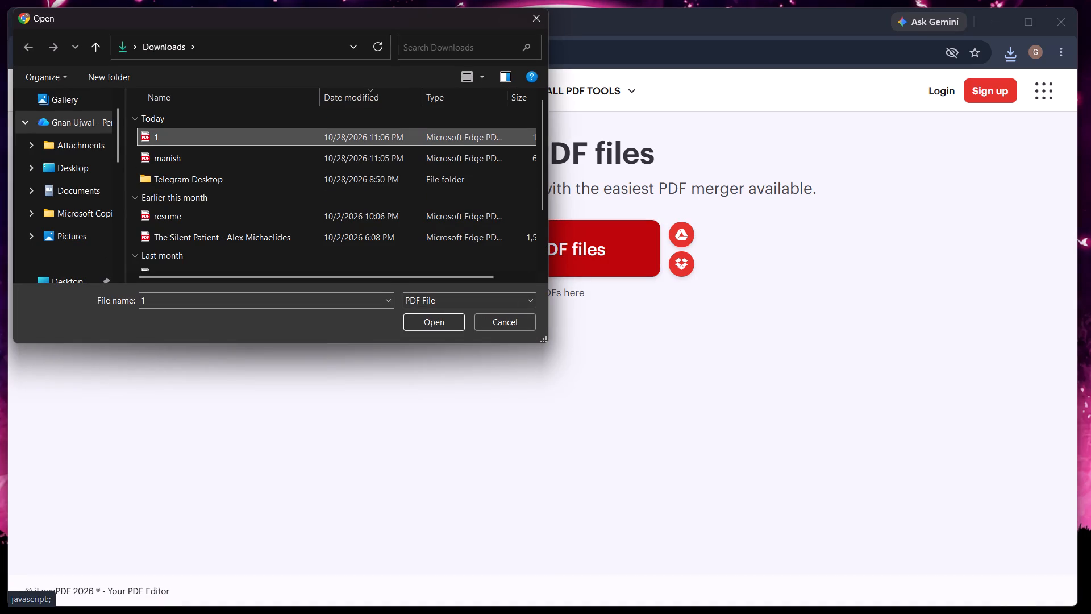
pyautogui.click(194, 158)
pyautogui.click(194, 158)
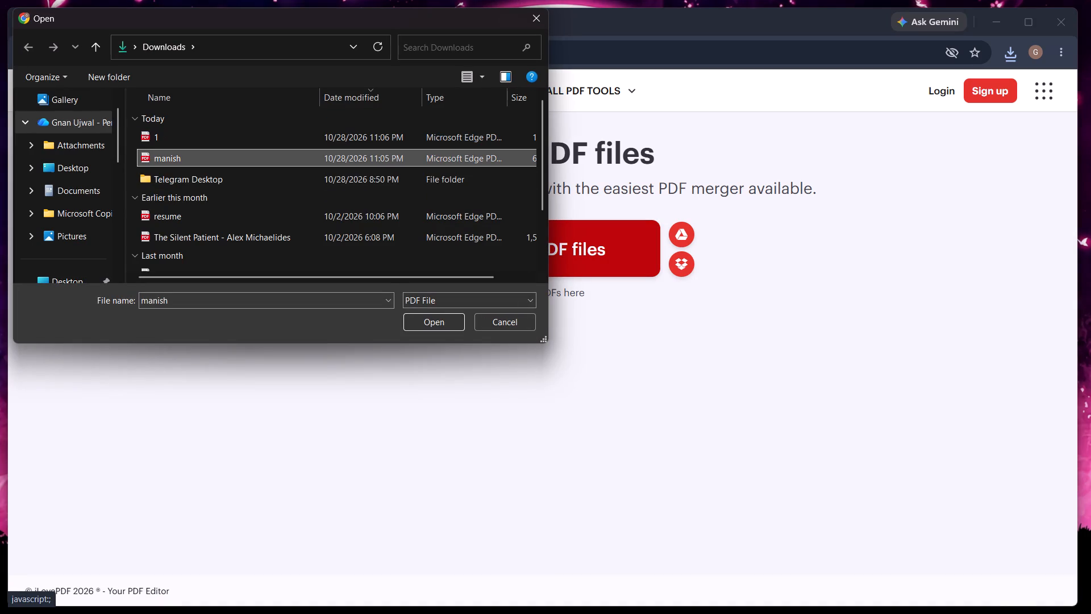
pyautogui.click(261, 167)
pyautogui.moveTo(261, 167); pyautogui.dragTo(259, 165)
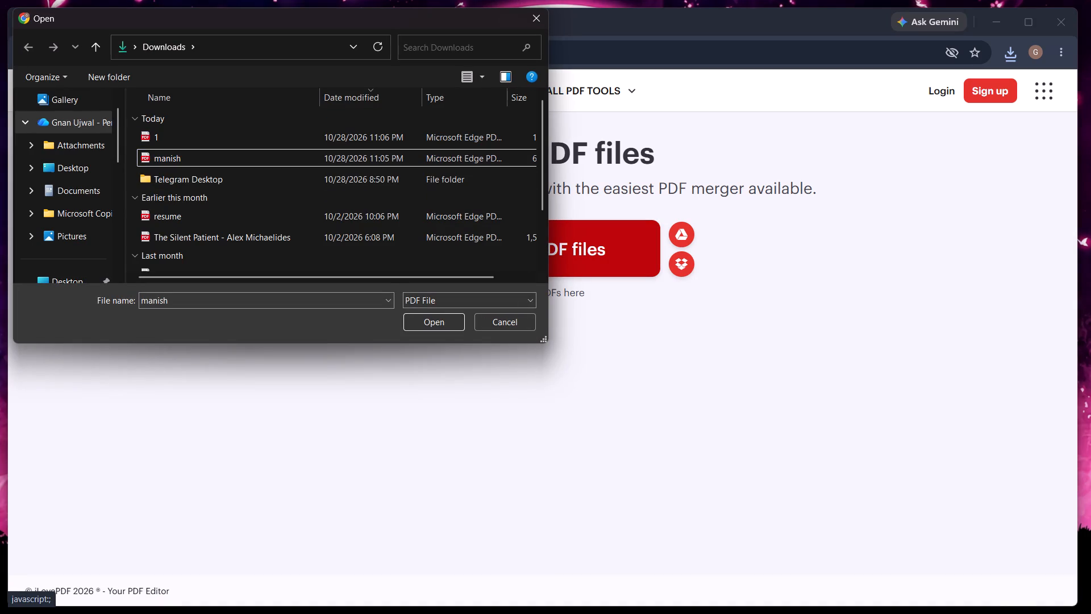
pyautogui.moveTo(259, 165); pyautogui.dragTo(136, 165)
pyautogui.moveTo(136, 165); pyautogui.dragTo(136, 139)
pyautogui.moveTo(136, 139); pyautogui.dragTo(125, 163)
pyautogui.moveTo(125, 163); pyautogui.dragTo(105, 147)
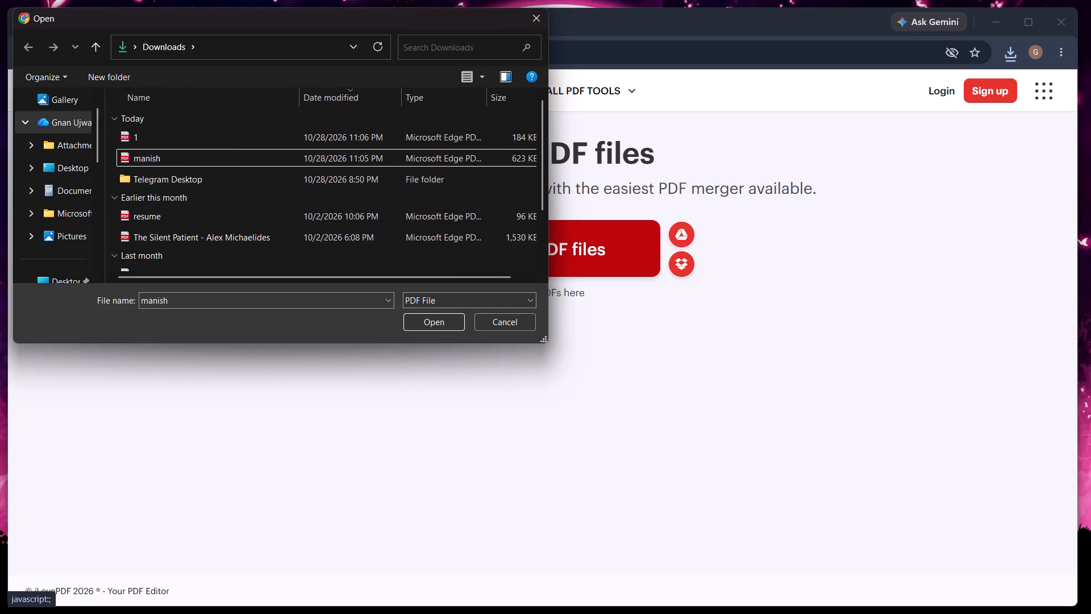
pyautogui.moveTo(105, 147); pyautogui.dragTo(106, 147)
pyautogui.moveTo(111, 155); pyautogui.dragTo(216, 123)
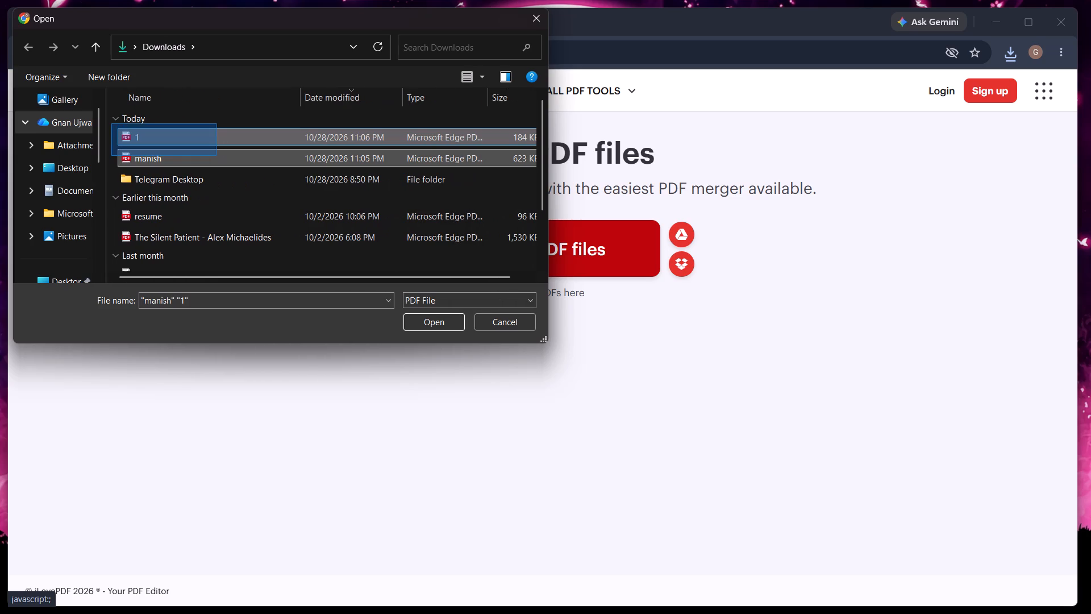
pyautogui.moveTo(216, 123); pyautogui.dragTo(215, 125)
pyautogui.click(418, 316)
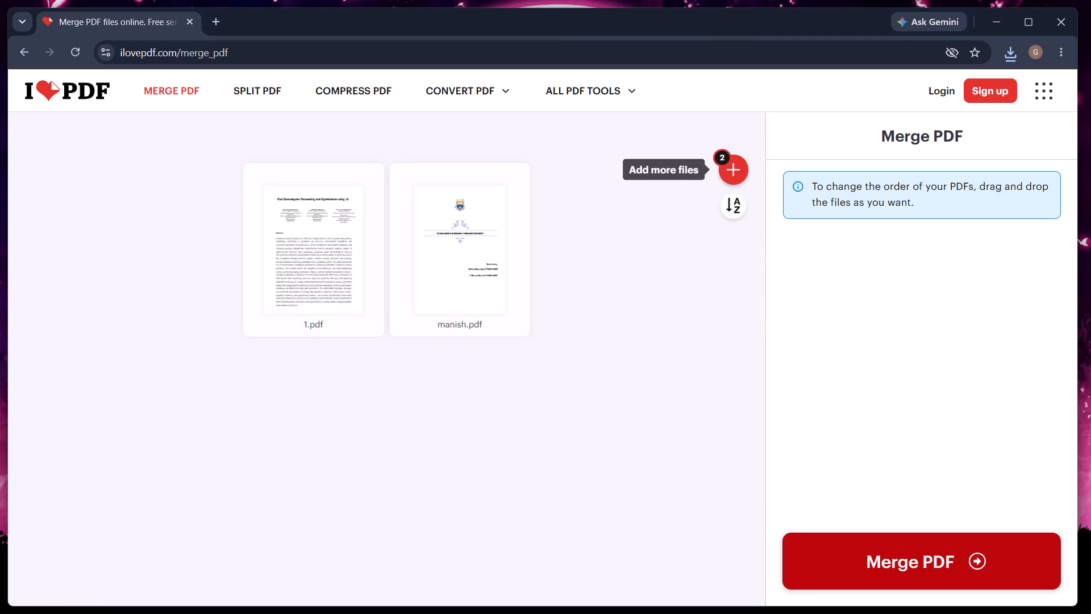
# Merge the two uploaded PDFs with 1.pdf first and download the merged file.
pyautogui.click(849, 558)
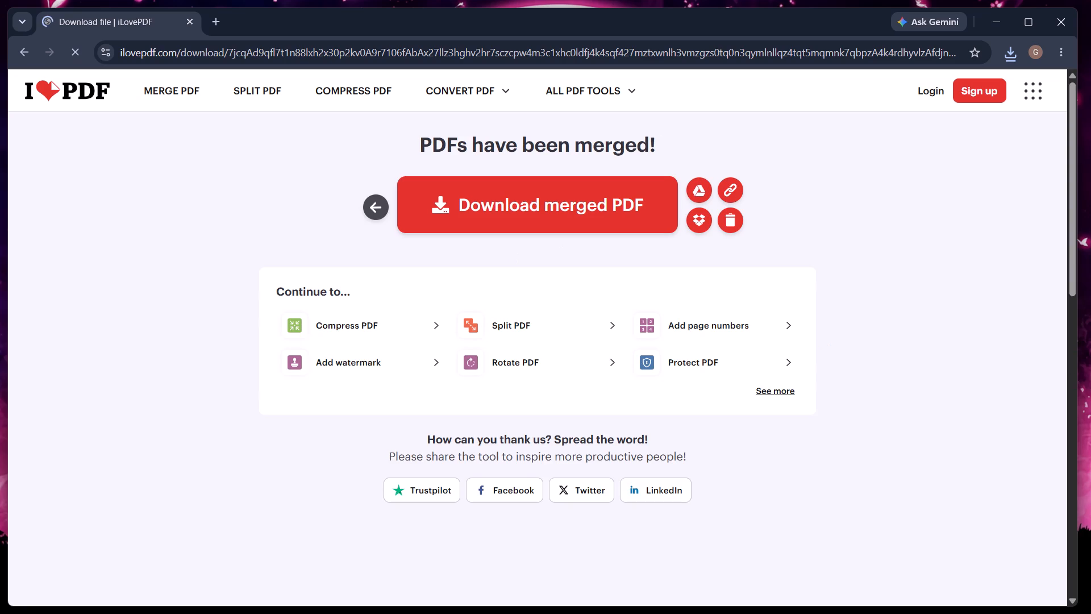
pyautogui.click(657, 188)
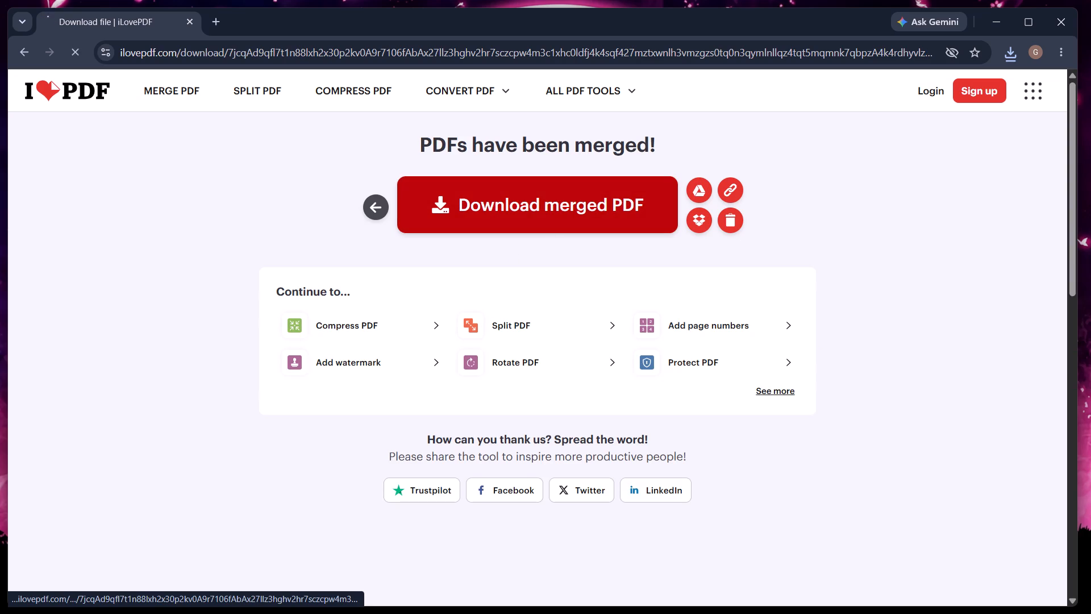
# Open the downloaded manish_merged.pdf to check its page order.
pyautogui.click(1004, 54)
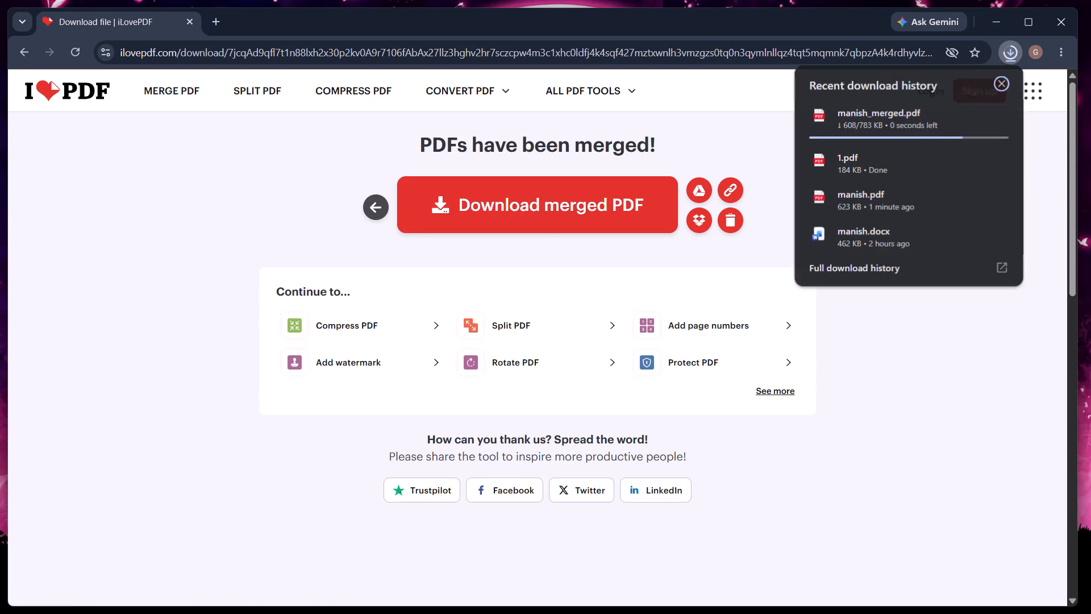
pyautogui.click(908, 123)
pyautogui.scroll(5, 436, 249)
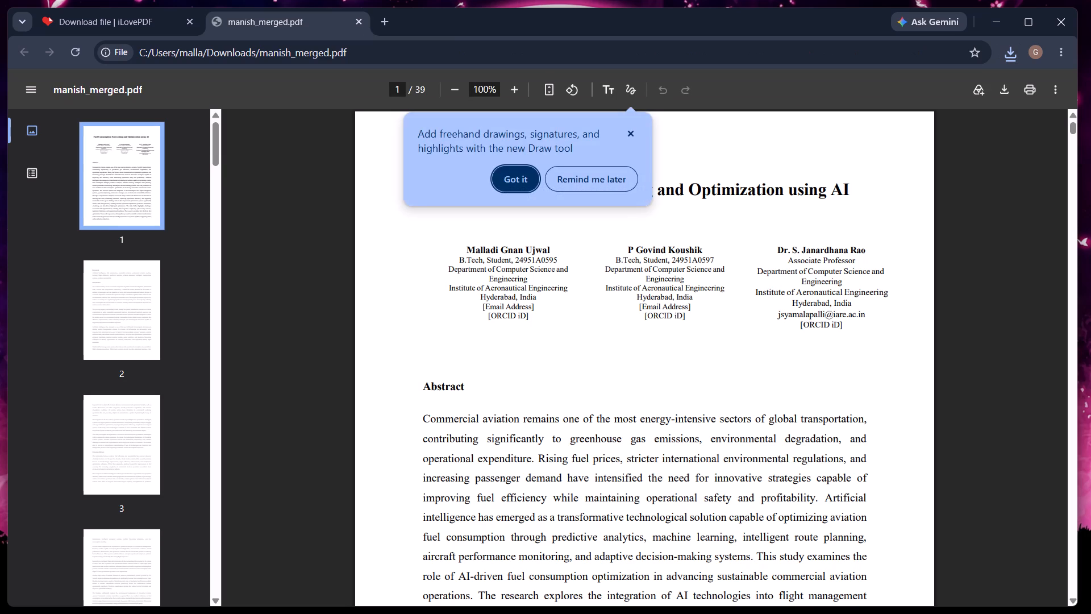
pyautogui.hscroll(3, 241, 42)
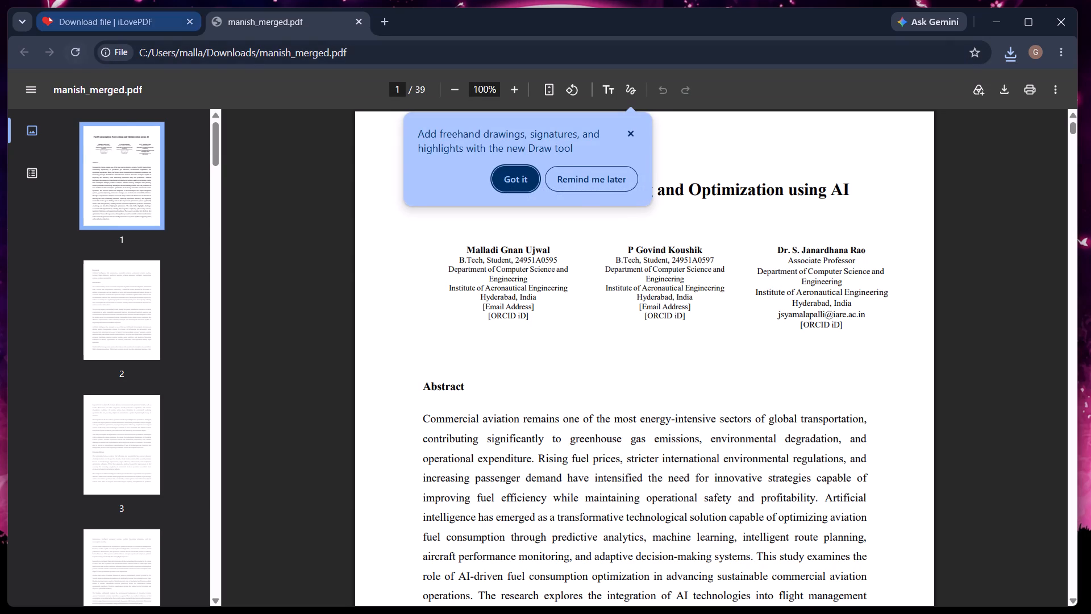
# Return to the merge tool's start page and upload manish.pdf first, then add 1.pdf after it.
pyautogui.click(95, 18)
pyautogui.hscroll(4, 367, 147)
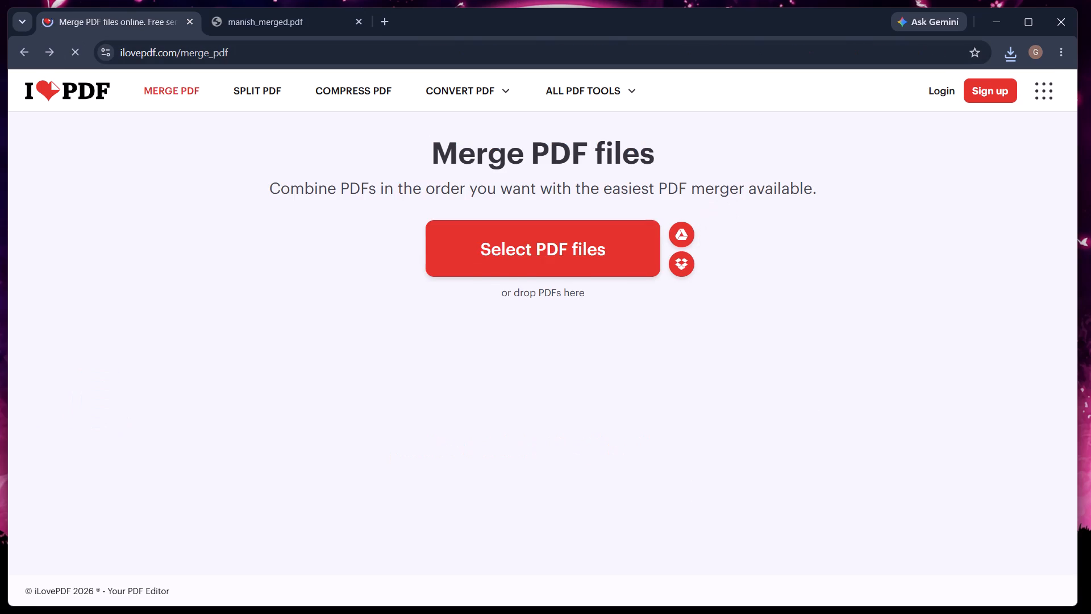
pyautogui.click(489, 260)
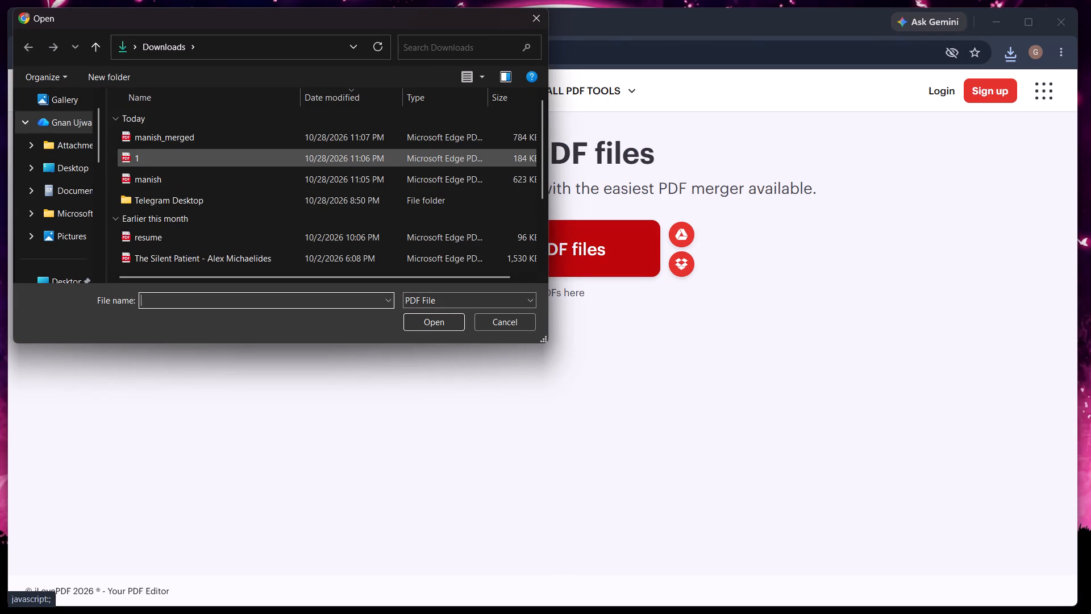
pyautogui.moveTo(112, 181); pyautogui.dragTo(109, 155)
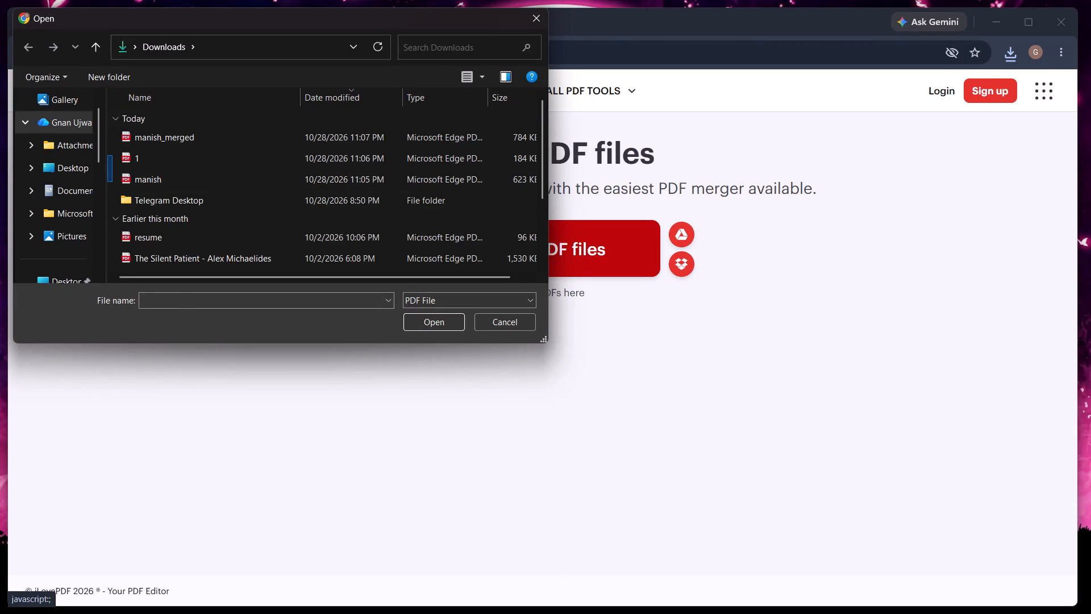
pyautogui.moveTo(109, 155); pyautogui.dragTo(115, 155)
pyautogui.click(115, 155)
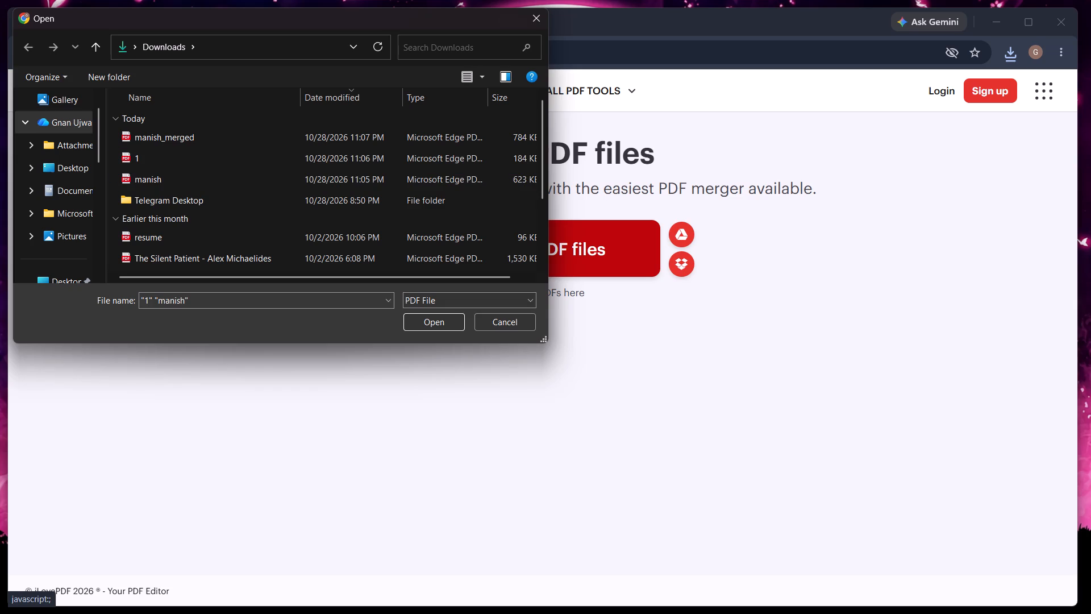
pyautogui.click(132, 178)
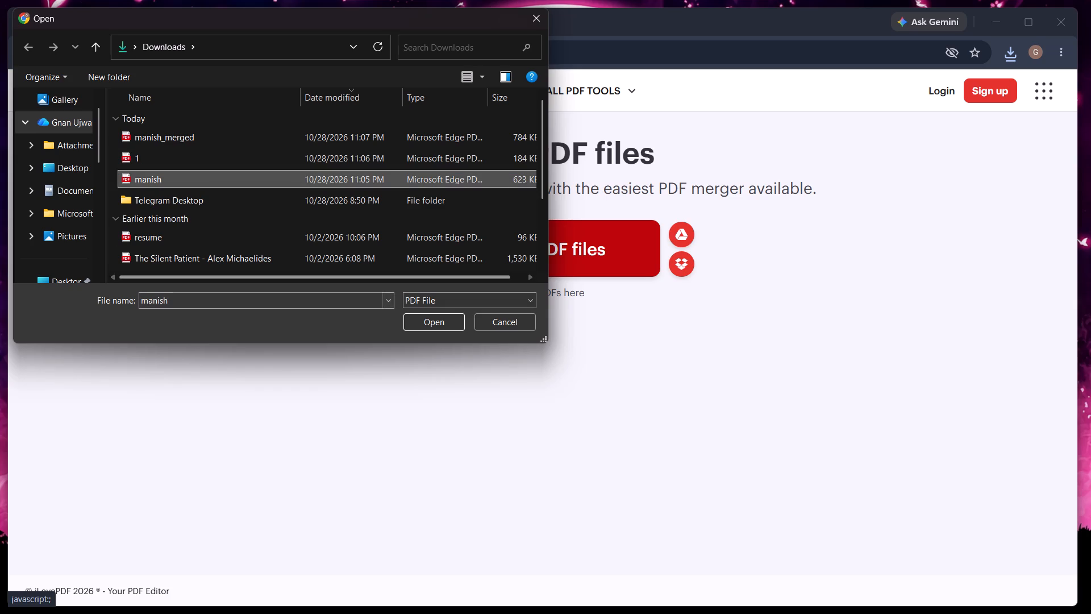
pyautogui.click(438, 320)
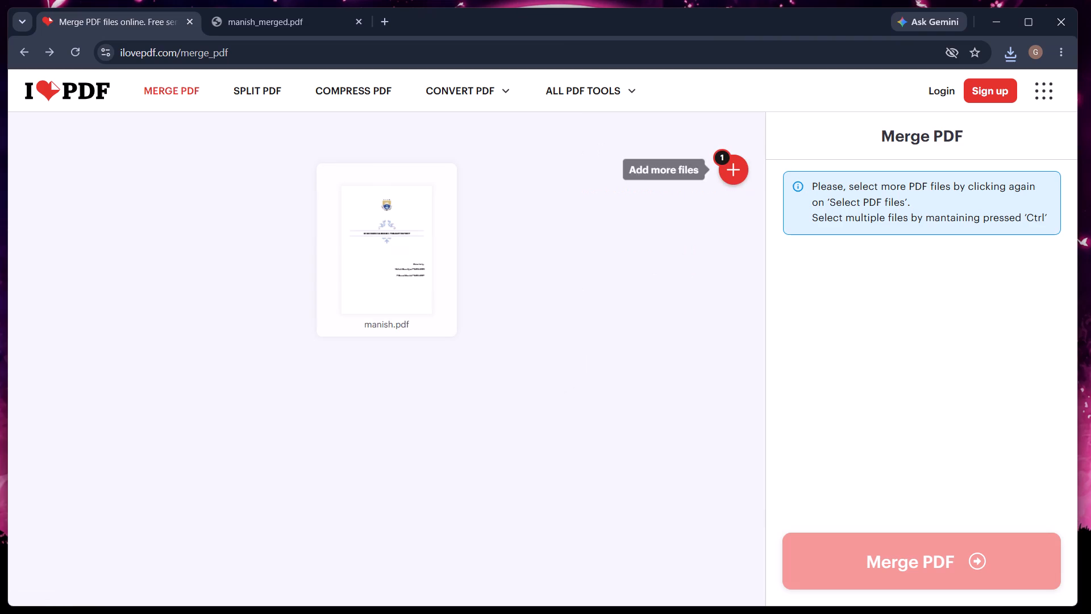
pyautogui.click(726, 172)
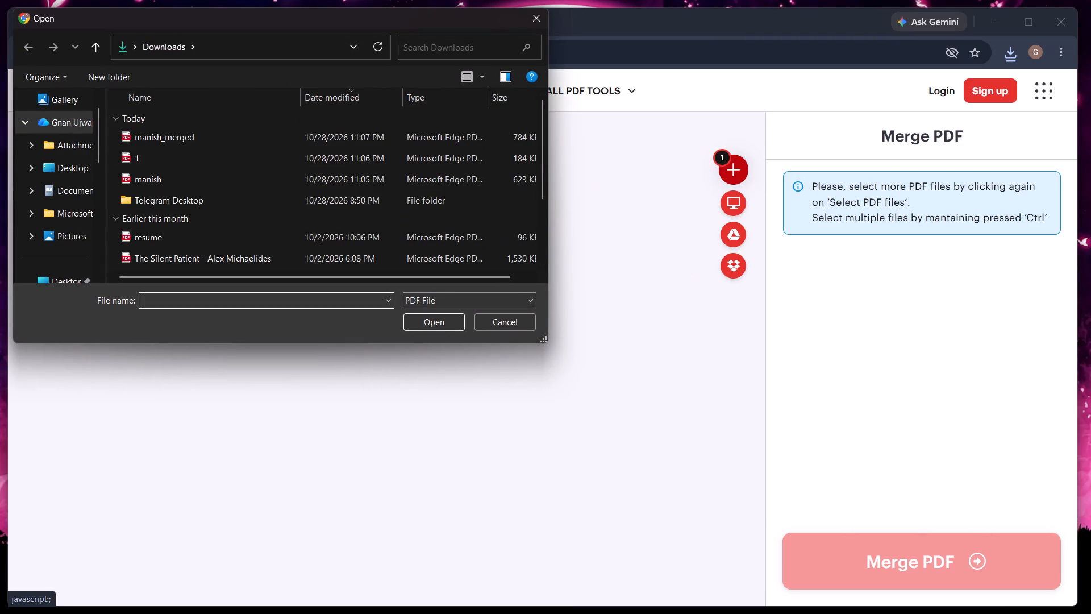
pyautogui.click(264, 164)
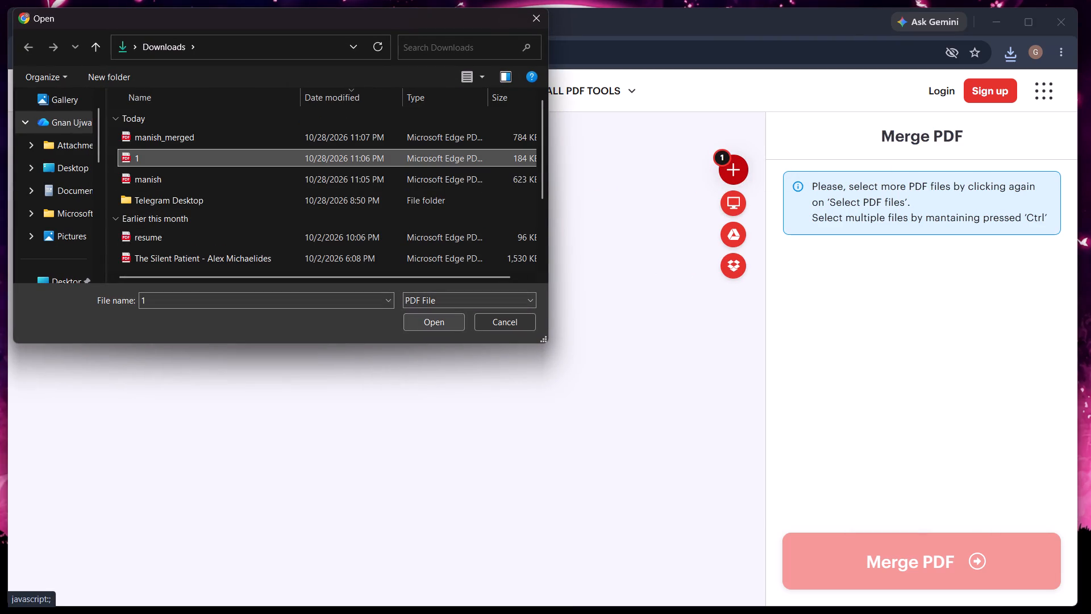
pyautogui.click(432, 322)
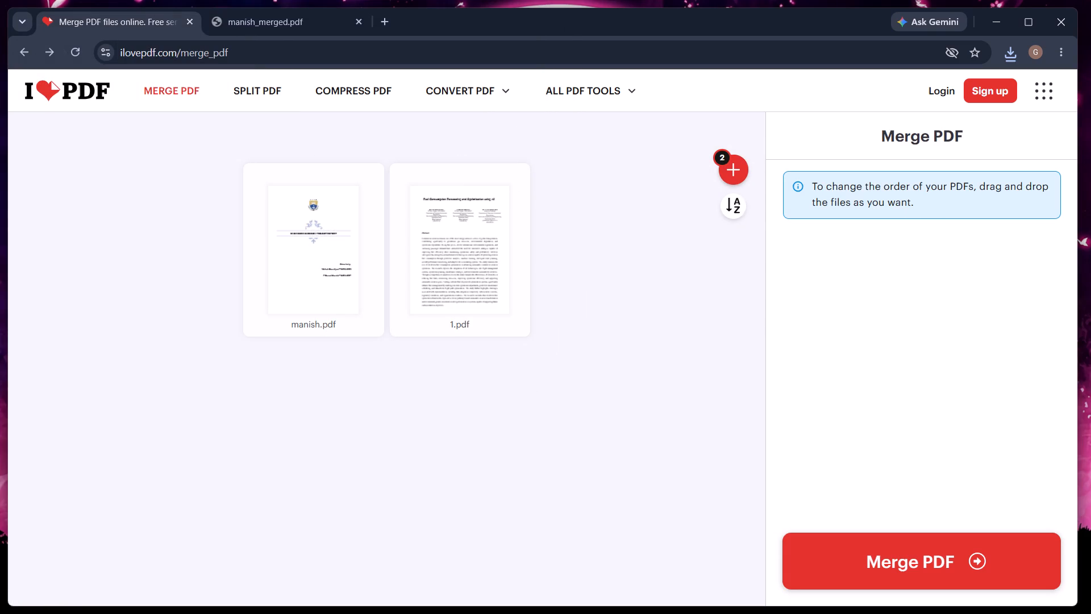
# Merge the two PDFs with manish.pdf first and download the merged file.
pyautogui.click(833, 546)
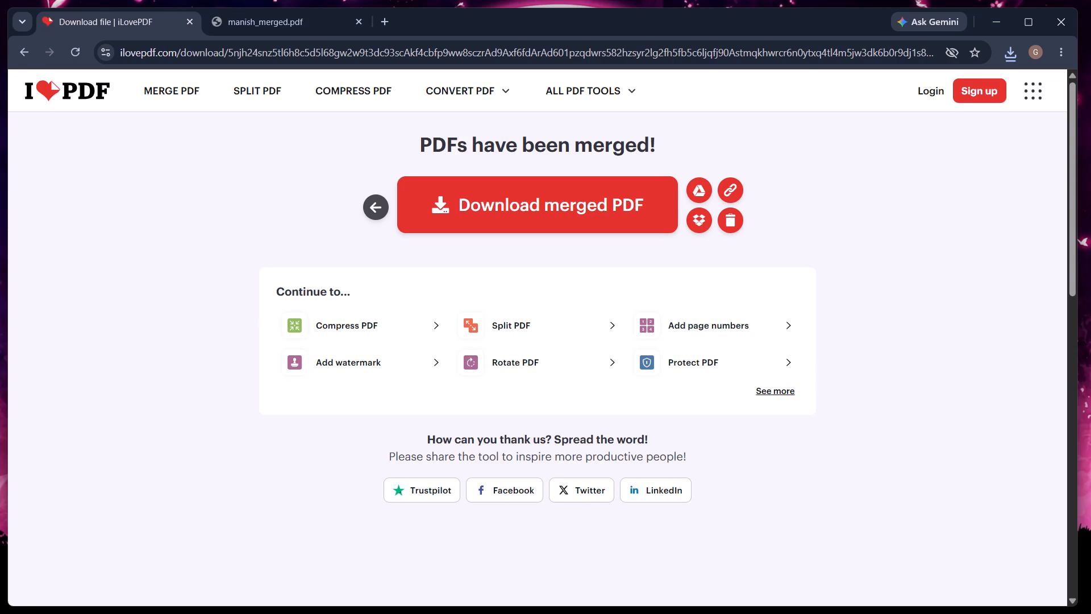
pyautogui.click(581, 211)
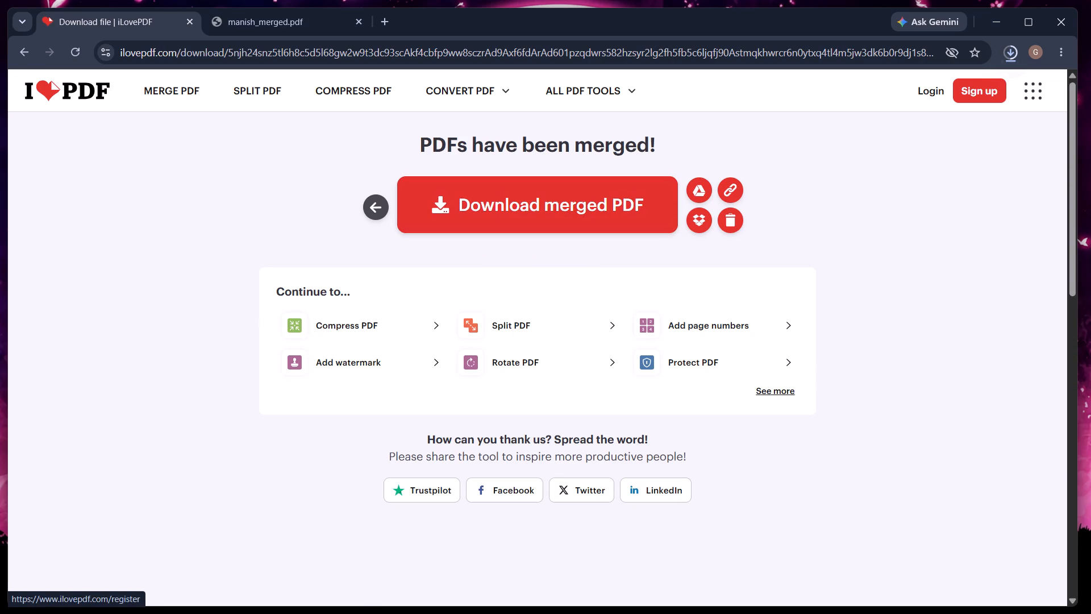
# Open the newly downloaded manish_merged (1).pdf to check that the report comes first.
pyautogui.click(1003, 64)
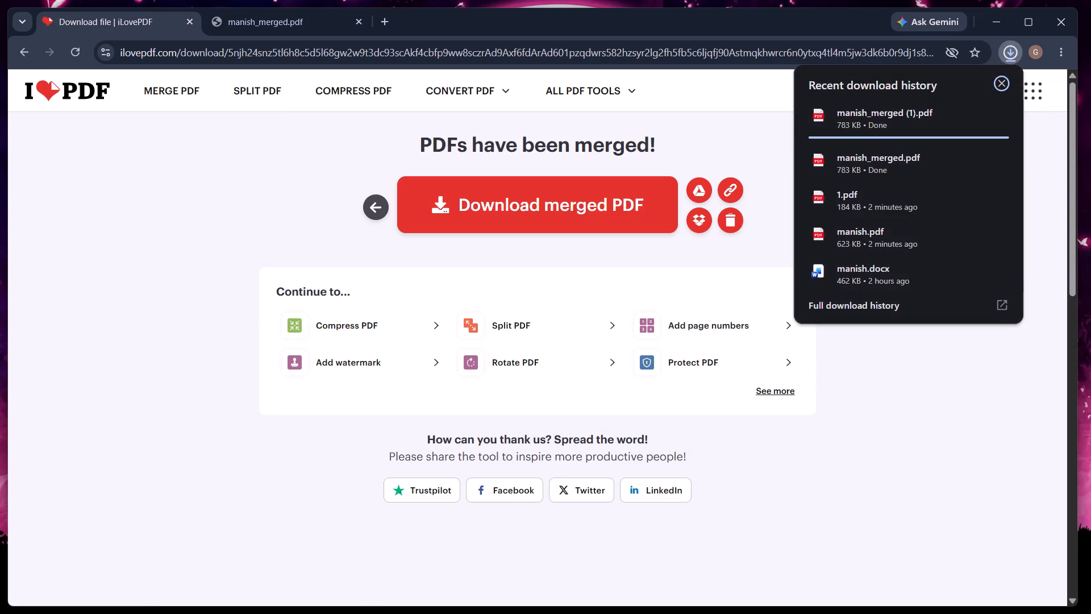
pyautogui.click(860, 114)
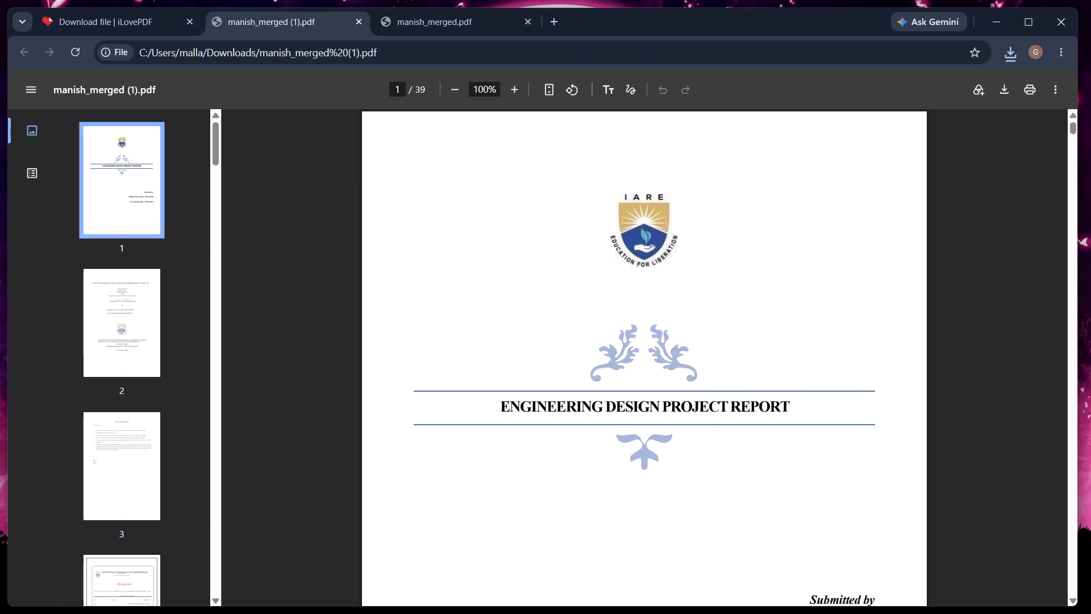
# Switch to File Explorer, go to the Downloads folder and delete the wrongly ordered manish_merged PDF.
pyautogui.hotkey('alt', 'Tab')
pyautogui.hotkey('alt', 'Tab')
pyautogui.hotkey('alt', 'Tab')
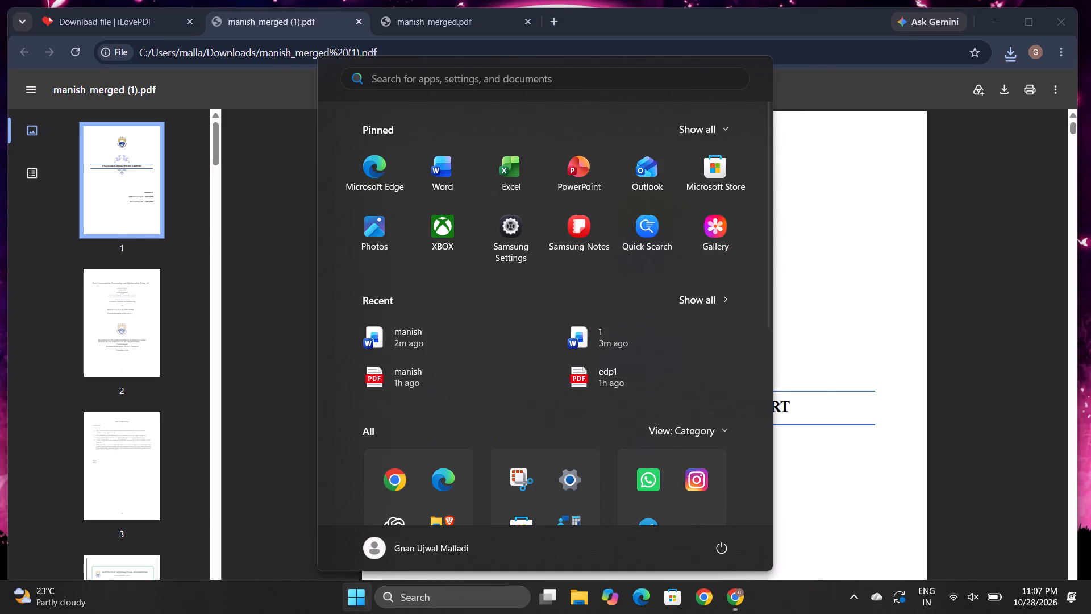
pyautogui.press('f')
pyautogui.press('Return')
pyautogui.scroll(-2, 405, 325)
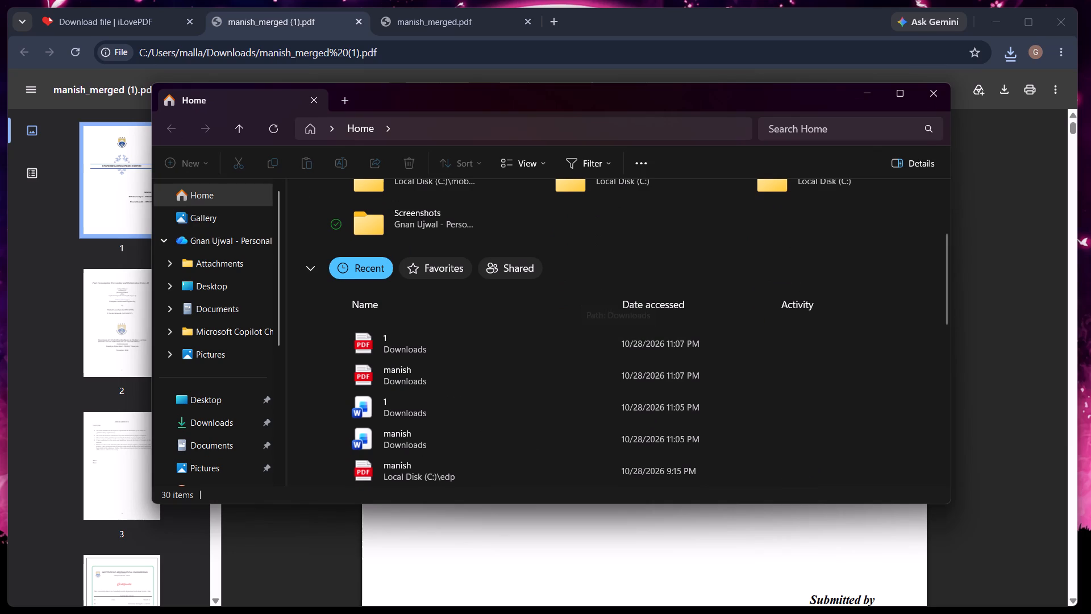
pyautogui.click(226, 417)
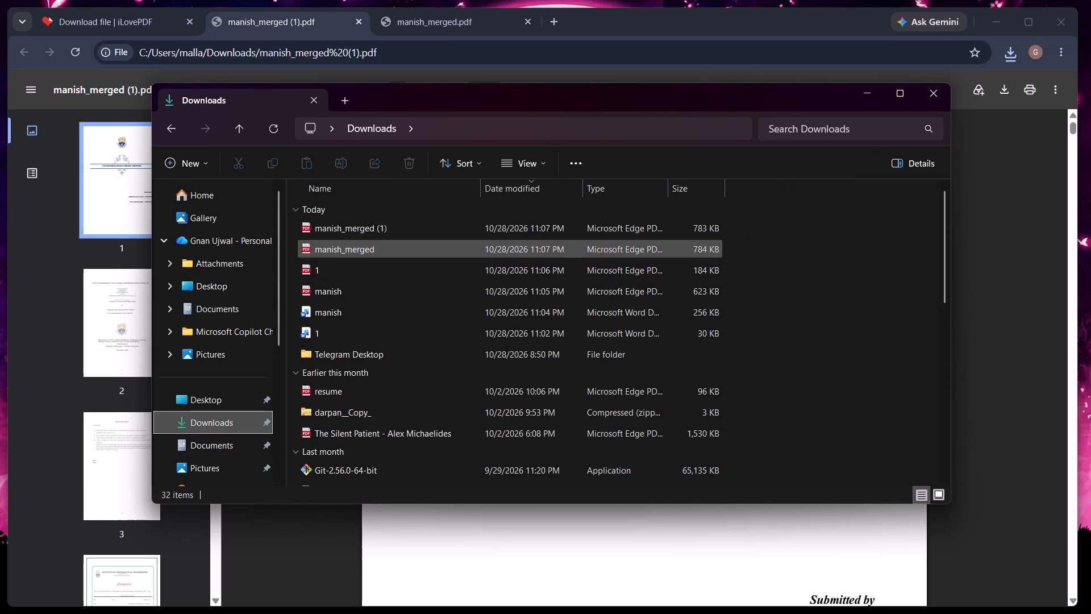
pyautogui.click(320, 242)
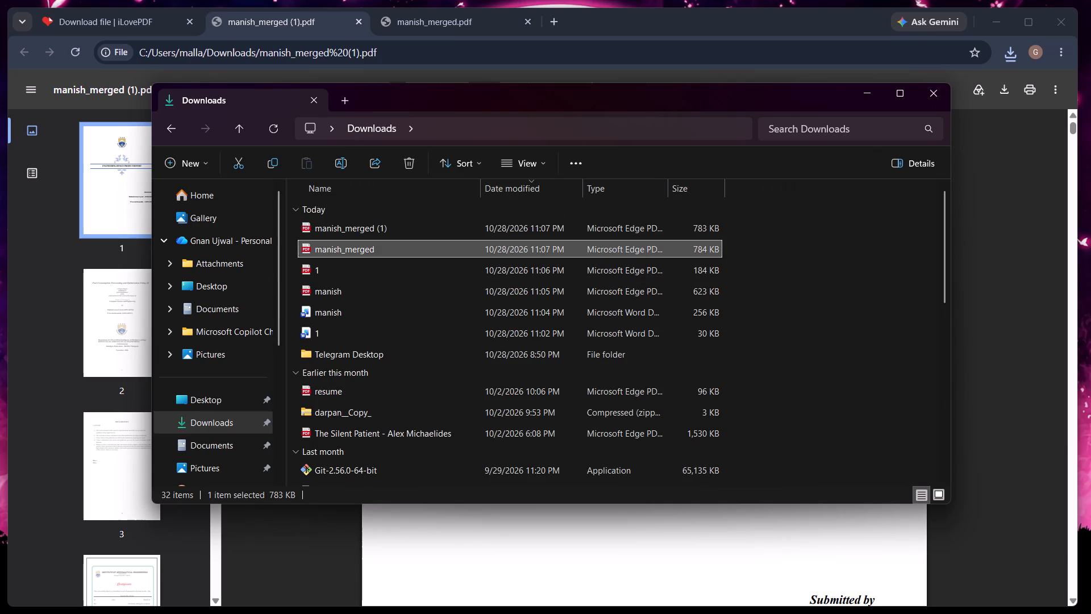
pyautogui.press('Delete')
# Rename the manish_merged (1) PDF in Downloads as tuit edp.
pyautogui.click(321, 229)
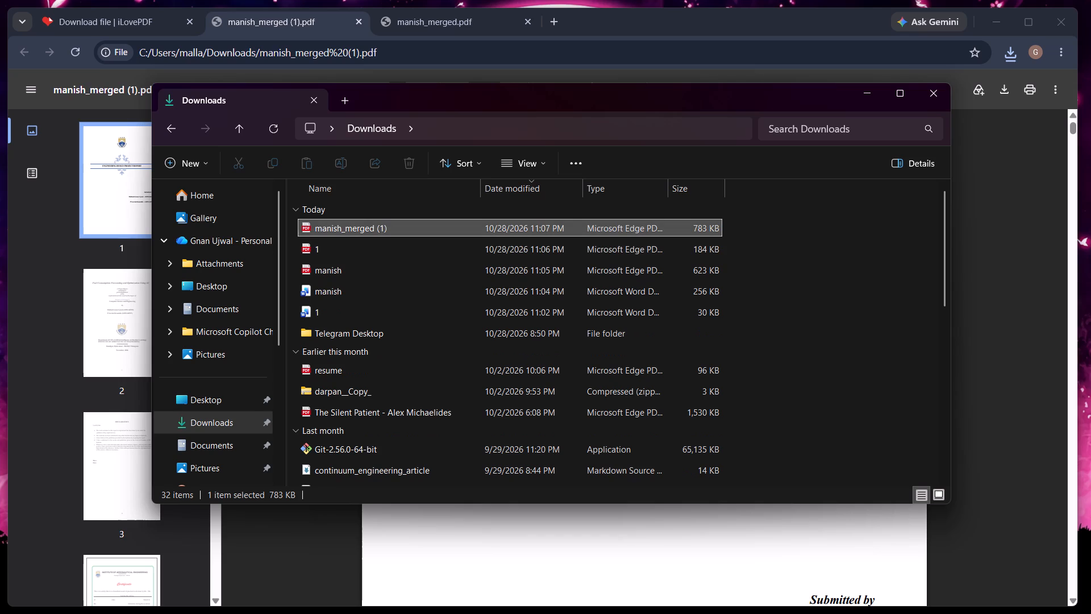
pyautogui.click(331, 226)
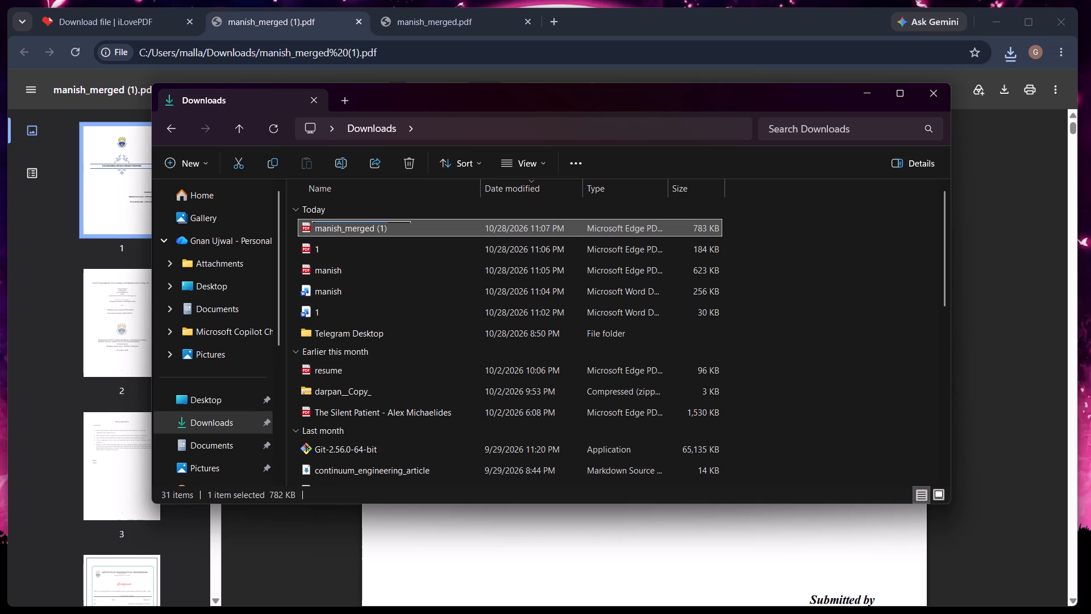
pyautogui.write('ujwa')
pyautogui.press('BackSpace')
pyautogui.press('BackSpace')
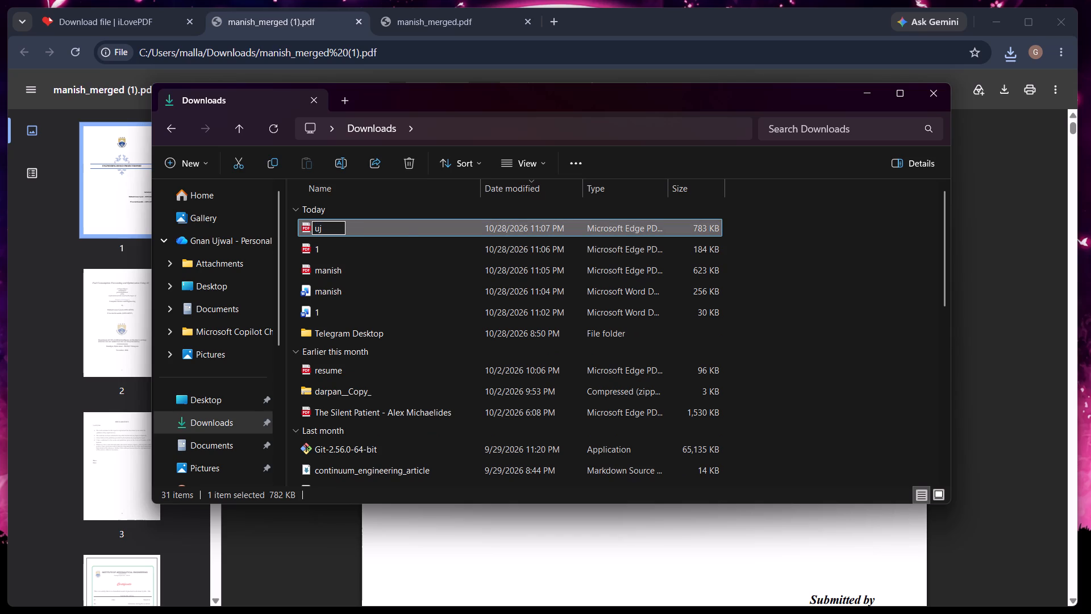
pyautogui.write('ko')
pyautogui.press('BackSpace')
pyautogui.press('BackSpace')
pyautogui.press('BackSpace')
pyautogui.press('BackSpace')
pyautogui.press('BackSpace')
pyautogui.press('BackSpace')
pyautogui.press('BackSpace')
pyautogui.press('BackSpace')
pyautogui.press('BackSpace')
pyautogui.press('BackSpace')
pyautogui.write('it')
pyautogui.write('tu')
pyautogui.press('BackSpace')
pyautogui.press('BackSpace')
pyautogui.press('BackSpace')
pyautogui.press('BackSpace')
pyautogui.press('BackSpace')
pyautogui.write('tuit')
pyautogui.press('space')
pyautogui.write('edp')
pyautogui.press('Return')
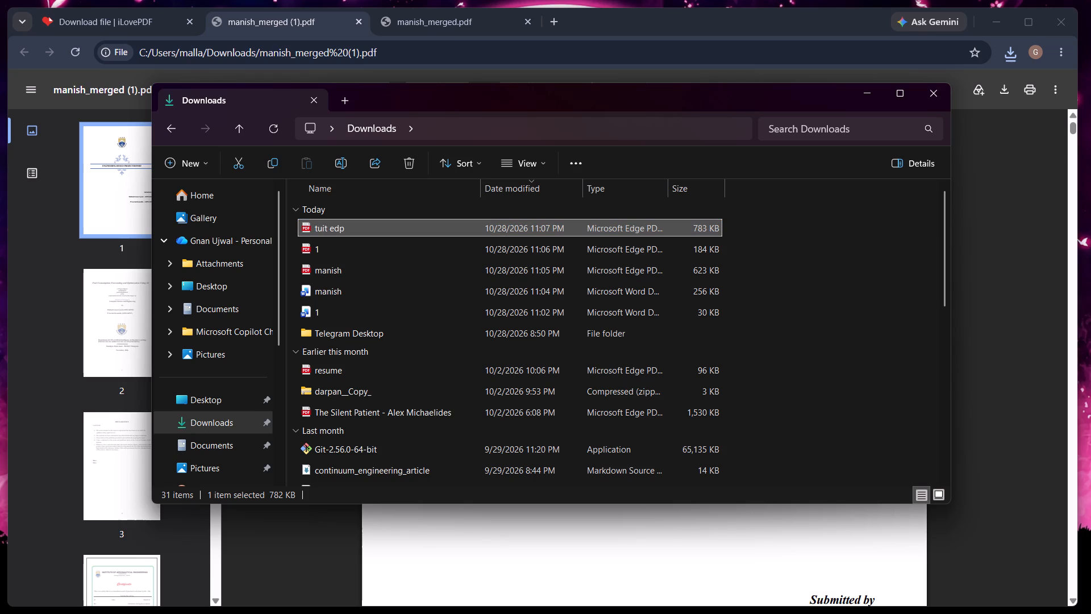
# Copy the tuit edp PDF from Downloads into the edp folder on Local Disk (C:).
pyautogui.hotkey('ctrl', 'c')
pyautogui.scroll(-1, 103, 339)
pyautogui.scroll(-2, 224, 409)
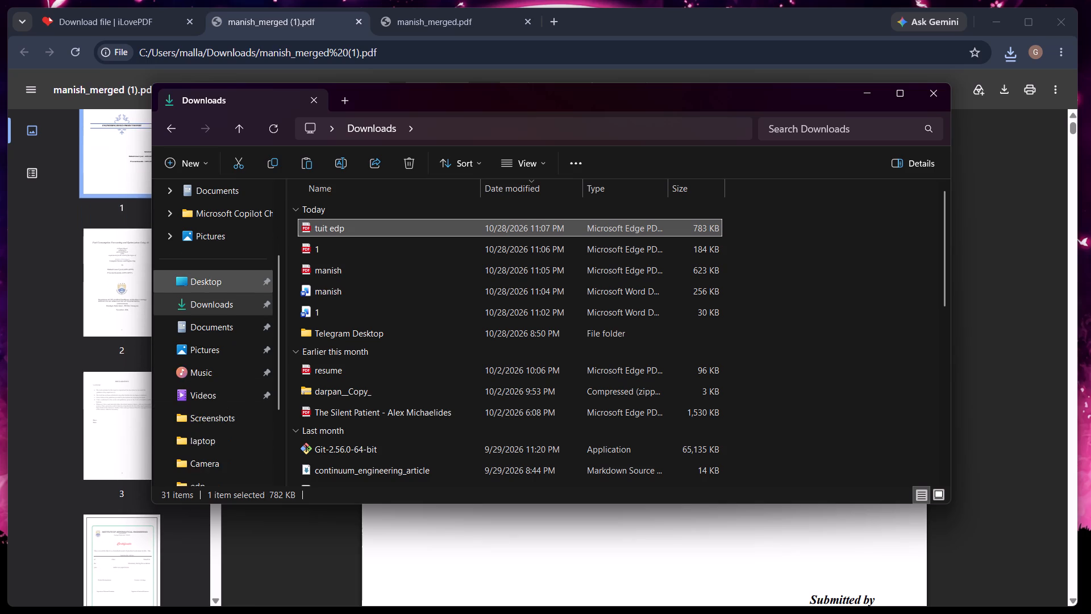
pyautogui.scroll(-1, 224, 409)
pyautogui.click(224, 409)
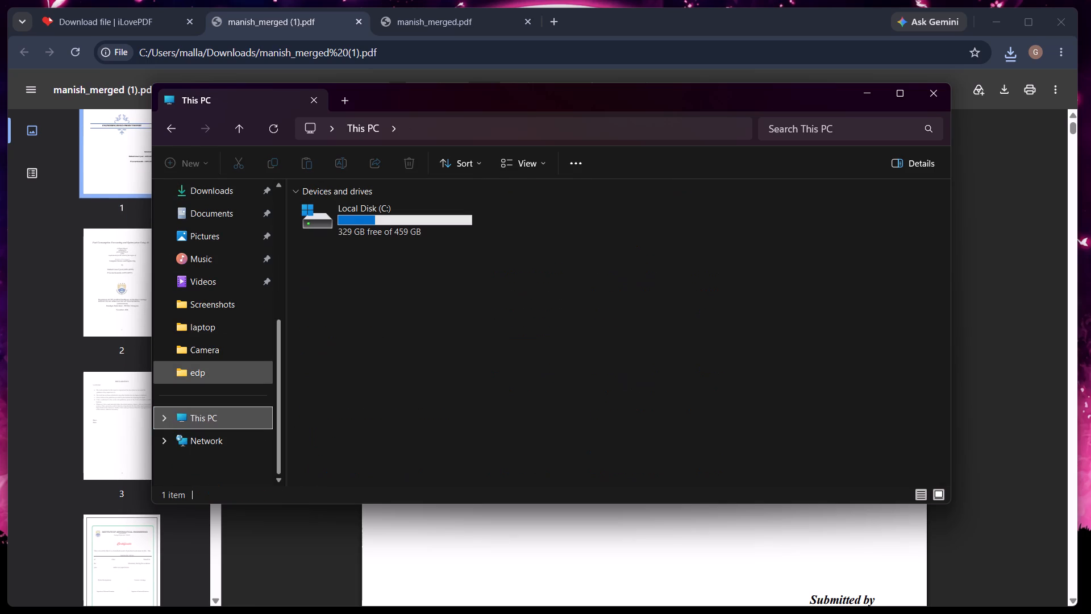
pyautogui.click(239, 370)
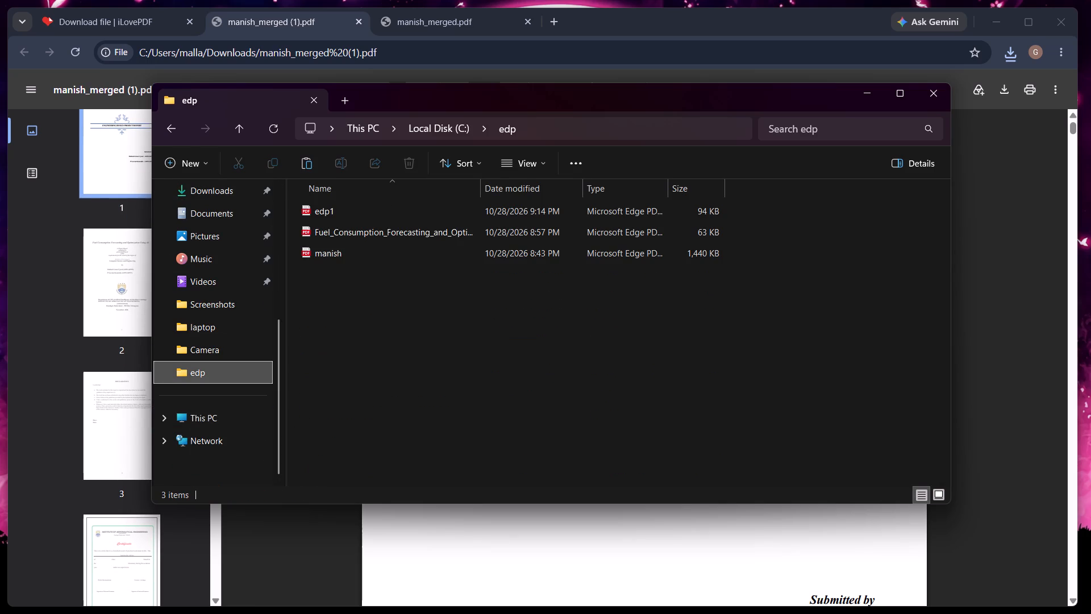
pyautogui.keyDown('ctrl'); pyautogui.click(422, 368); pyautogui.keyUp('ctrl')
pyautogui.hotkey('ctrl', 'v')
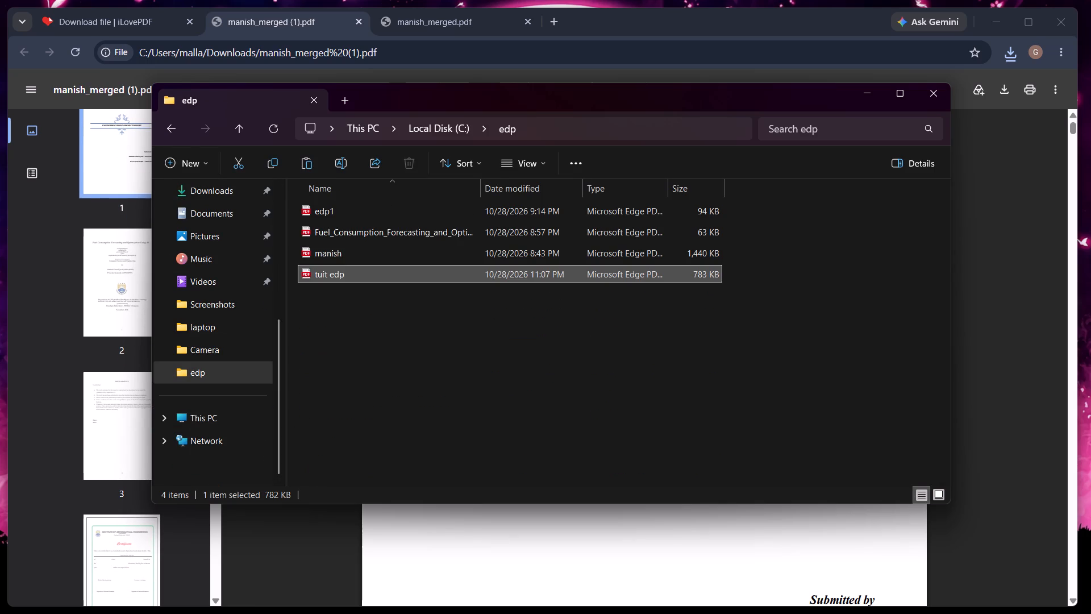
# Open tuit edp.pdf from the edp folder and review its cover, title page, abstract, contents and list of tables.
pyautogui.doubleClick(373, 269)
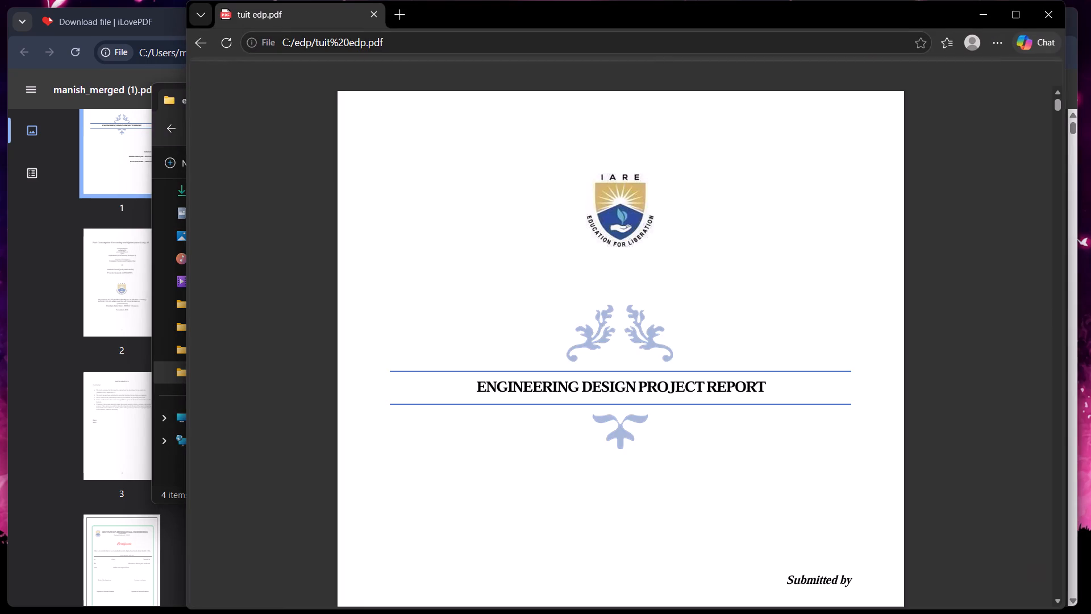
pyautogui.scroll(-7, 489, 314)
pyautogui.scroll(6, 489, 314)
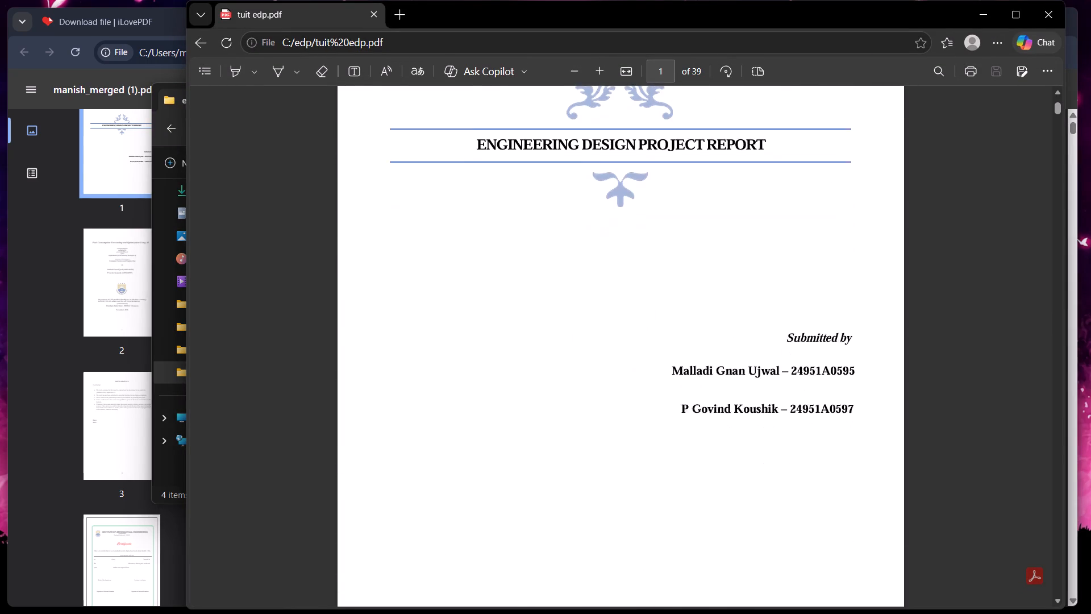
pyautogui.scroll(1, 489, 314)
pyautogui.scroll(-6, 435, 368)
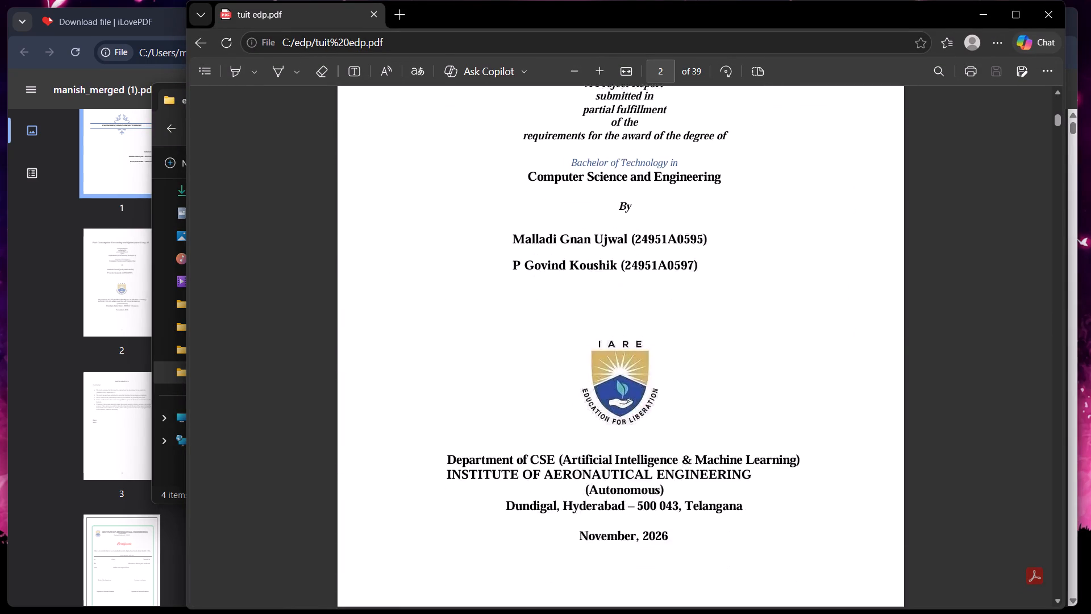
pyautogui.scroll(-5, 435, 368)
pyautogui.scroll(-14, 419, 322)
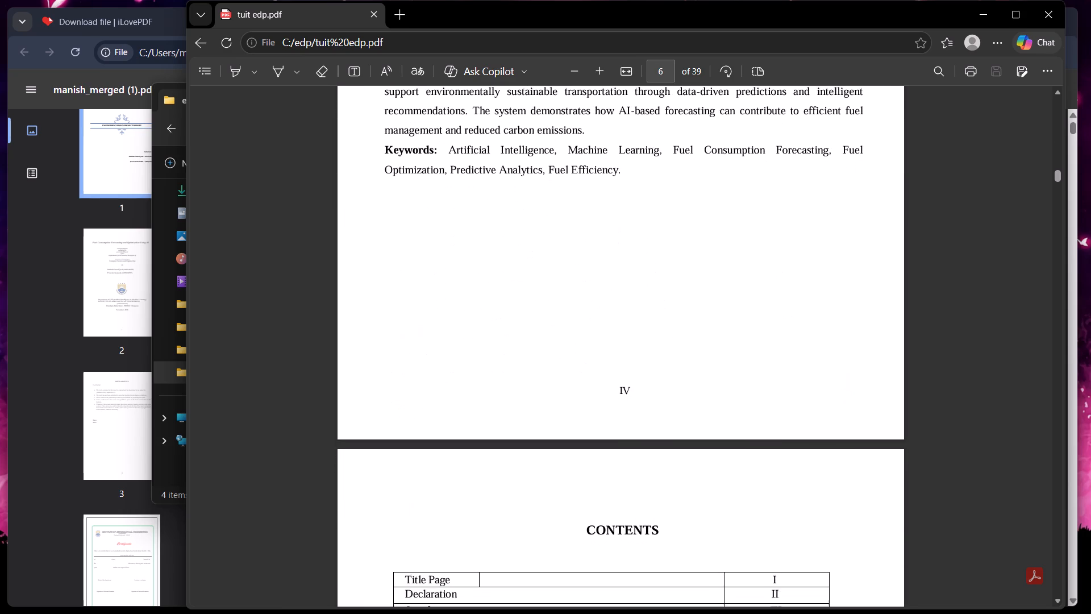
pyautogui.scroll(3, 419, 322)
pyautogui.scroll(-12, 419, 322)
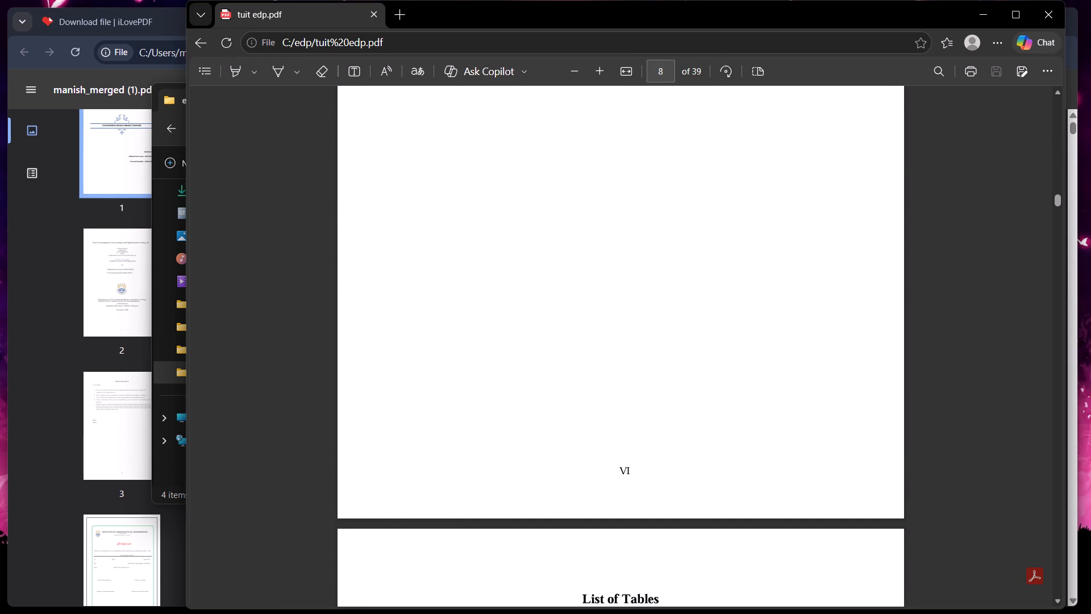
pyautogui.scroll(-2, 419, 322)
pyautogui.scroll(7, 399, 305)
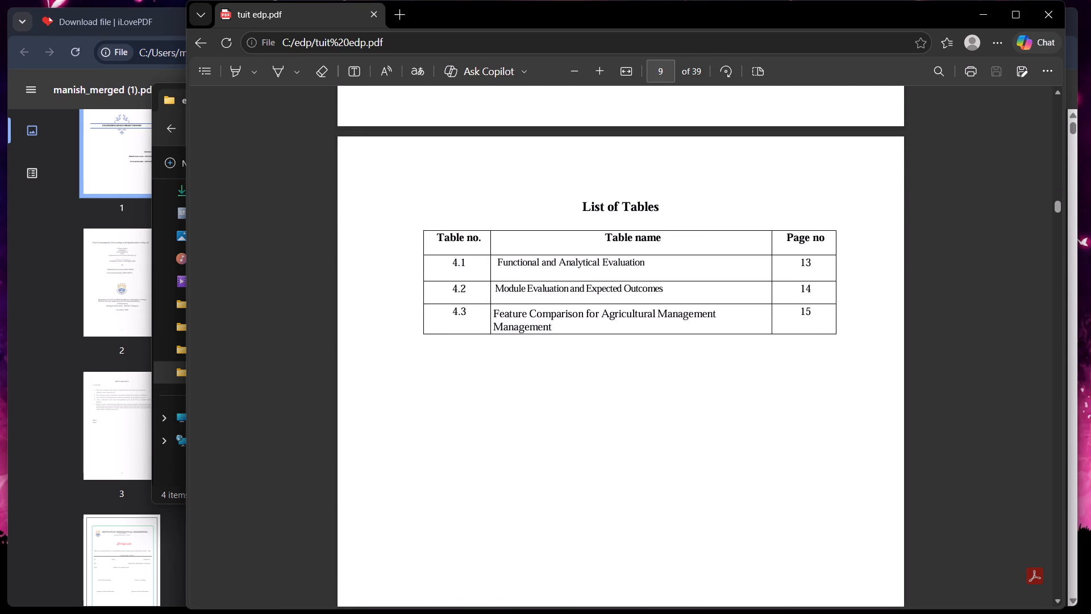
pyautogui.scroll(19, 399, 305)
pyautogui.scroll(7, 399, 305)
pyautogui.scroll(-1, 399, 305)
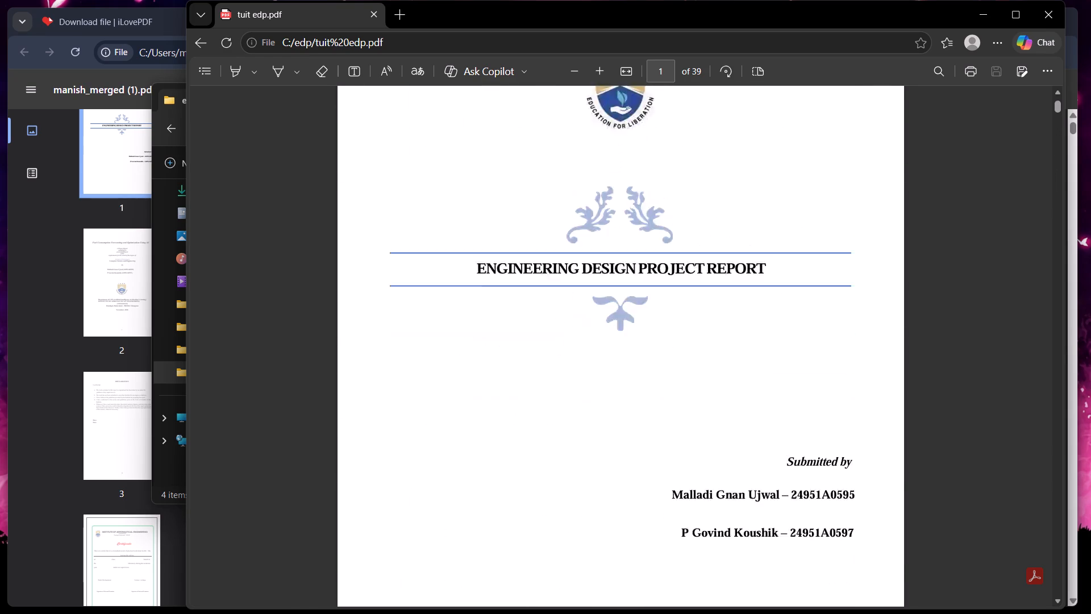
pyautogui.scroll(-4, 399, 305)
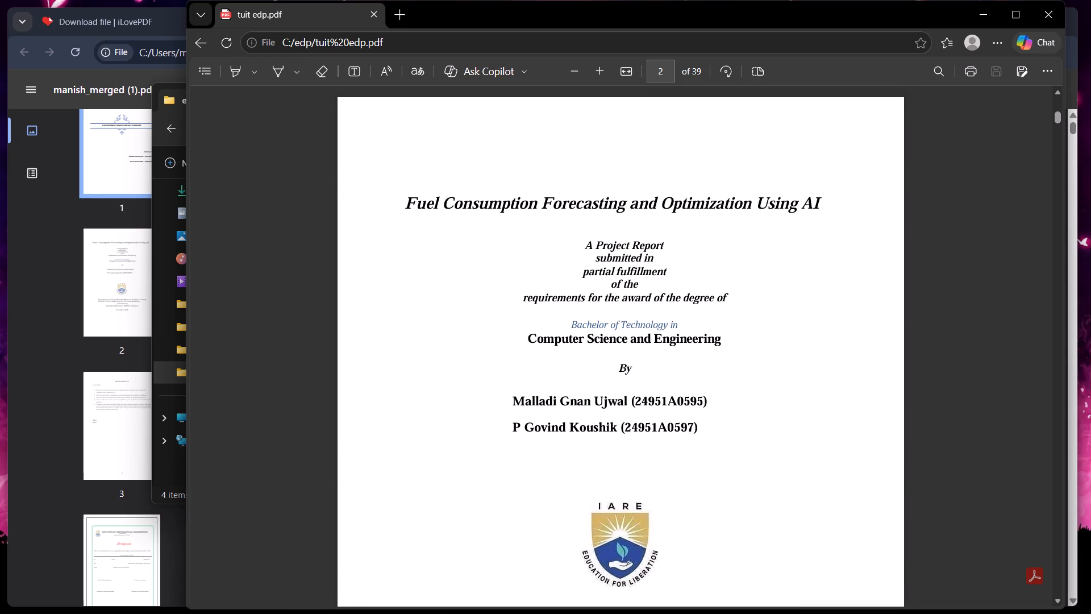
# Select the report title Fuel Consumption Forecasting and Optimization Using AI on page 2.
pyautogui.moveTo(393, 195); pyautogui.dragTo(408, 196)
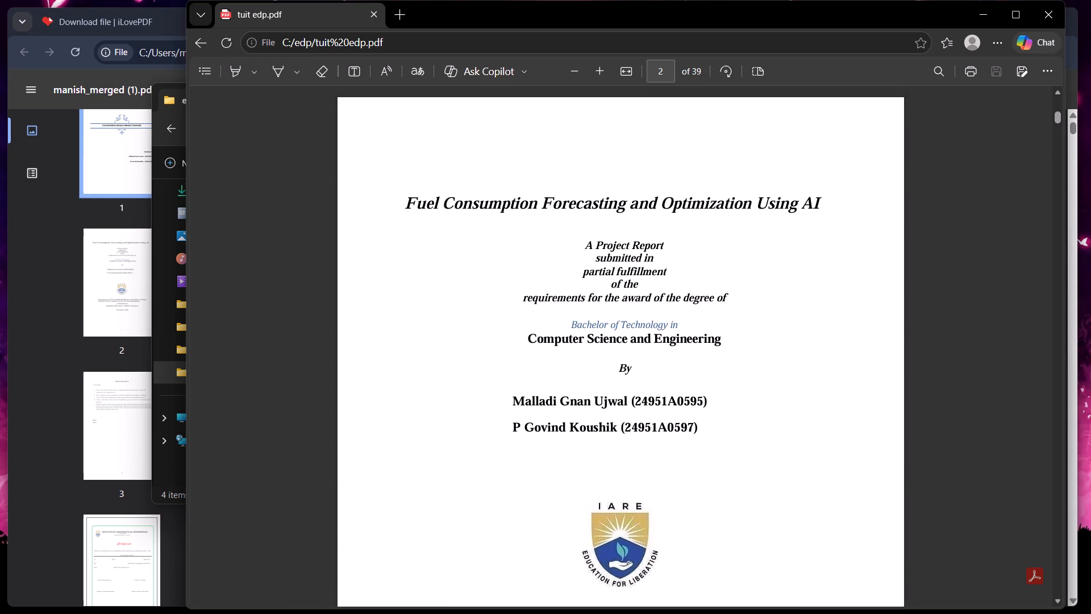
pyautogui.moveTo(408, 196); pyautogui.dragTo(408, 198)
pyautogui.click(408, 198)
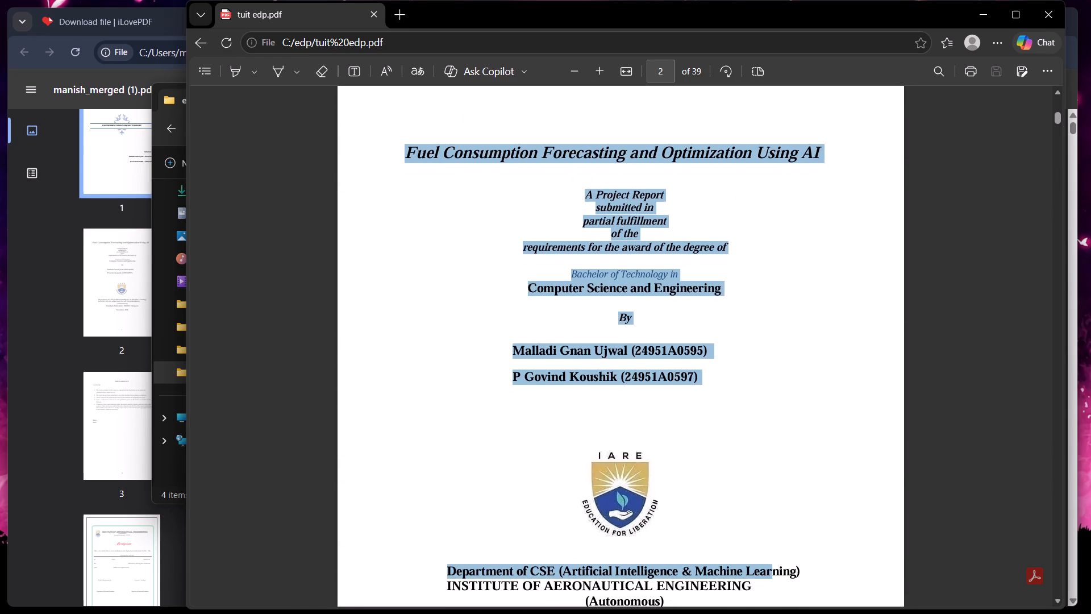